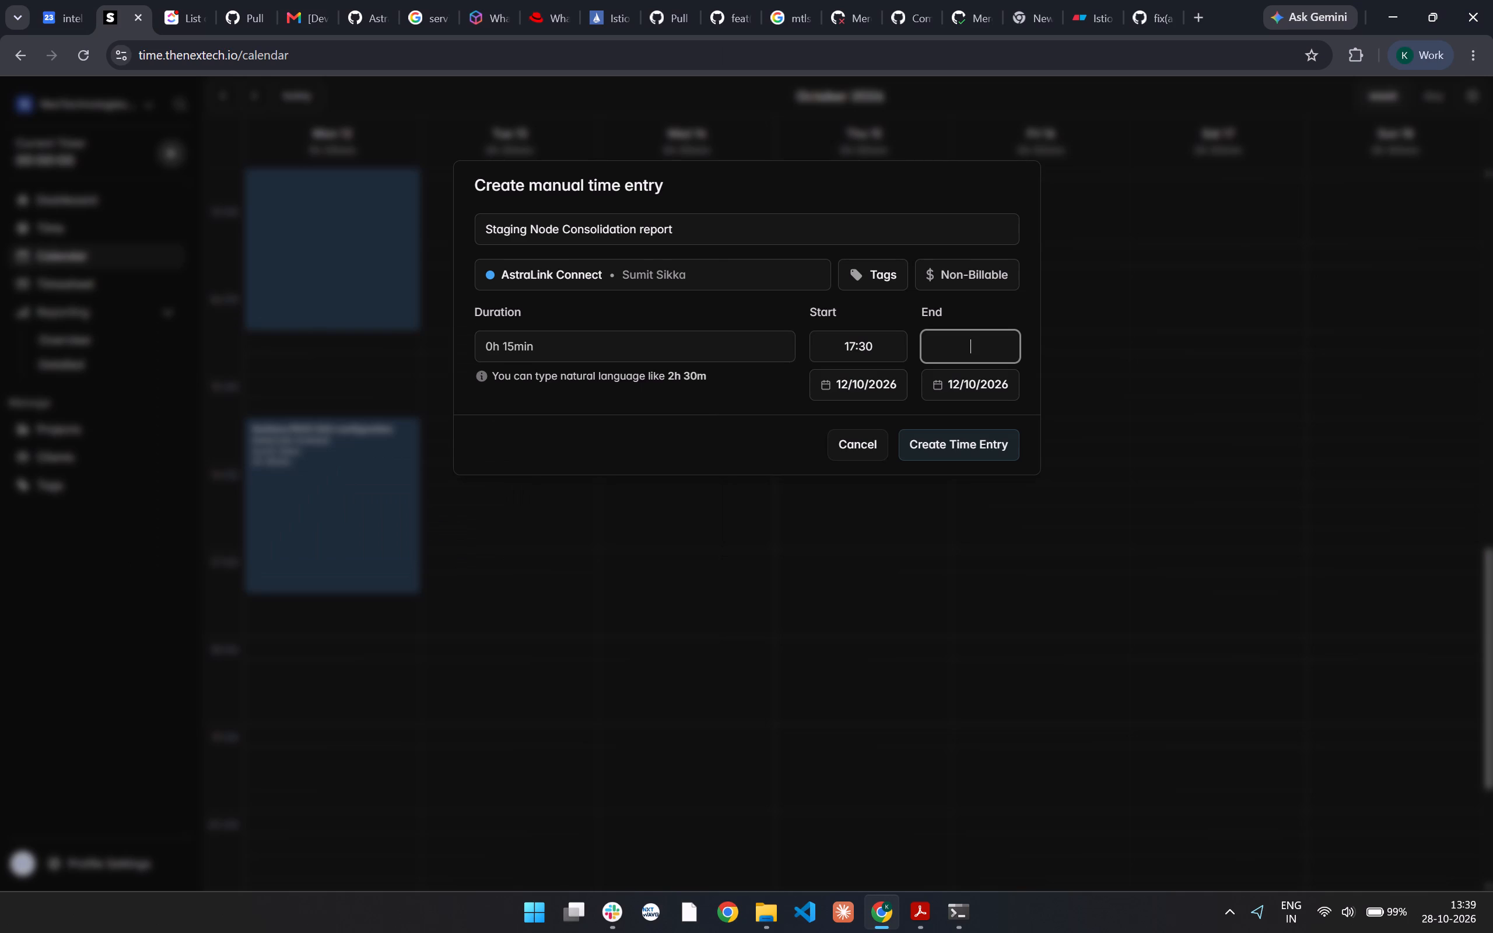
# Set the end time of the Staging Node Consolidation report time entry to 19:30.
pyautogui.write('30')
pyautogui.click(695, 473)
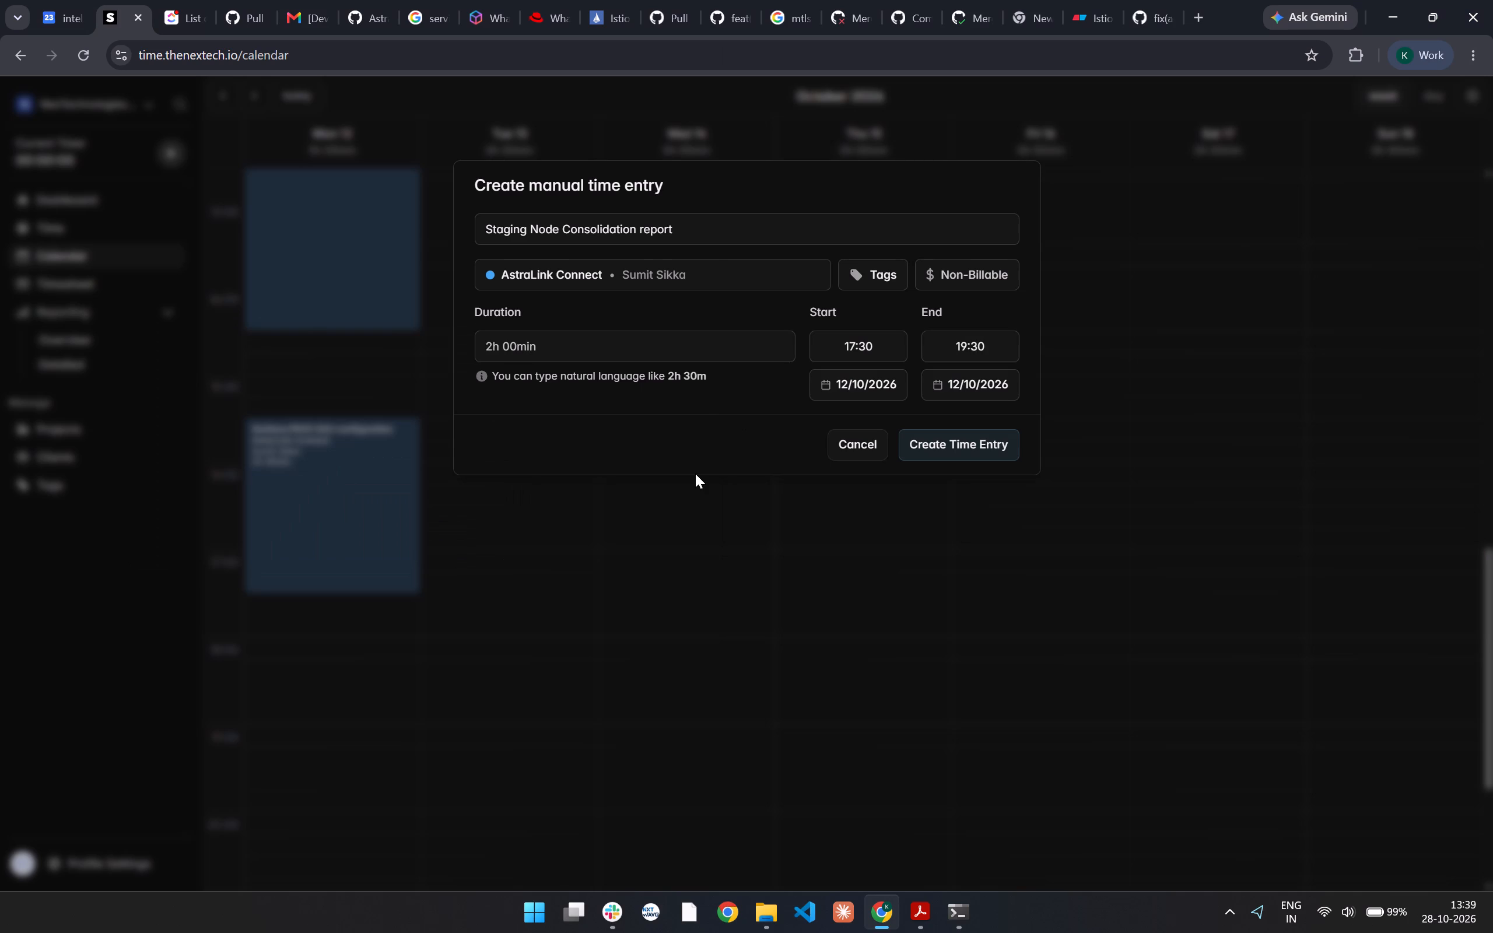
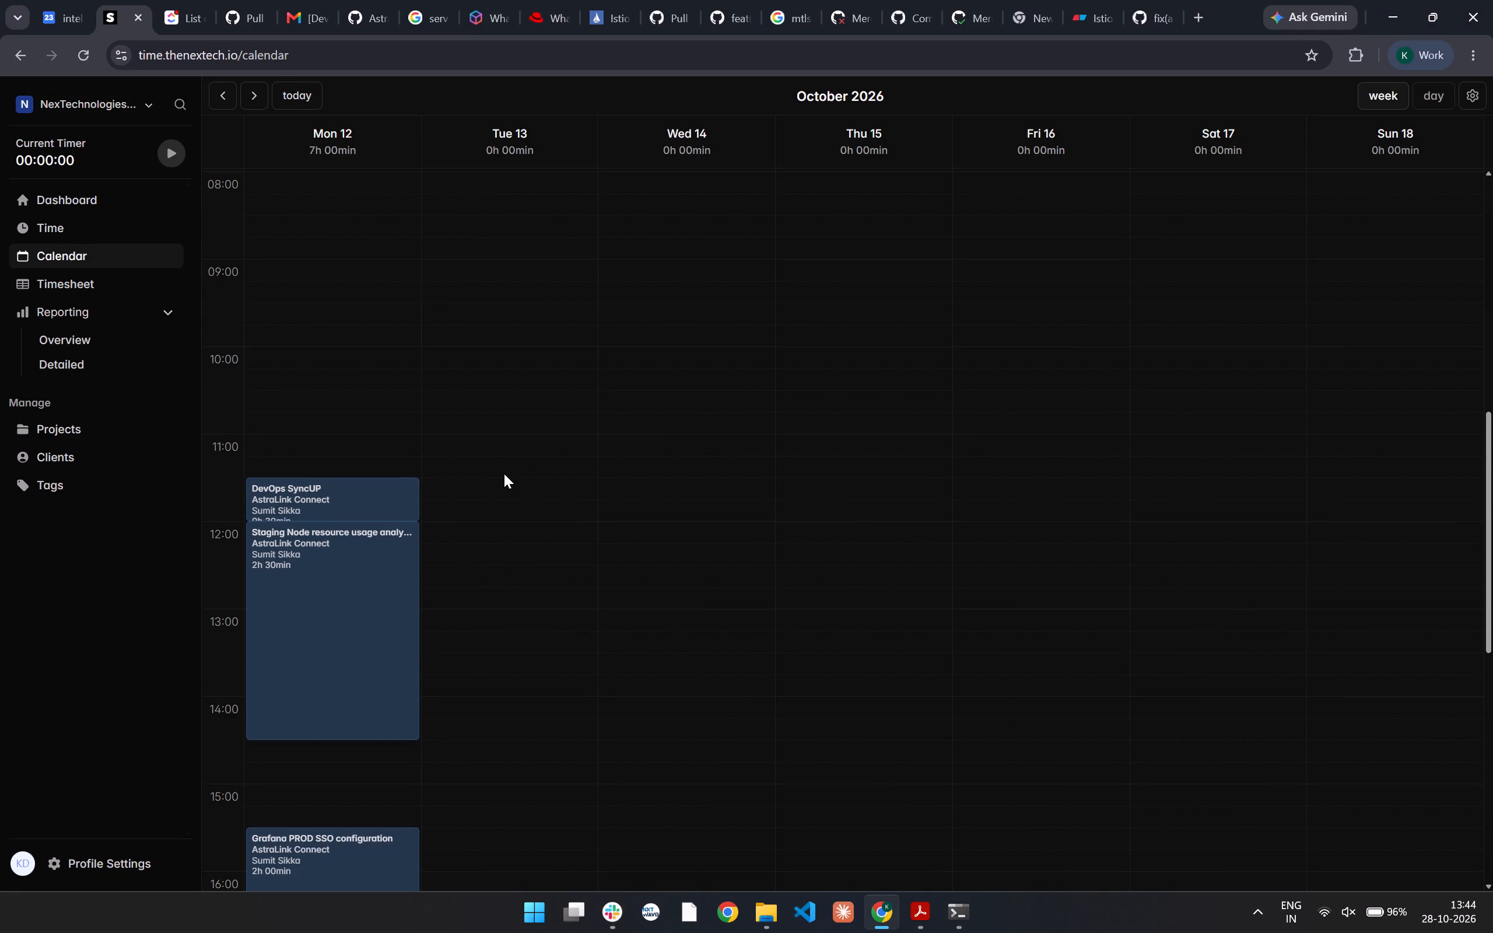
# Create a DevOps SyncUP time entry on 13/10/2026 from 11:30 to 12:00 under the AstraLink Connect project.
pyautogui.click(498, 483)
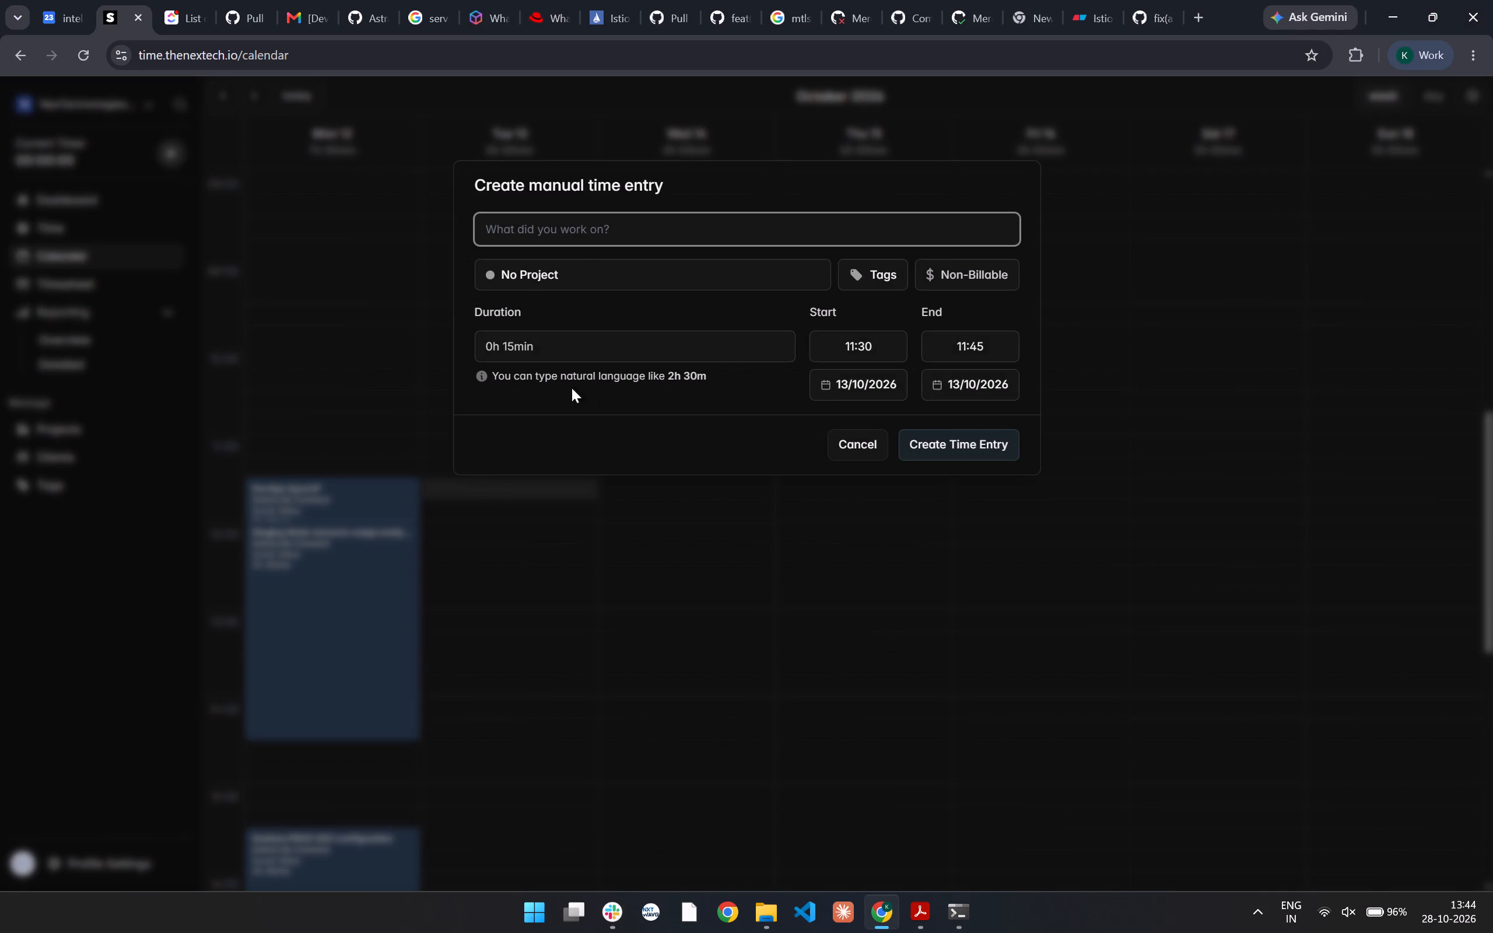
pyautogui.click(572, 227)
pyautogui.click(601, 256)
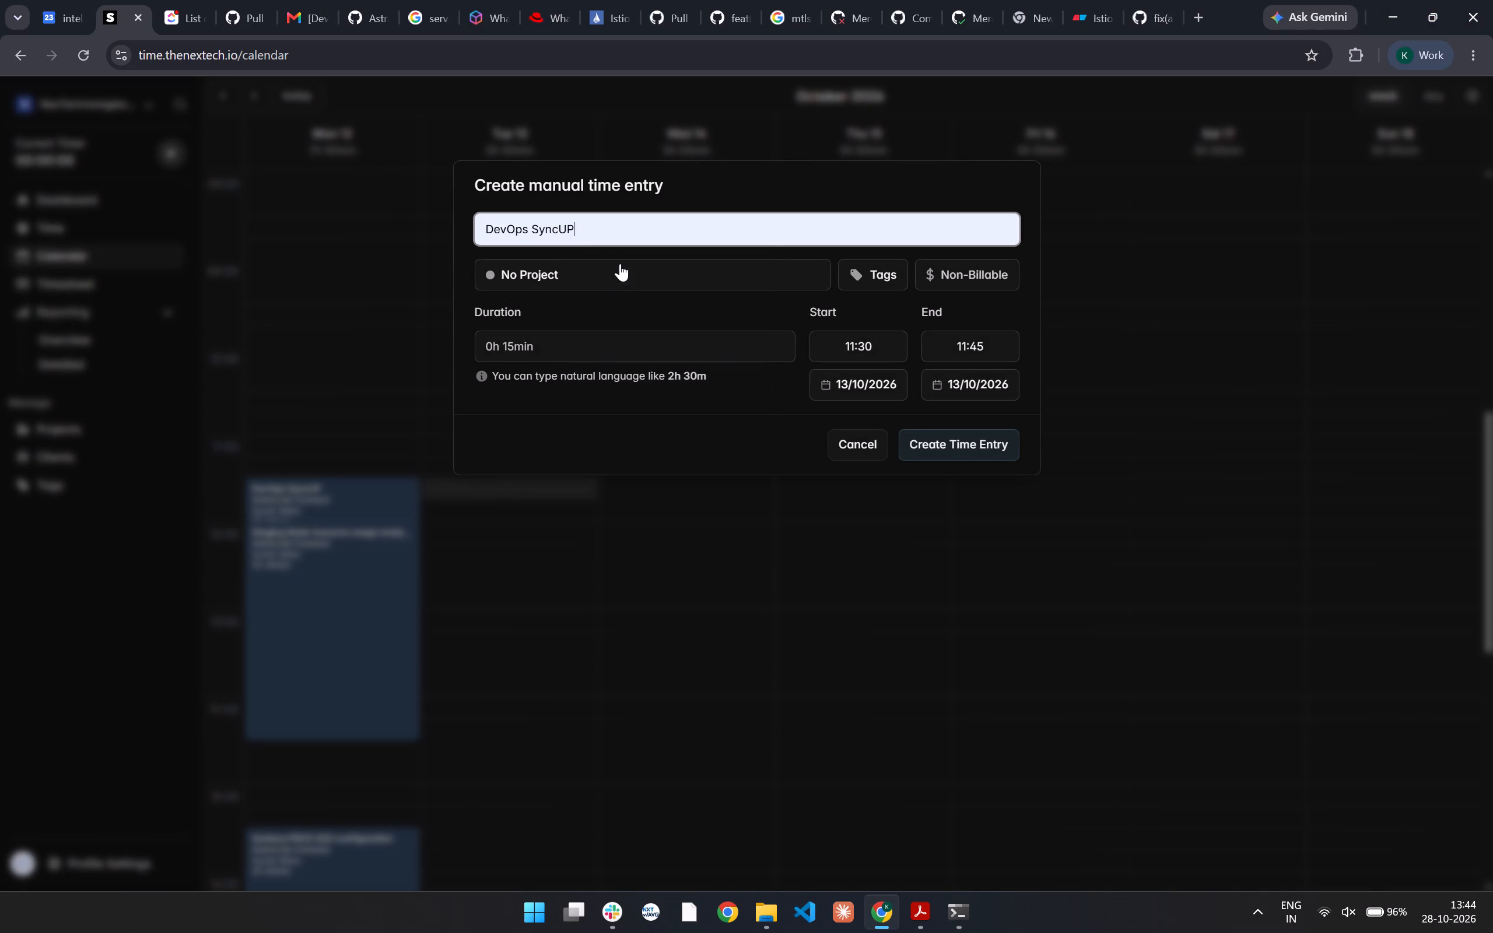
pyautogui.click(643, 272)
pyautogui.click(574, 549)
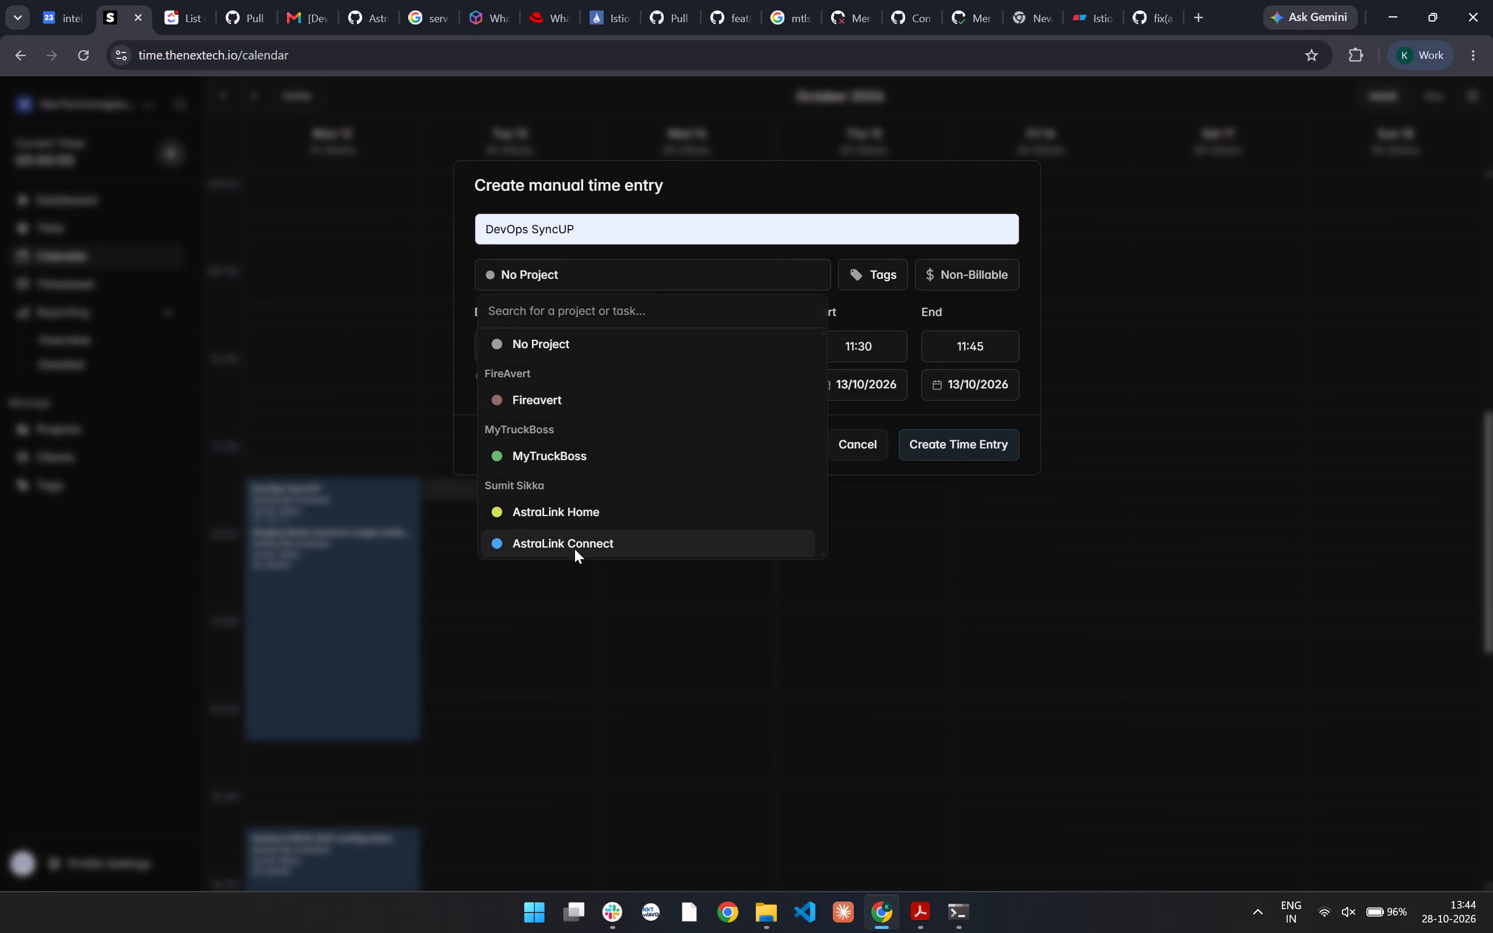
pyautogui.click(1009, 339)
pyautogui.press('BackSpace')
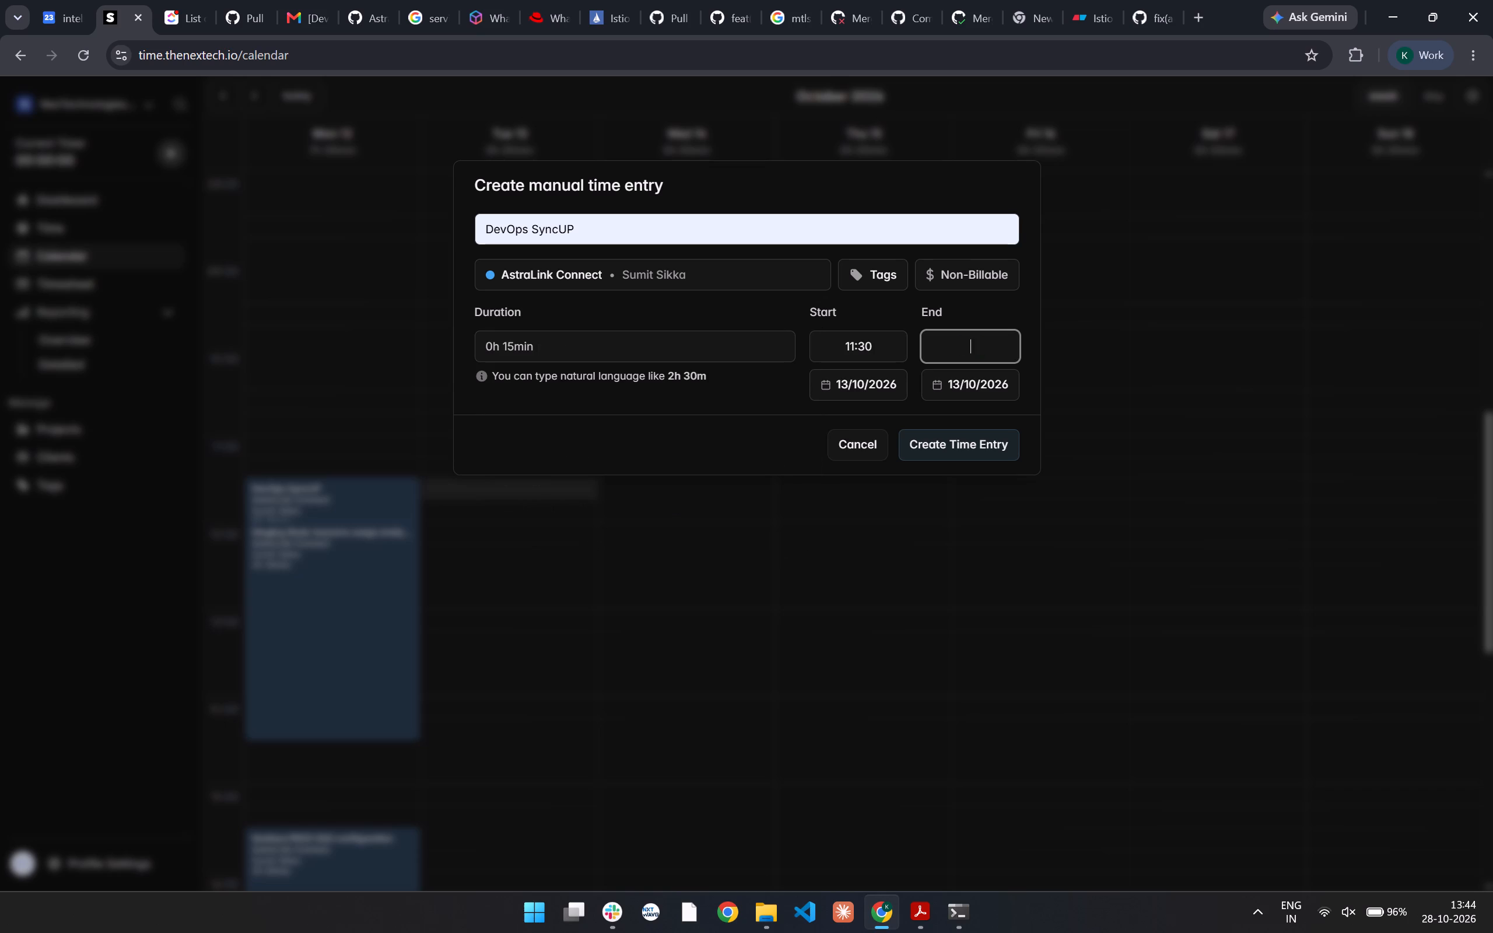
pyautogui.write('1200')
pyautogui.click(952, 427)
pyautogui.click(956, 437)
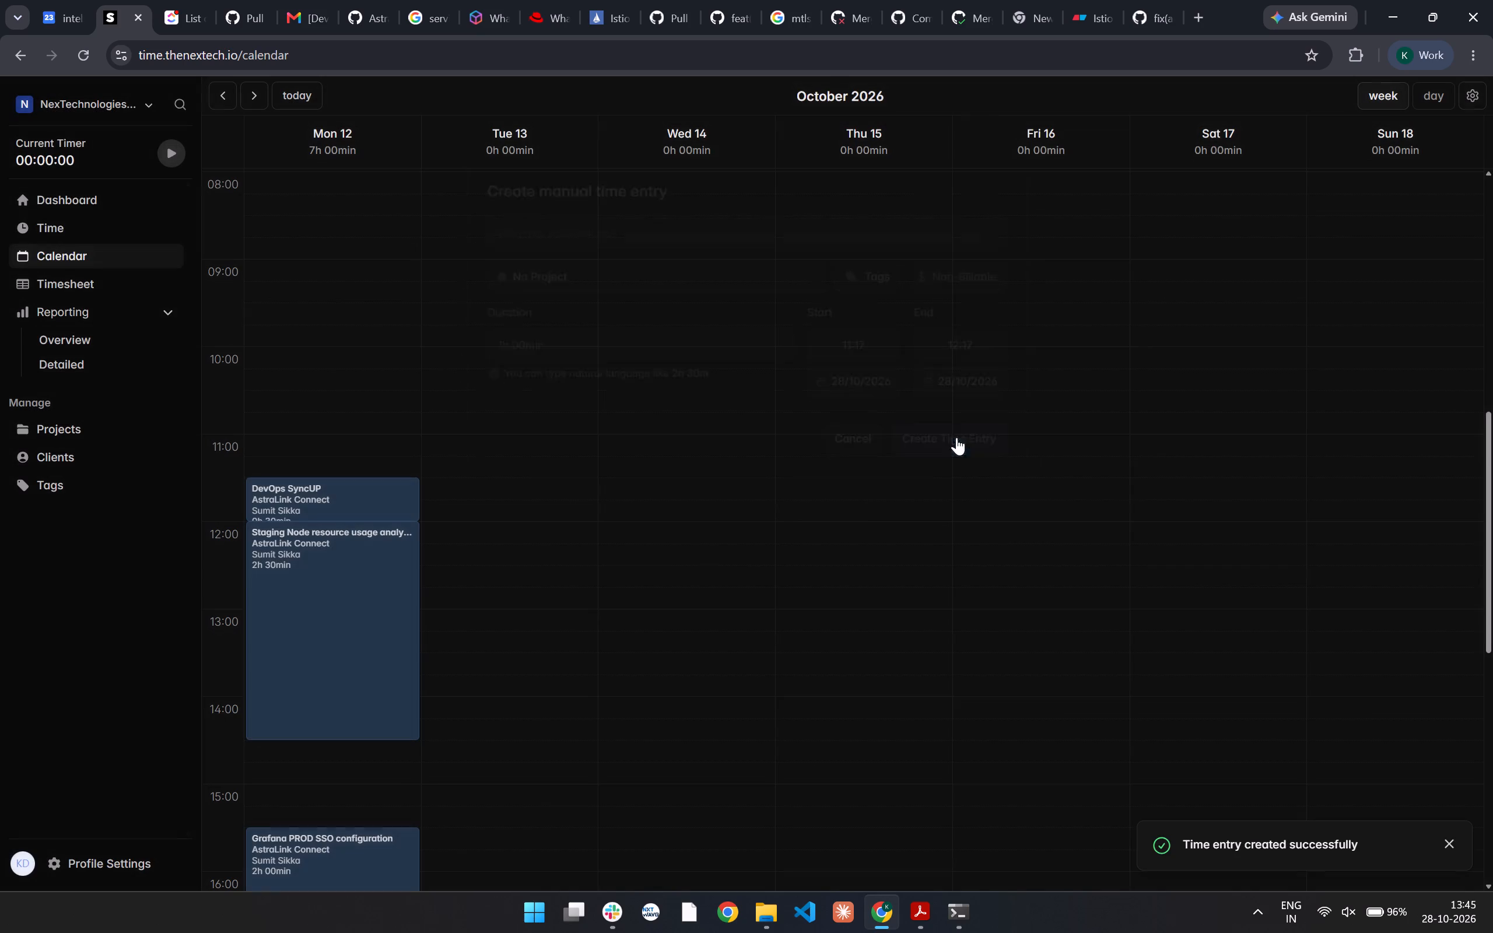
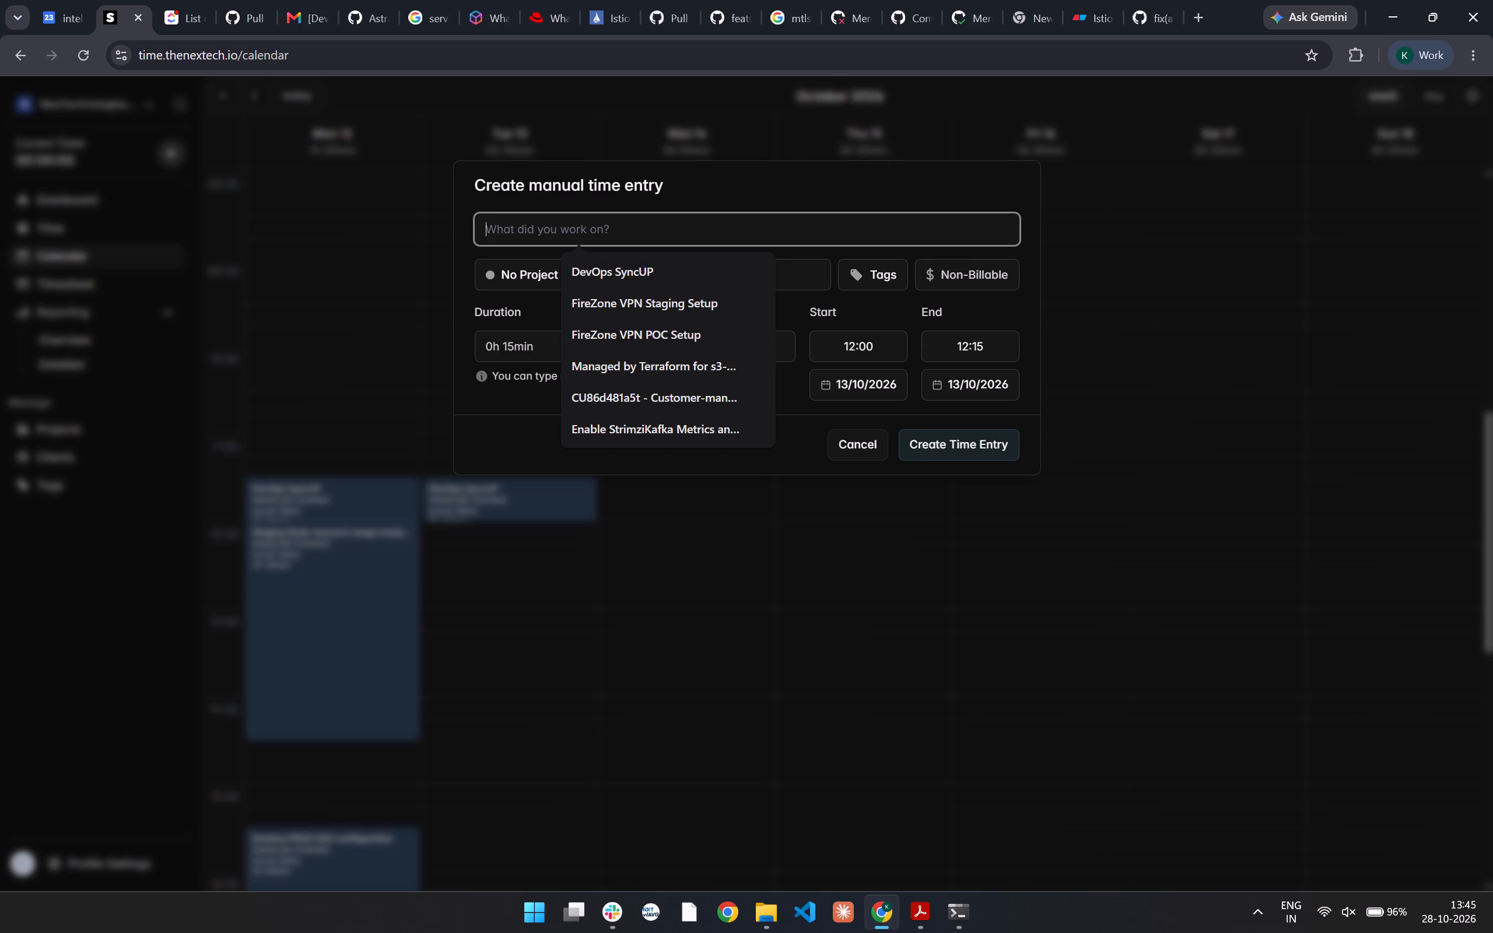
# Describe the 13/10/2026 time entry starting at 12:00 as "Staging Node resource consolidation report analysis".
pyautogui.write('Stagign')
pyautogui.press('BackSpace')
pyautogui.press('BackSpace')
pyautogui.press('BackSpace')
pyautogui.press('BackSpace')
pyautogui.press('BackSpace')
pyautogui.write('agin')
pyautogui.write('g node')
pyautogui.press('space')
pyautogui.click(637, 268)
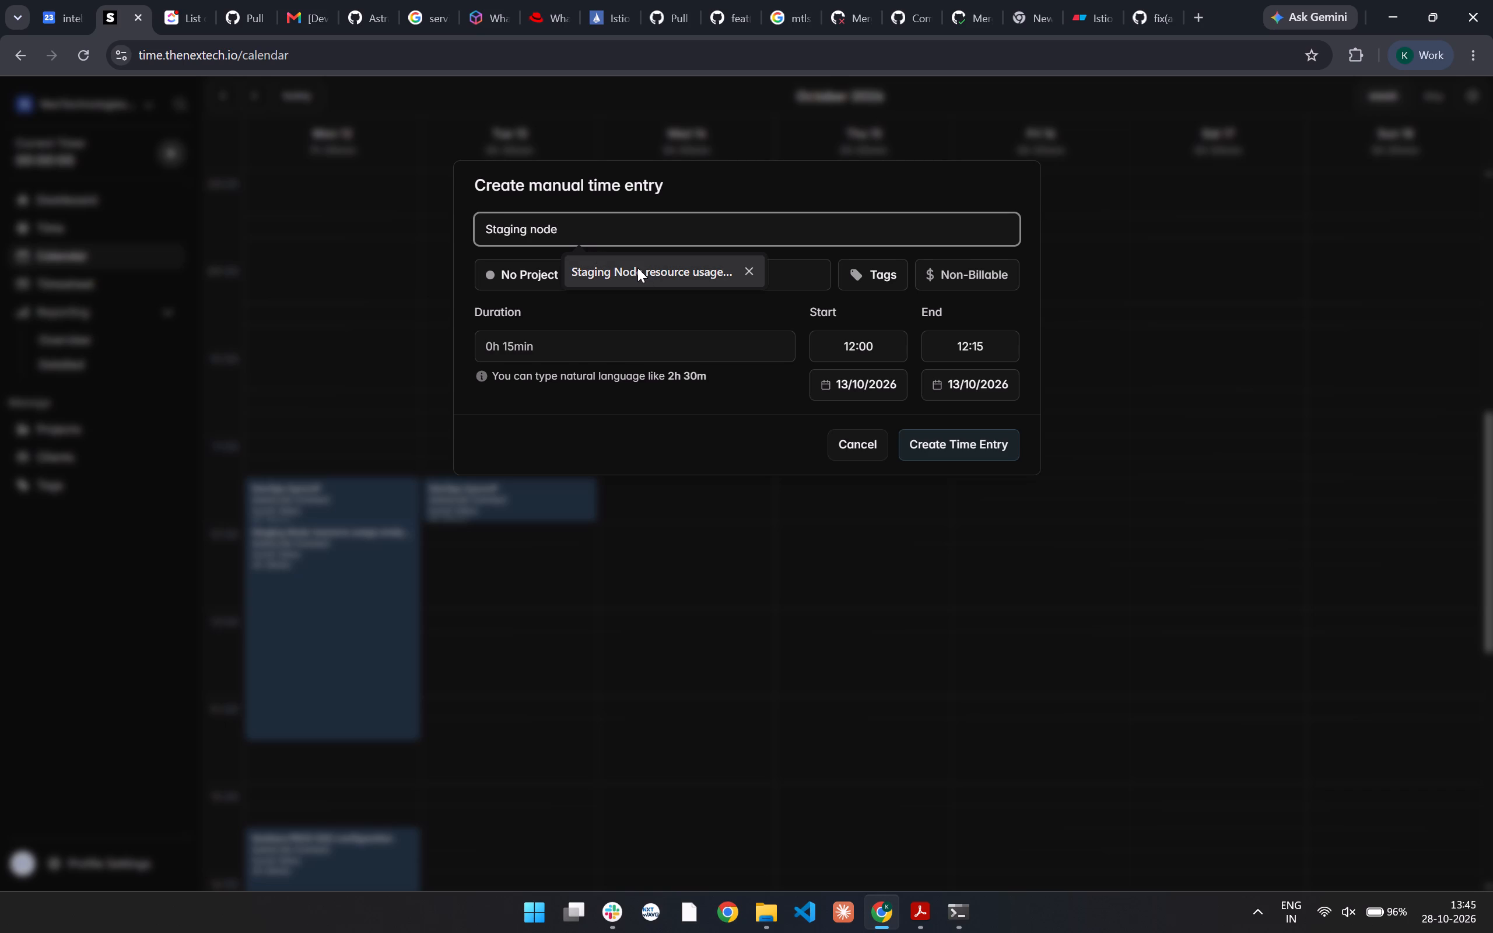
pyautogui.moveTo(723, 227); pyautogui.dragTo(568, 221)
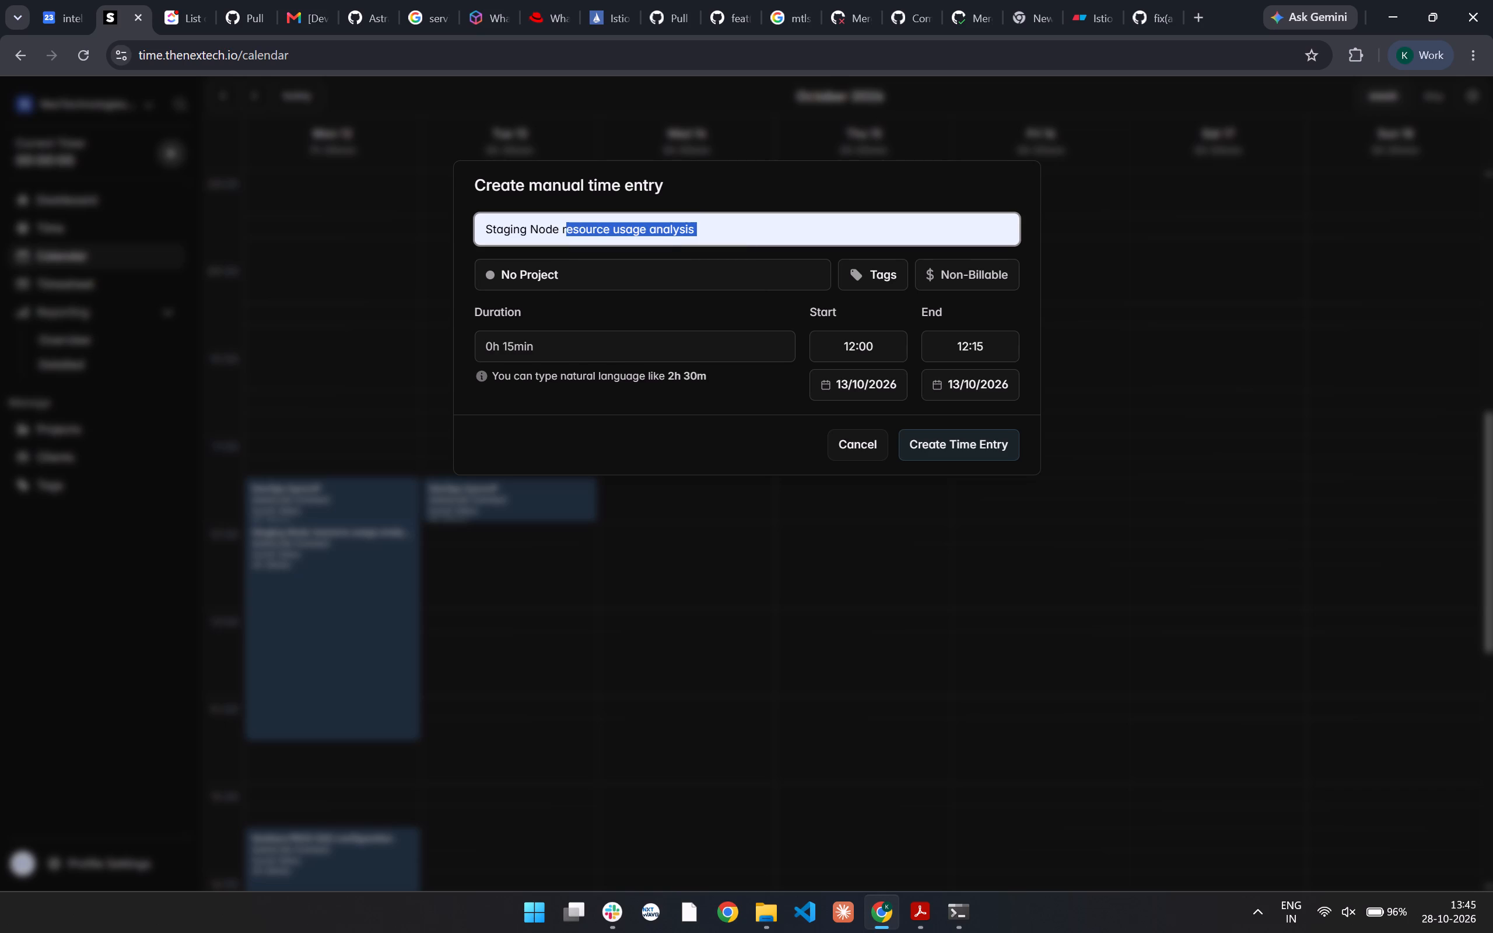
pyautogui.moveTo(568, 221); pyautogui.dragTo(611, 223)
pyautogui.press('BackSpace')
pyautogui.press('space')
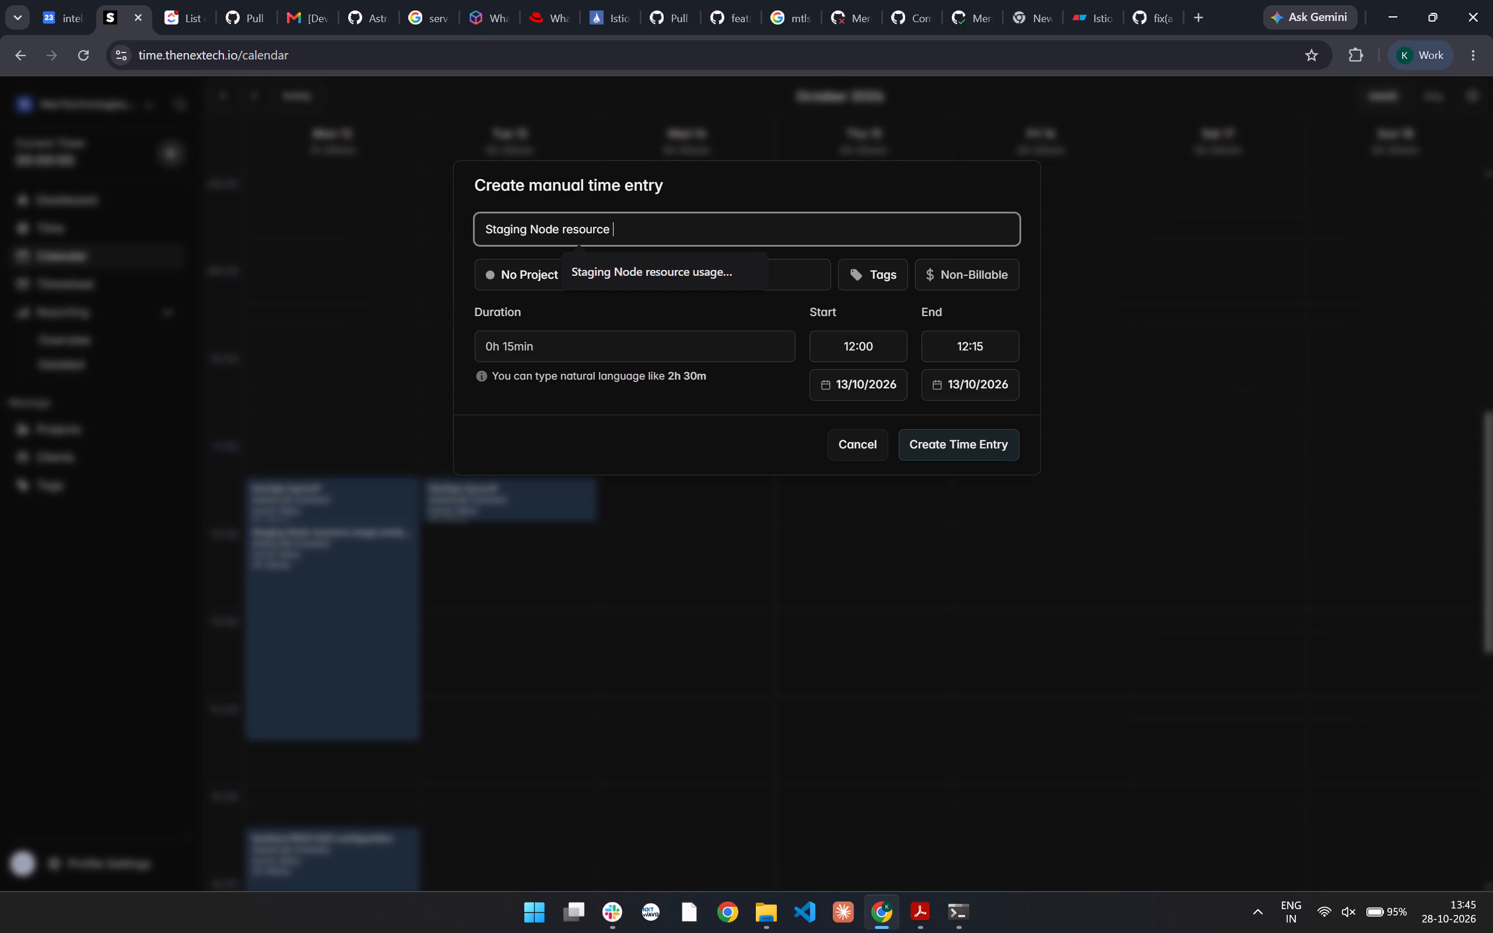
pyautogui.press('BackSpace')
pyautogui.press('BackSpace')
pyautogui.press('BackSpace')
pyautogui.press('BackSpace')
pyautogui.press('BackSpace')
pyautogui.press('BackSpace')
pyautogui.press('BackSpace')
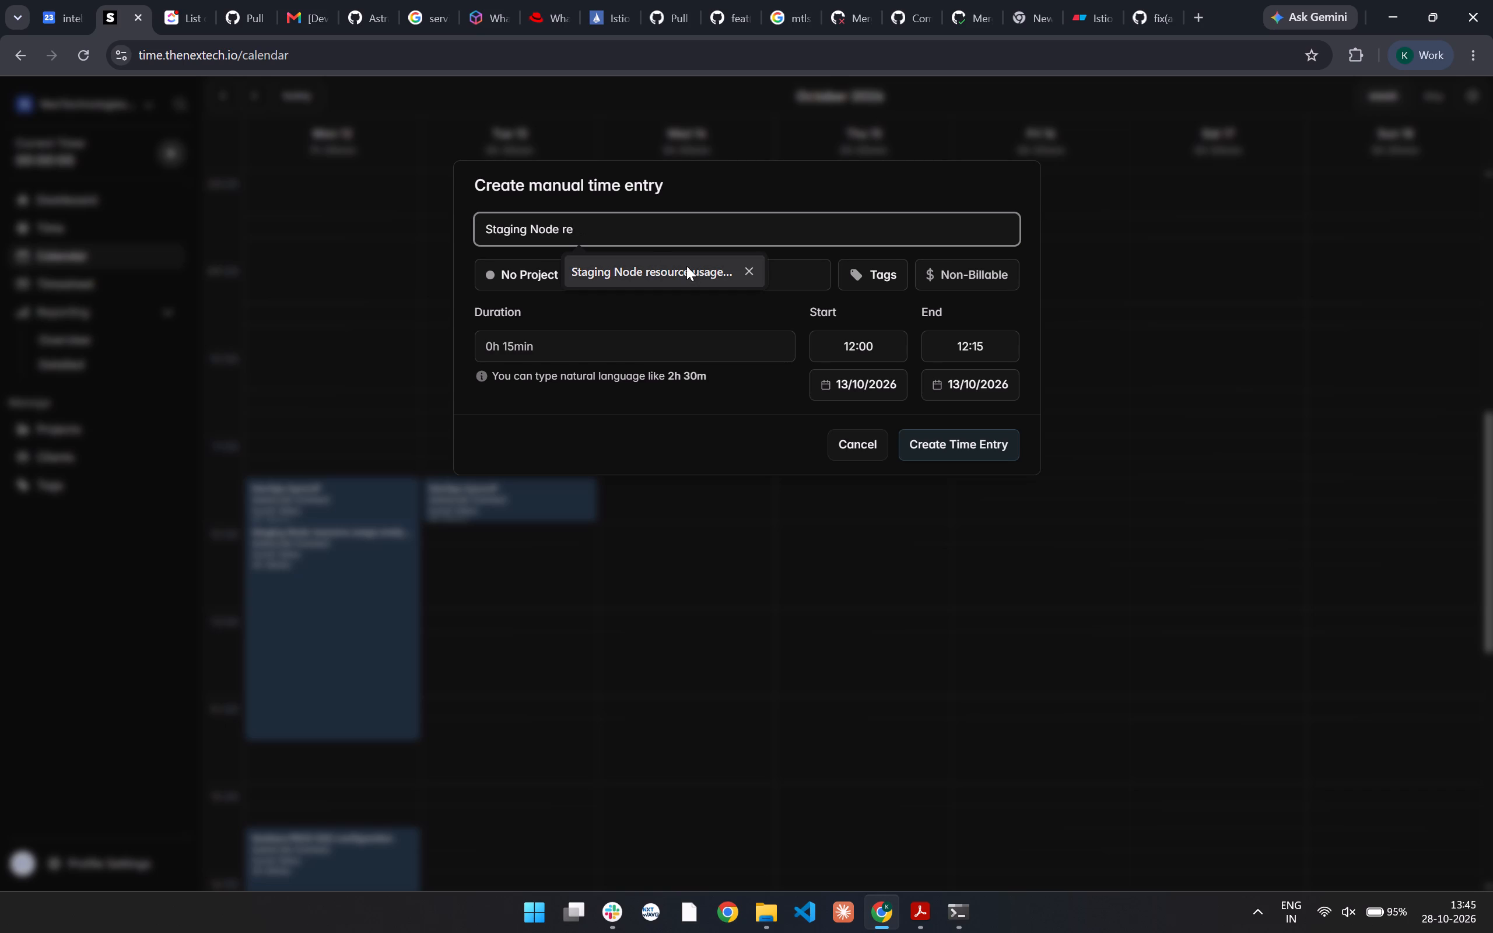
pyautogui.click(688, 269)
pyautogui.moveTo(716, 230); pyautogui.dragTo(607, 211)
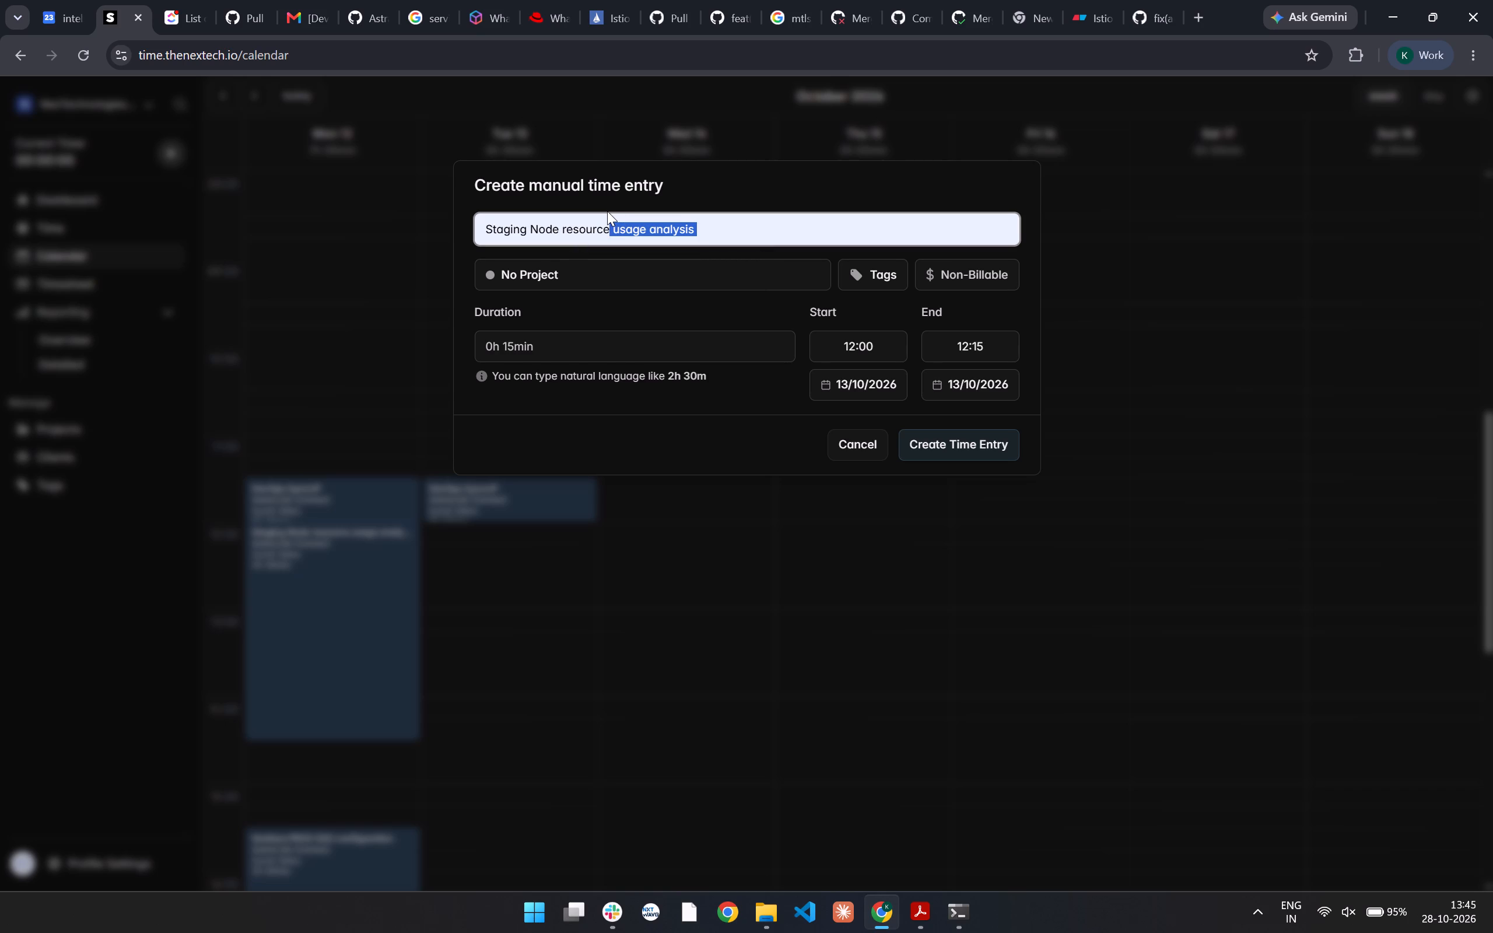
pyautogui.press('BackSpace')
pyautogui.press('space')
pyautogui.write('con')
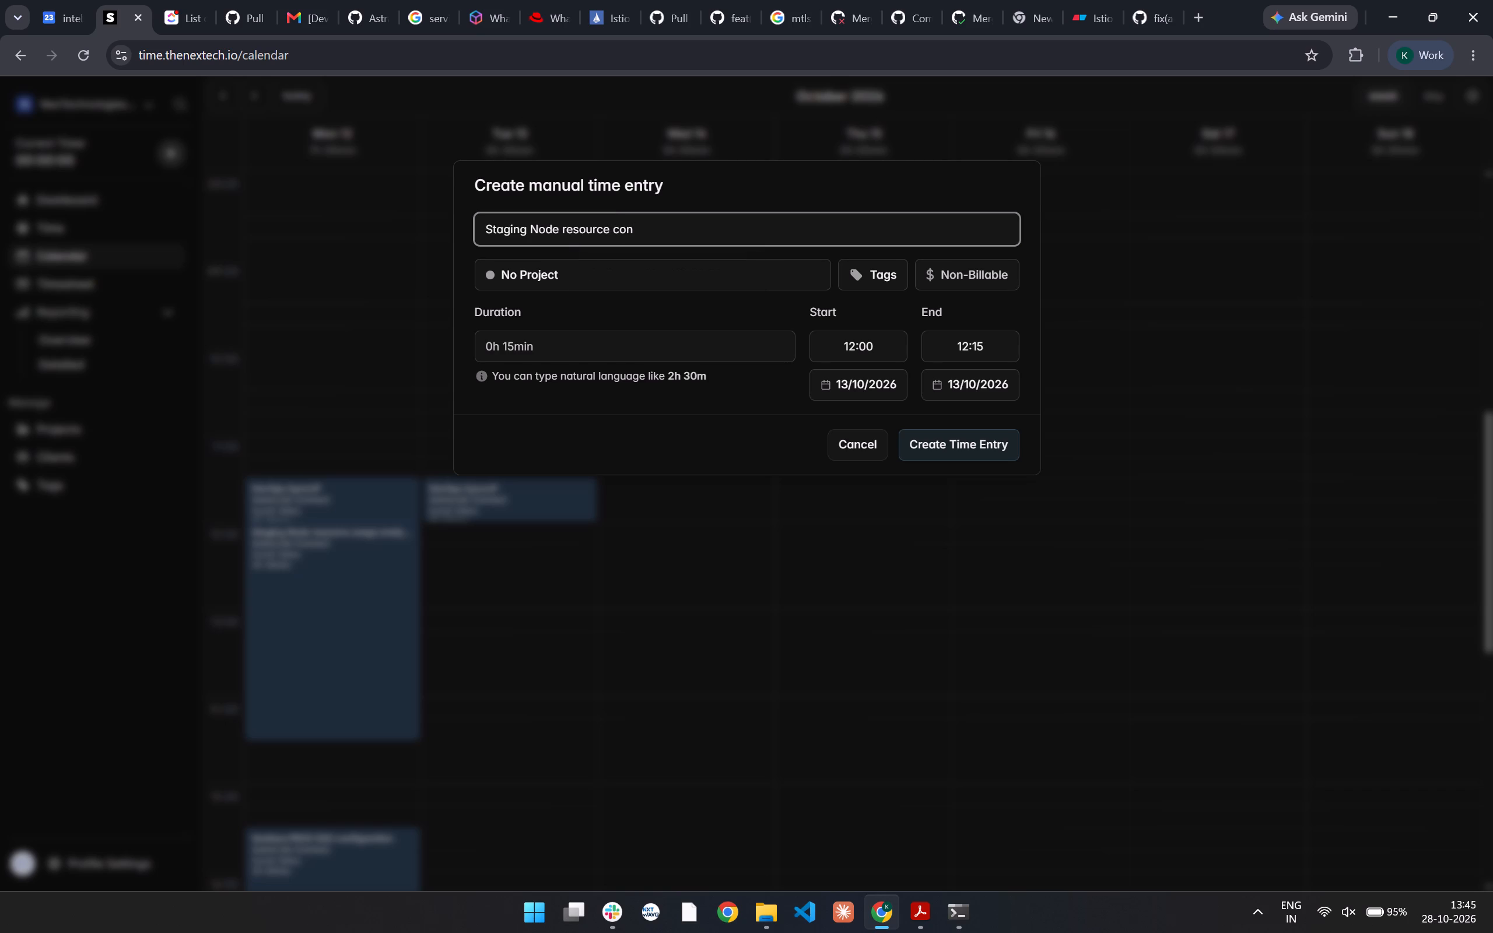
pyautogui.write('solidation')
pyautogui.press('space')
pyautogui.write('Report')
pyautogui.press('space')
pyautogui.press('BackSpace')
pyautogui.press('BackSpace')
pyautogui.press('BackSpace')
pyautogui.press('BackSpace')
pyautogui.press('BackSpace')
pyautogui.press('BackSpace')
pyautogui.press('BackSpace')
pyautogui.press('BackSpace')
pyautogui.press('BackSpace')
pyautogui.write('n report analysis')
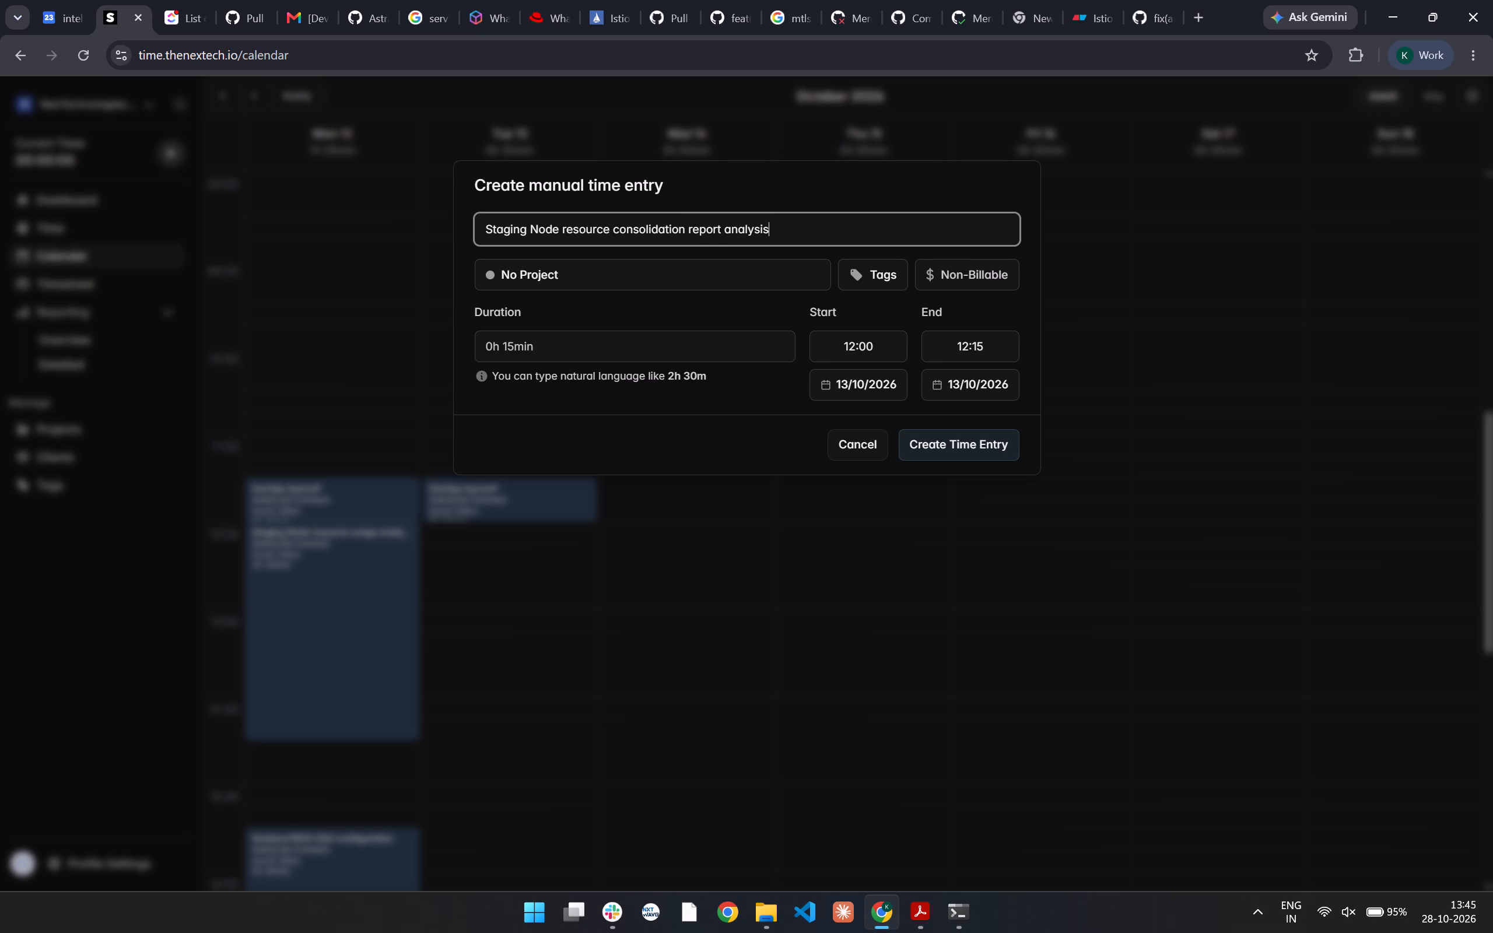
# Set the entry's end time to 13:30, assign it to the AstraLink Connect project, and create it.
pyautogui.click(1007, 343)
pyautogui.press('BackSpace')
pyautogui.write('132')
pyautogui.press('BackSpace')
pyautogui.write('30')
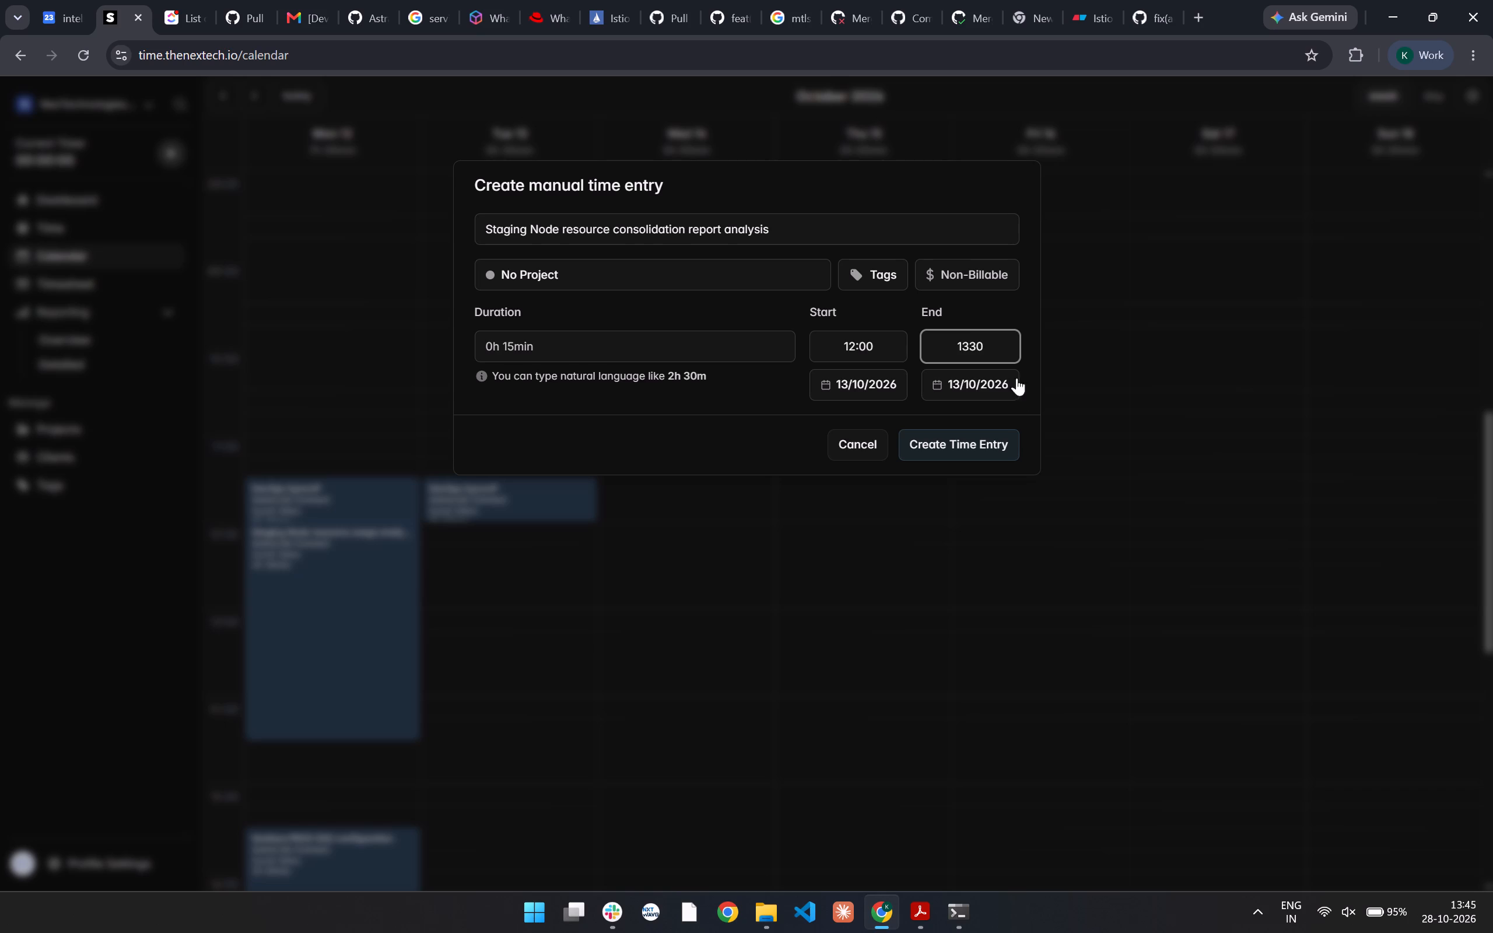
pyautogui.click(716, 275)
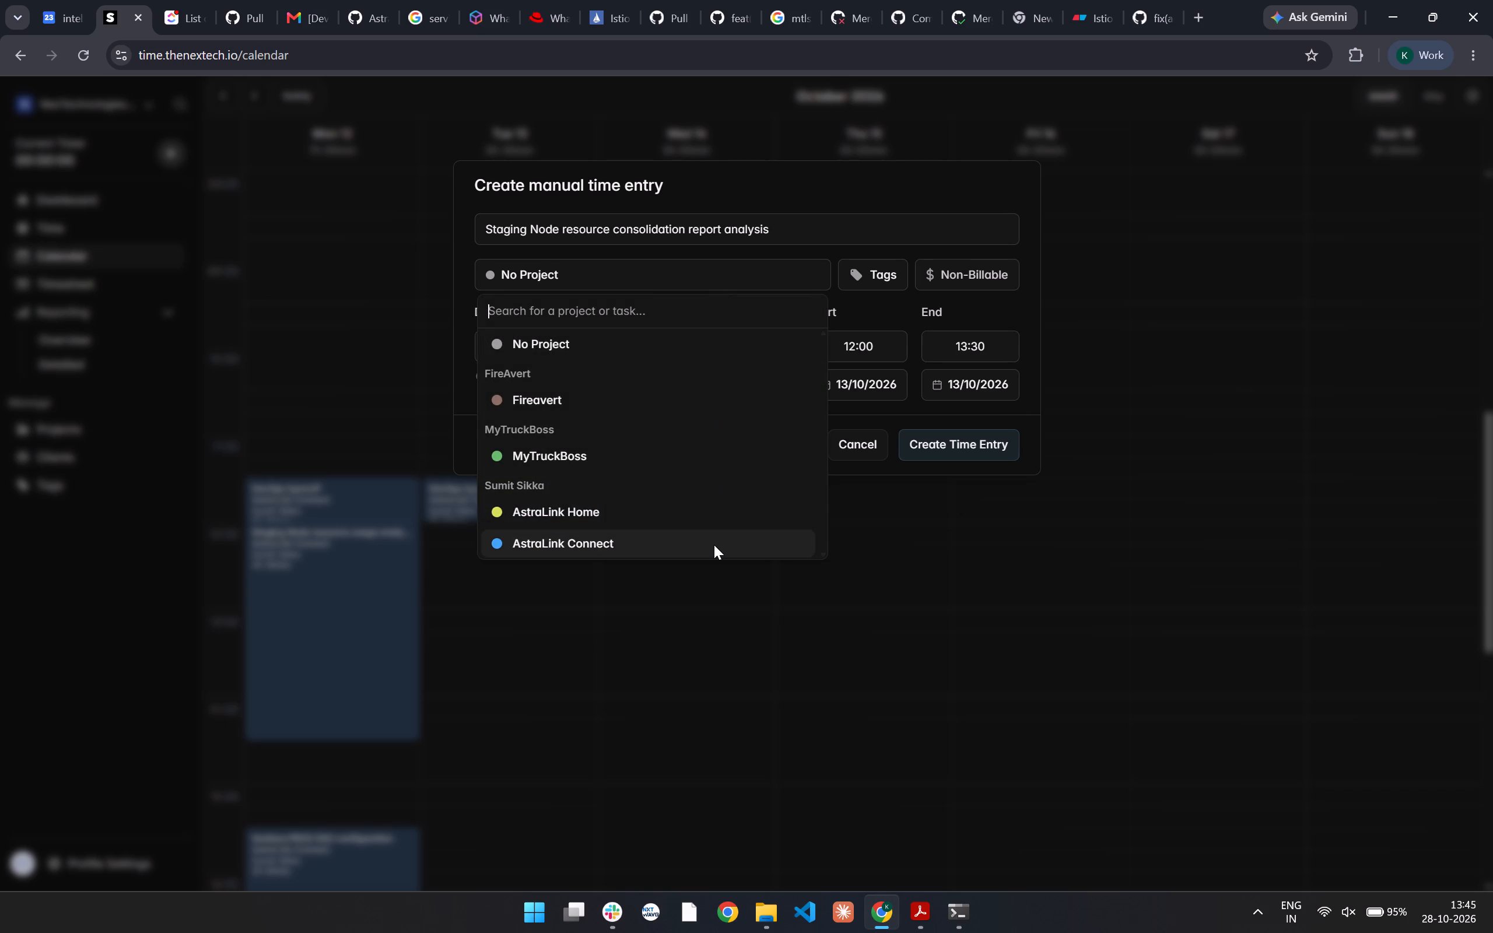
pyautogui.click(711, 545)
pyautogui.click(937, 451)
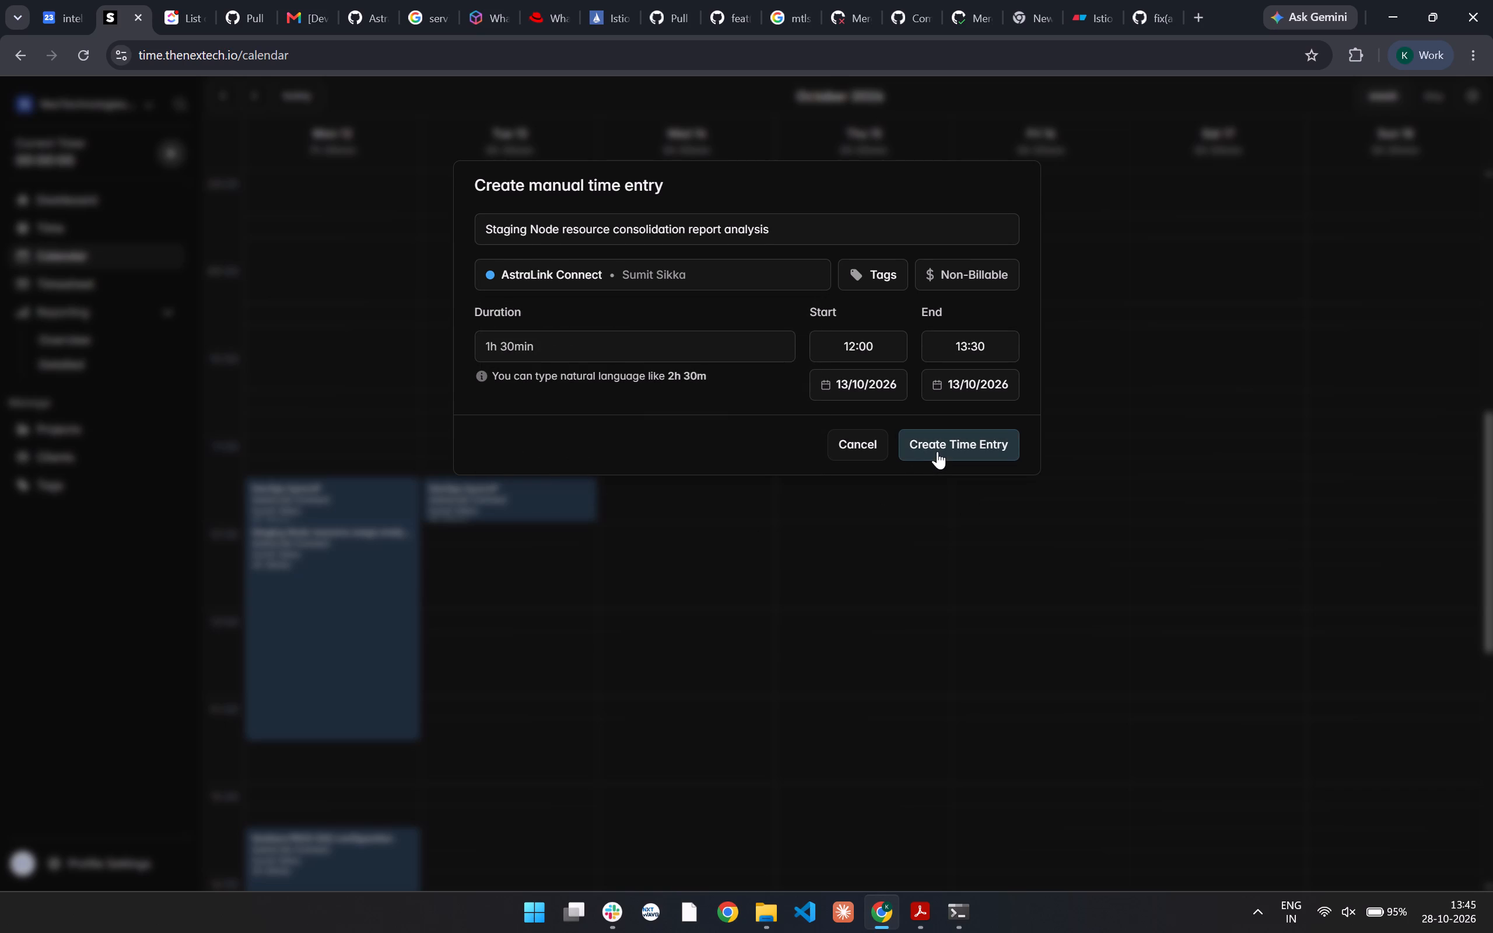
# Start a manual time entry on 13/10/2026 at 13:30 with a description beginning "Astralink Home 5".
pyautogui.scroll(-1, 937, 451)
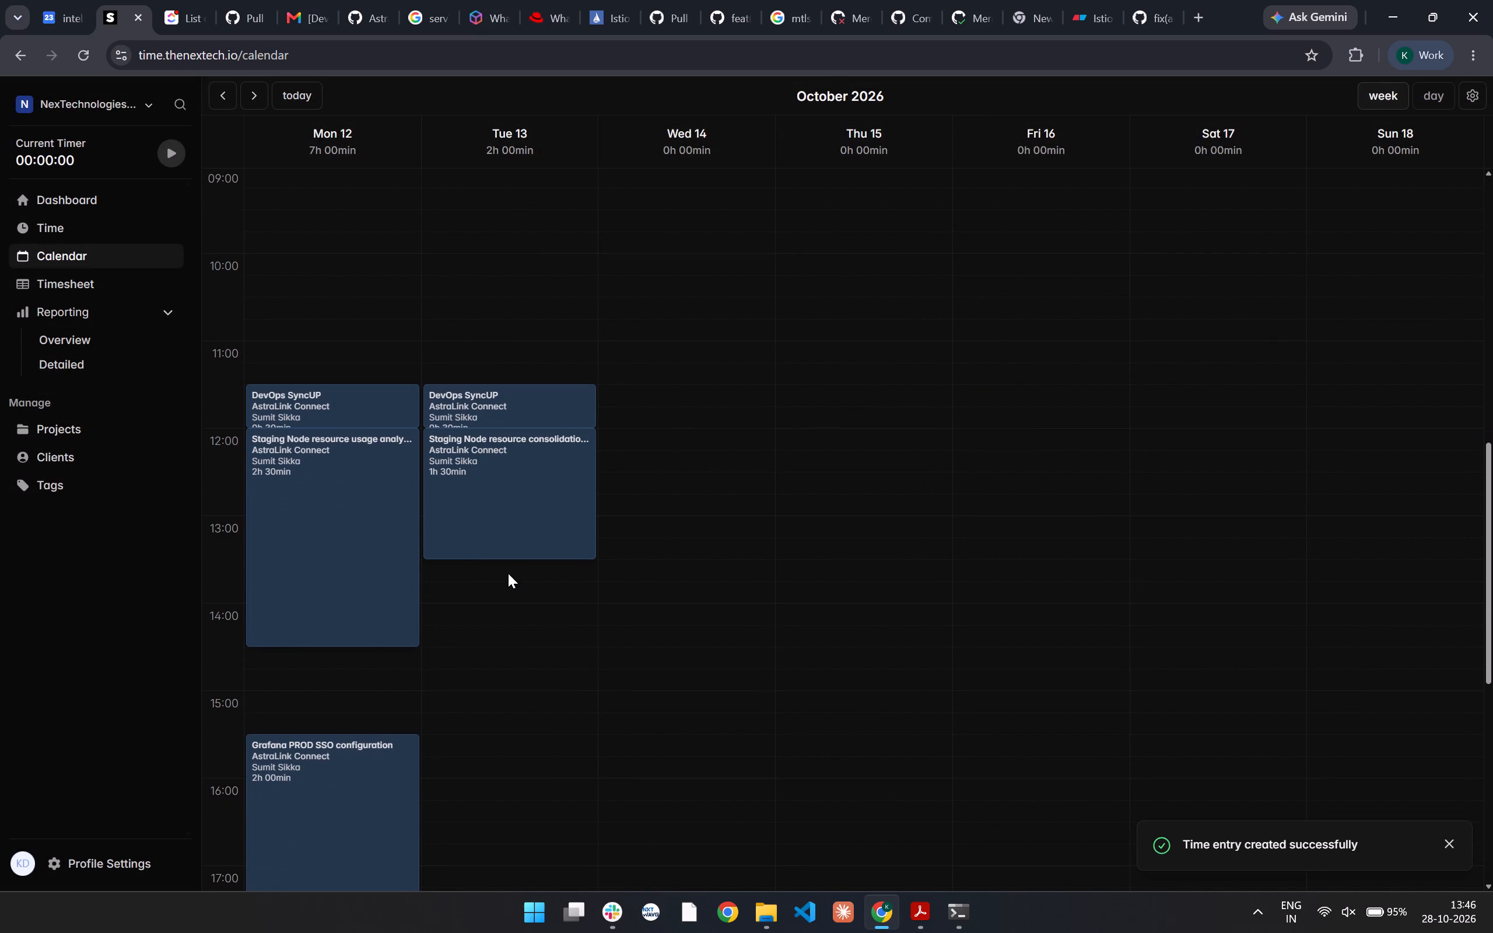
pyautogui.rightClick(507, 572)
pyautogui.click(532, 592)
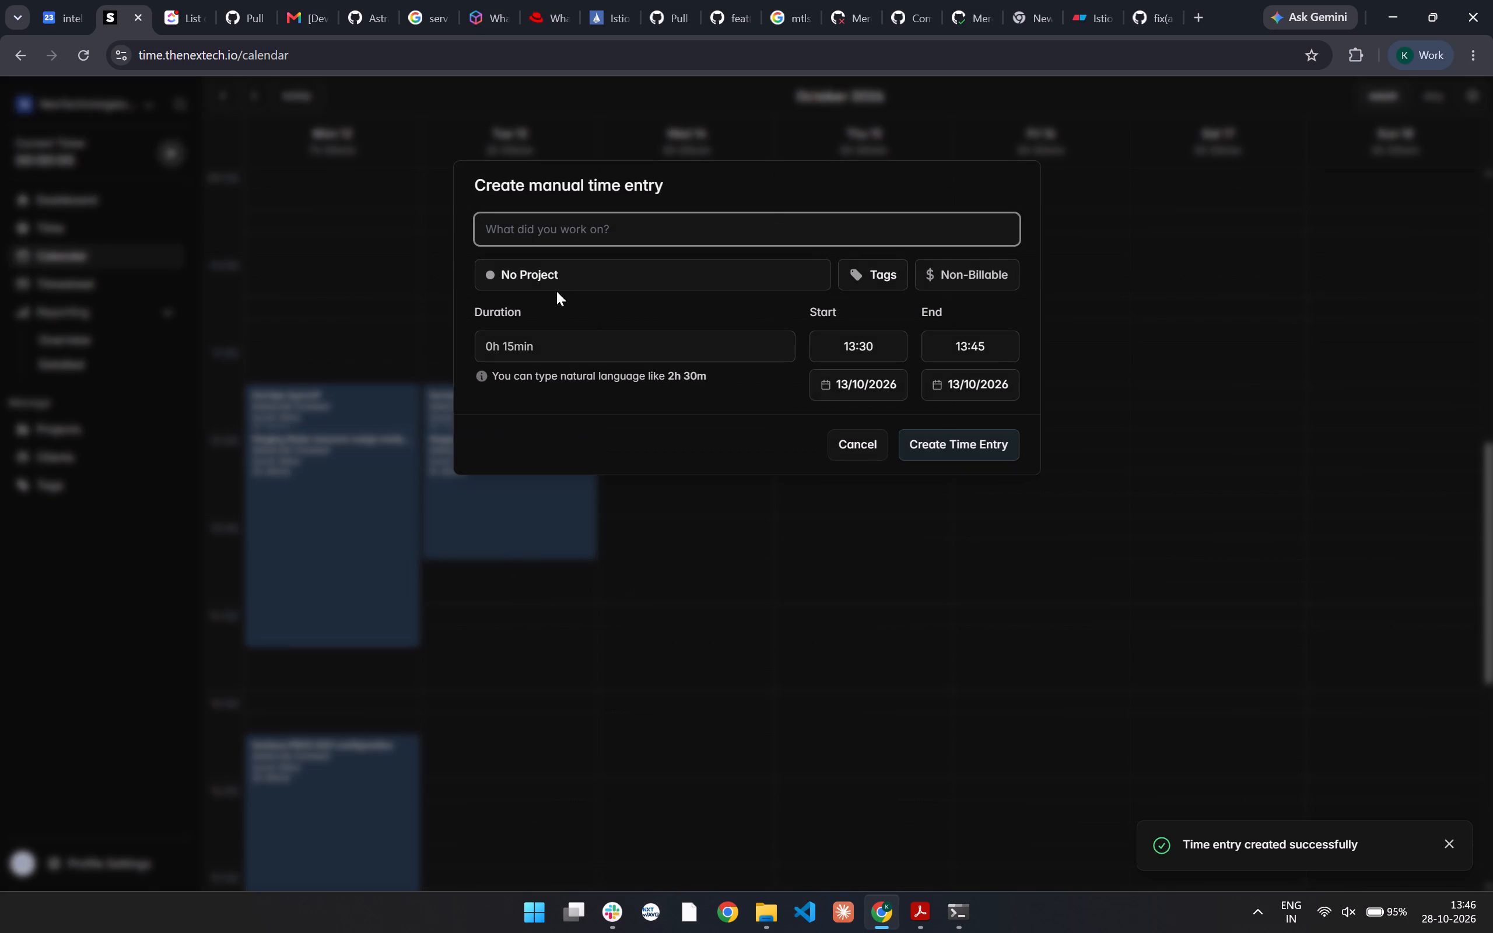
pyautogui.write('Astralink')
pyautogui.press('space')
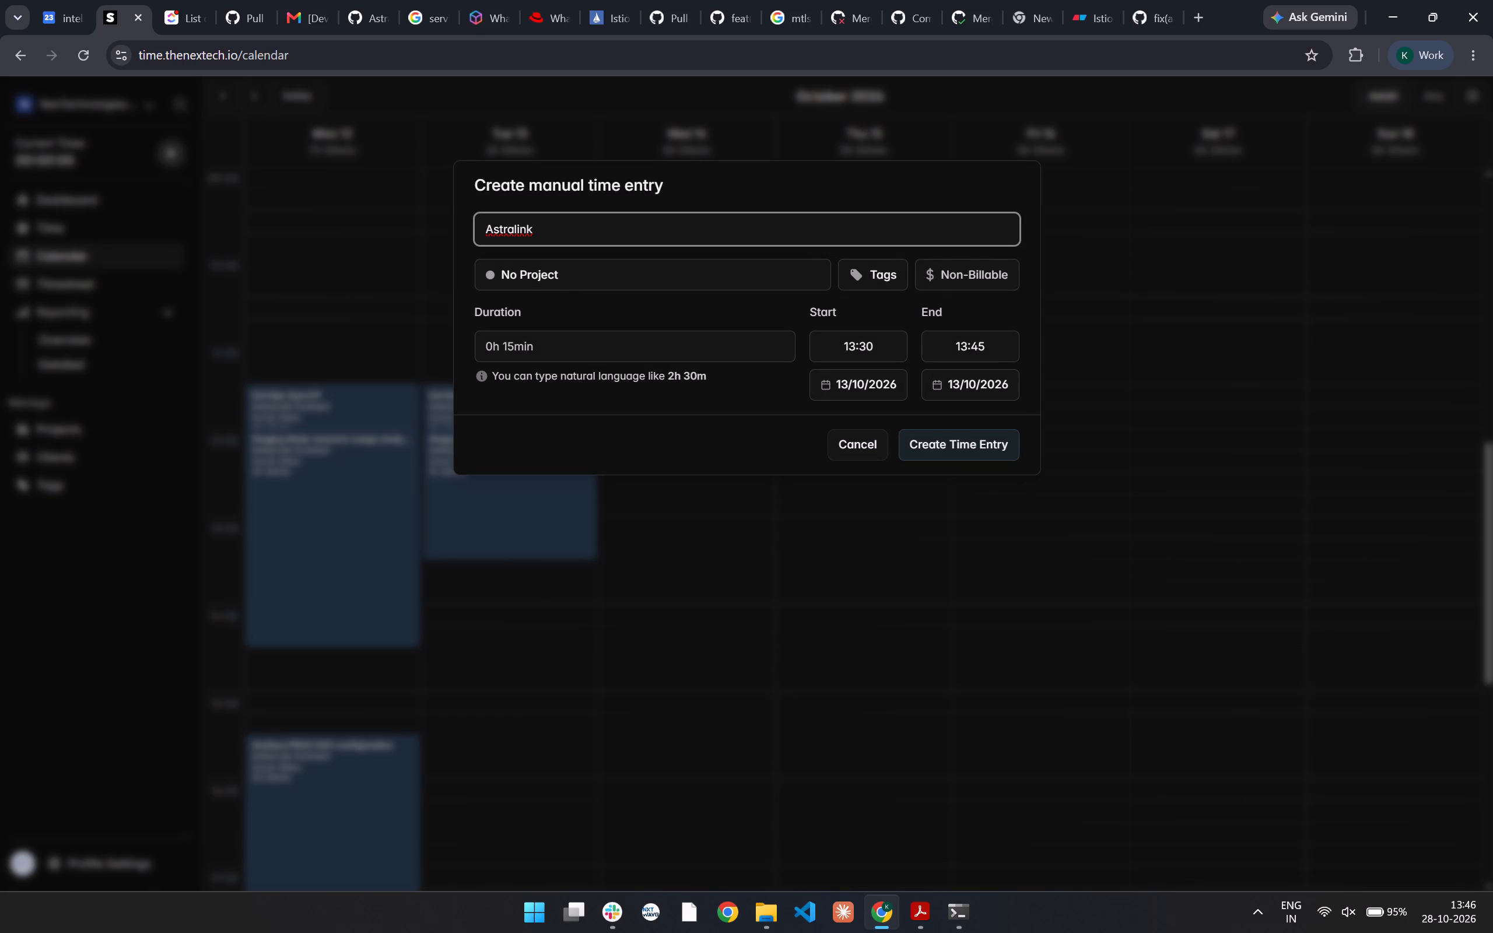
pyautogui.write('Home')
pyautogui.press('space')
pyautogui.hotkey('shift', '%')
pyautogui.press('BackSpace')
pyautogui.write('5')
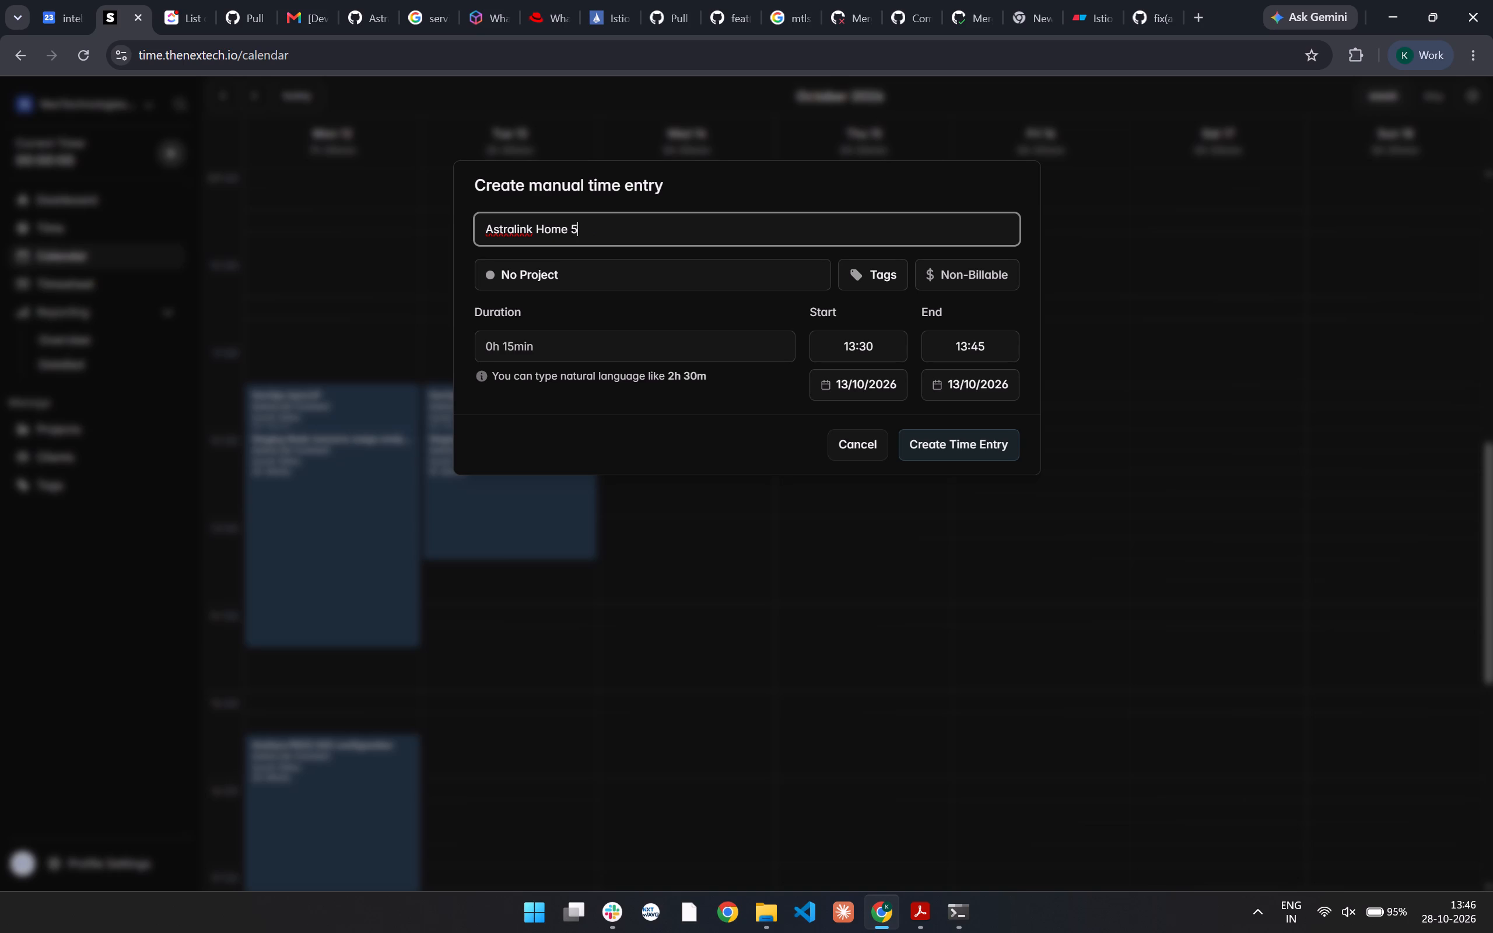
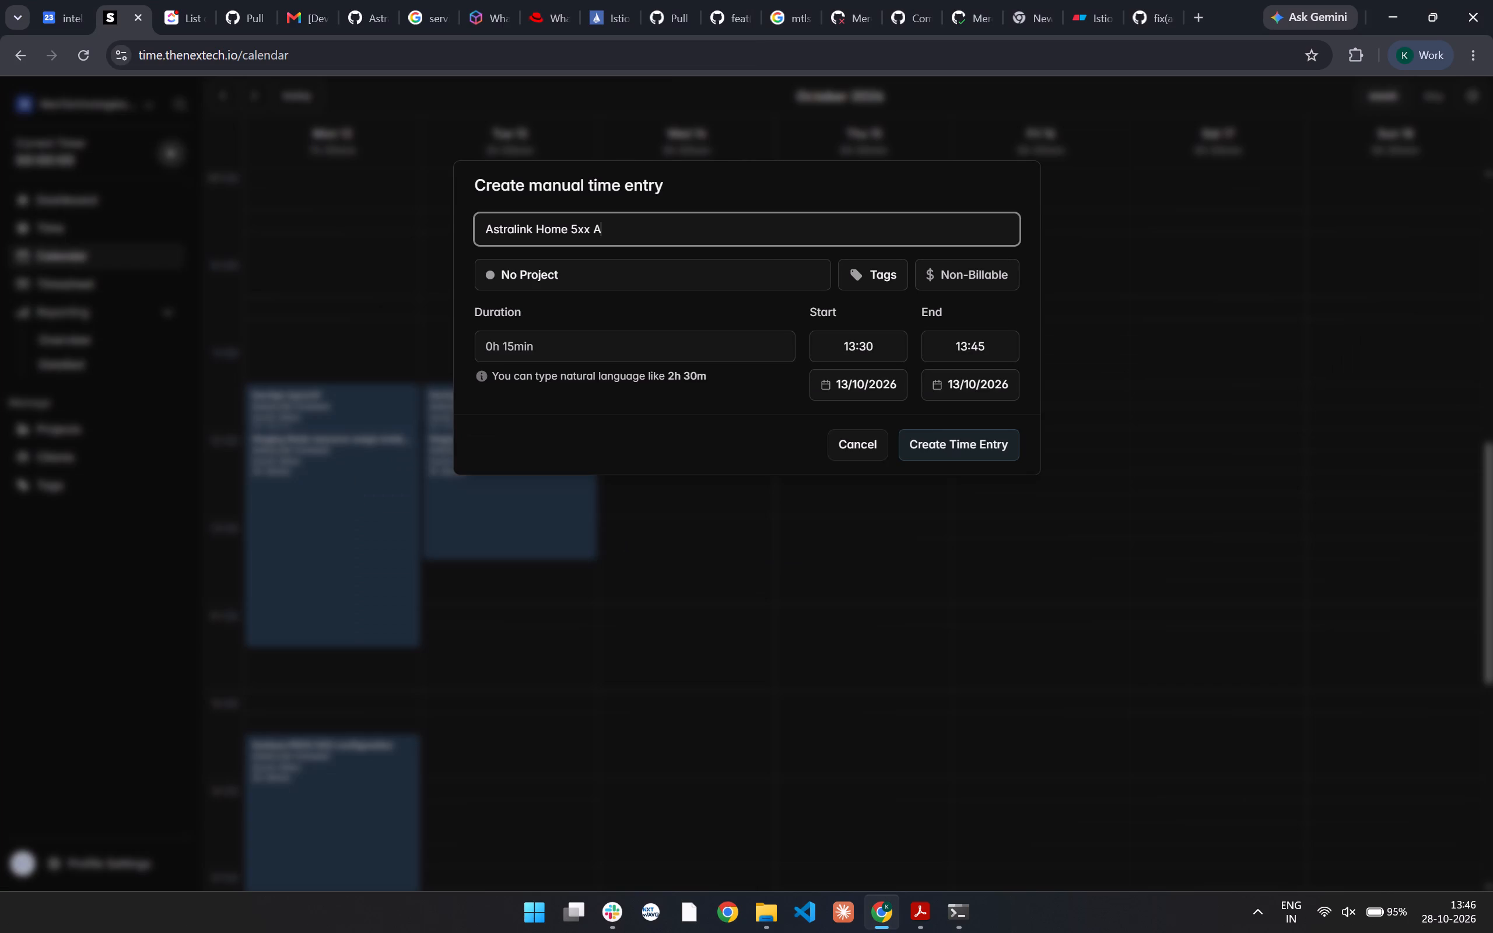
# Continue the description of the 13/10/2026 13:30 time entry so it reads "AstralinkHome 5xx Alerting".
pyautogui.write('lerting')
pyautogui.press('space')
pyautogui.click(536, 229)
pyautogui.press('BackSpace')
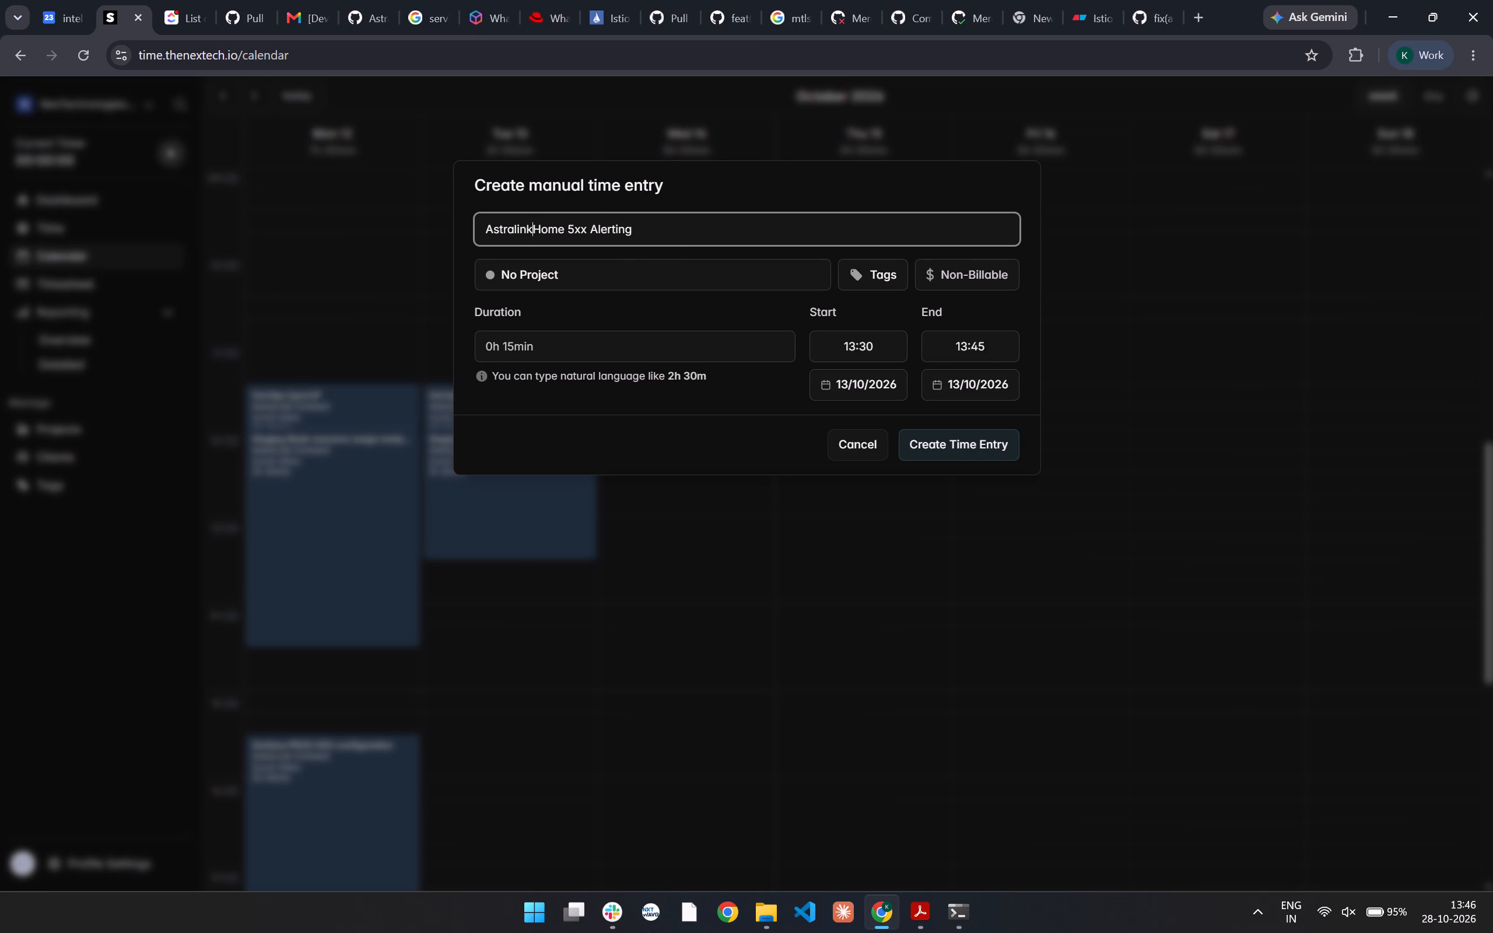
pyautogui.click(672, 230)
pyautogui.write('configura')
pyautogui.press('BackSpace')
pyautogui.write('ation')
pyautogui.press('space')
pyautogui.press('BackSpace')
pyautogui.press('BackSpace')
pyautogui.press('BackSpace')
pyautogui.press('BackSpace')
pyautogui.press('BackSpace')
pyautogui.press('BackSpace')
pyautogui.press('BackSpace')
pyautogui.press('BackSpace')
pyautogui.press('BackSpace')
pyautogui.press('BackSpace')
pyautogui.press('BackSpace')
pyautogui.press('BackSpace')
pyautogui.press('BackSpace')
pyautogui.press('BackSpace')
# Complete the 13:30 entry's description as "AstralinkHome 5xx Alerting Architecture , Planning and POC".
pyautogui.write('Acr')
pyautogui.press('BackSpace')
pyautogui.press('BackSpace')
pyautogui.write('rchitecture and P')
pyautogui.press('BackSpace')
pyautogui.press('BackSpace')
pyautogui.press('BackSpace')
pyautogui.press('BackSpace')
pyautogui.press('BackSpace')
pyautogui.write(', Plla')
pyautogui.press('BackSpace')
pyautogui.press('BackSpace')
pyautogui.write('anning and POC')
pyautogui.press('space')
# Assign the entry to the AstraLink Home project, set its end time to 15:30, and create it.
pyautogui.click(622, 268)
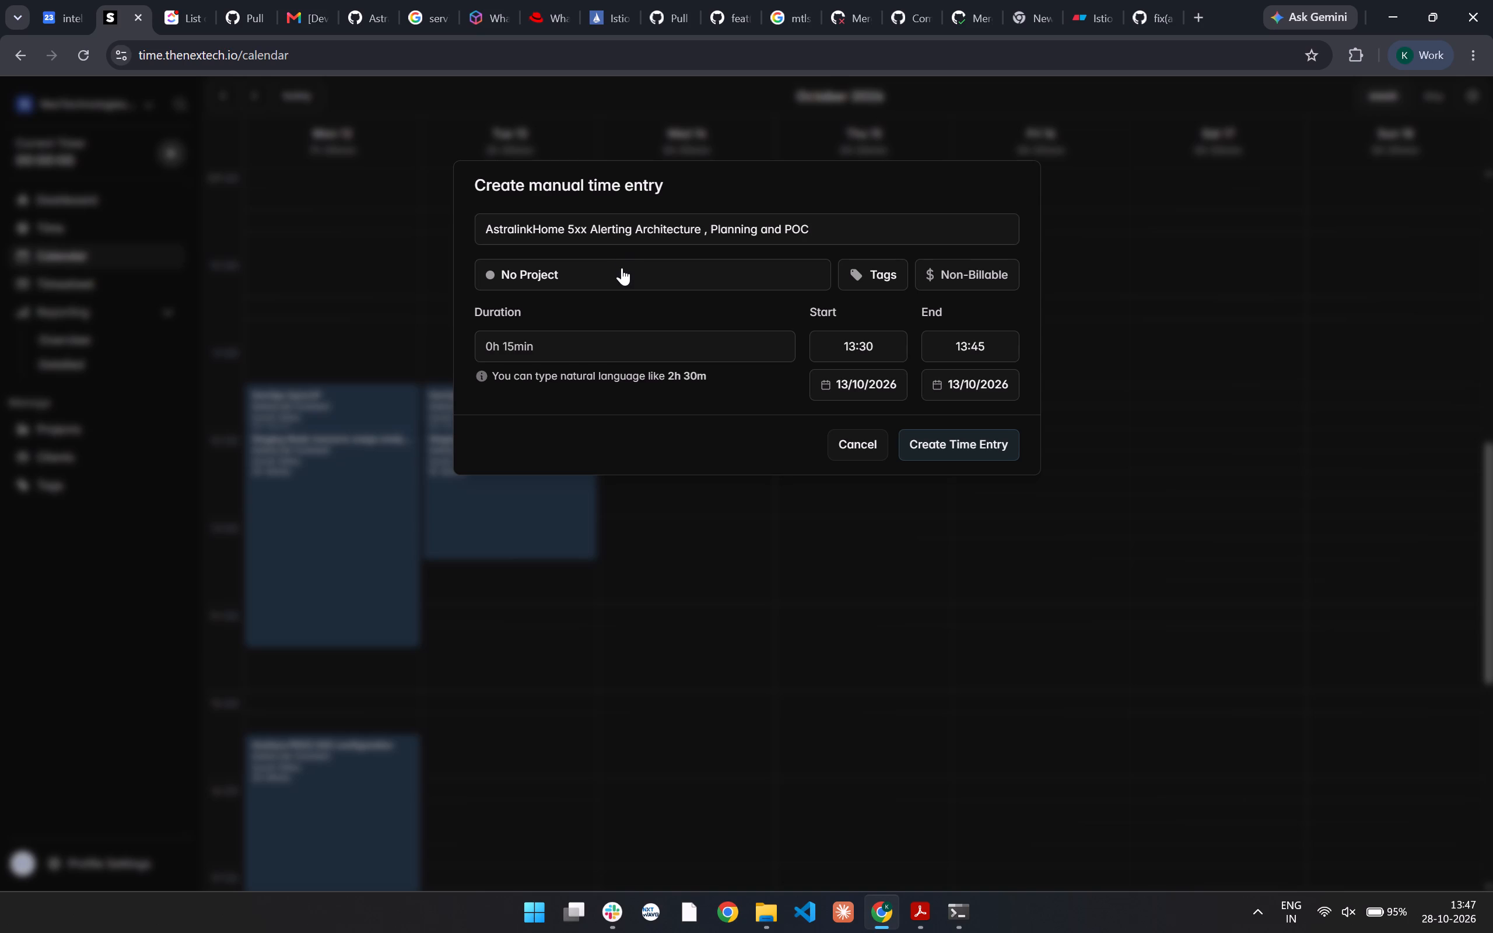
pyautogui.click(566, 510)
pyautogui.click(871, 346)
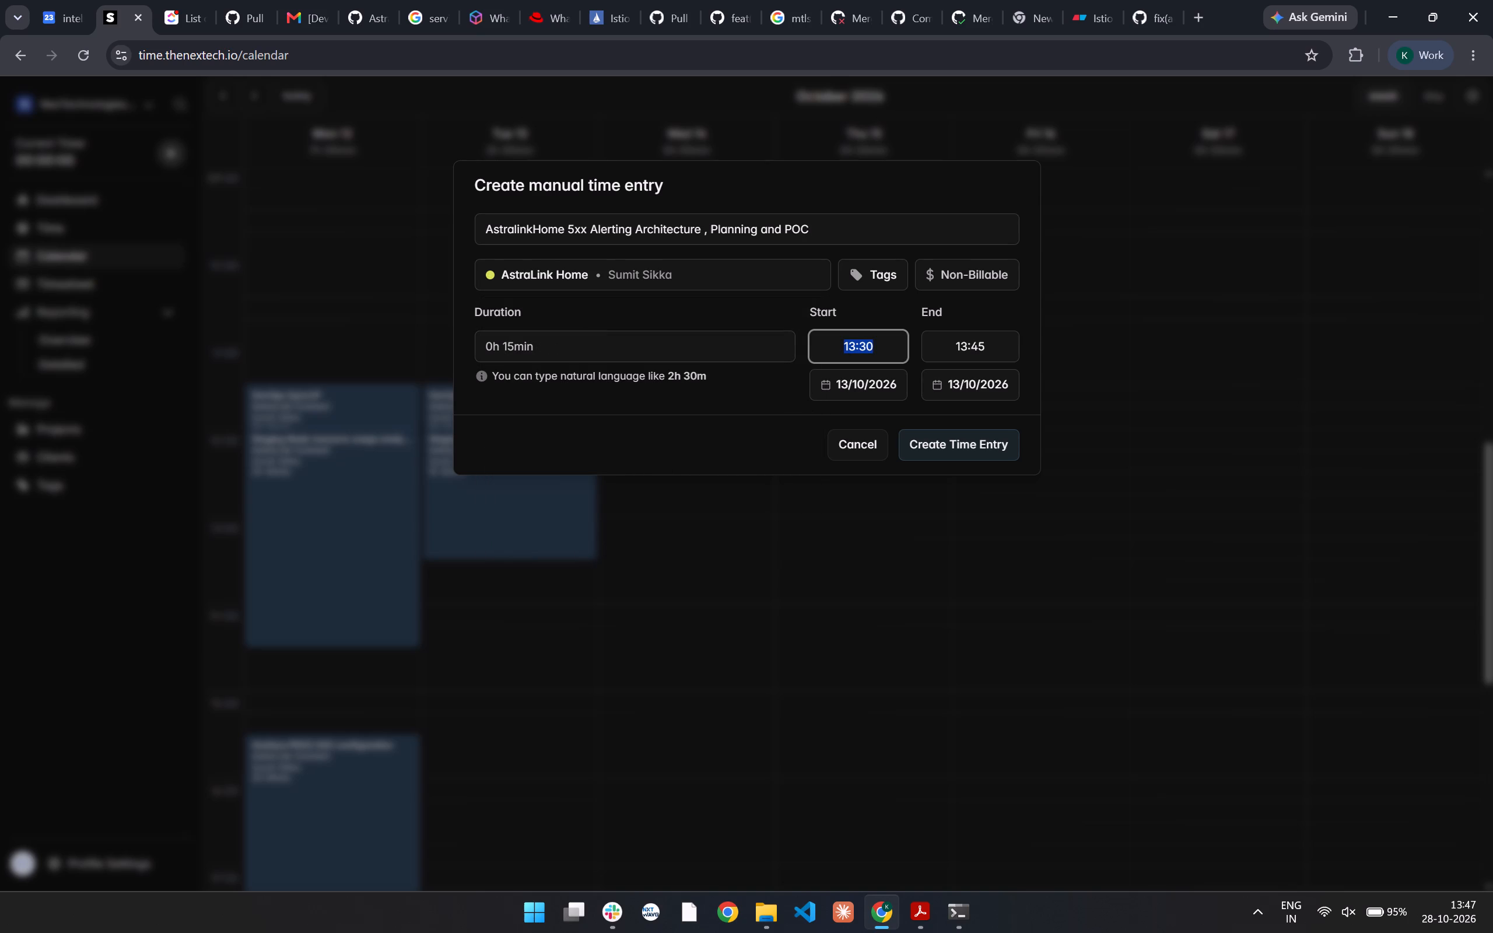
pyautogui.click(1005, 352)
pyautogui.press('BackSpace')
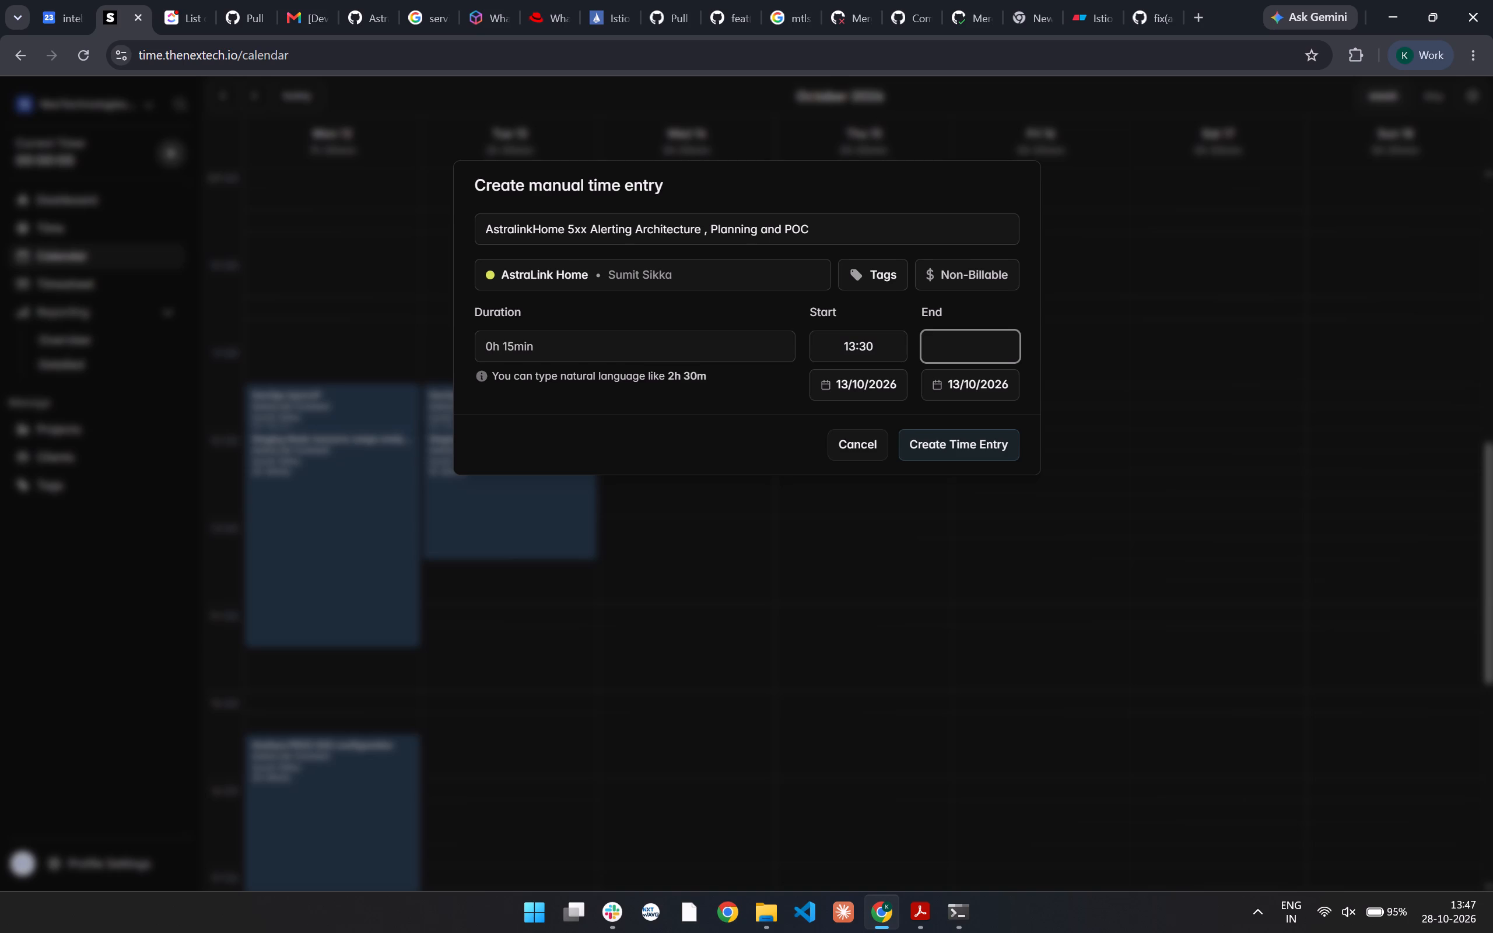
pyautogui.press('1')
pyautogui.write('530')
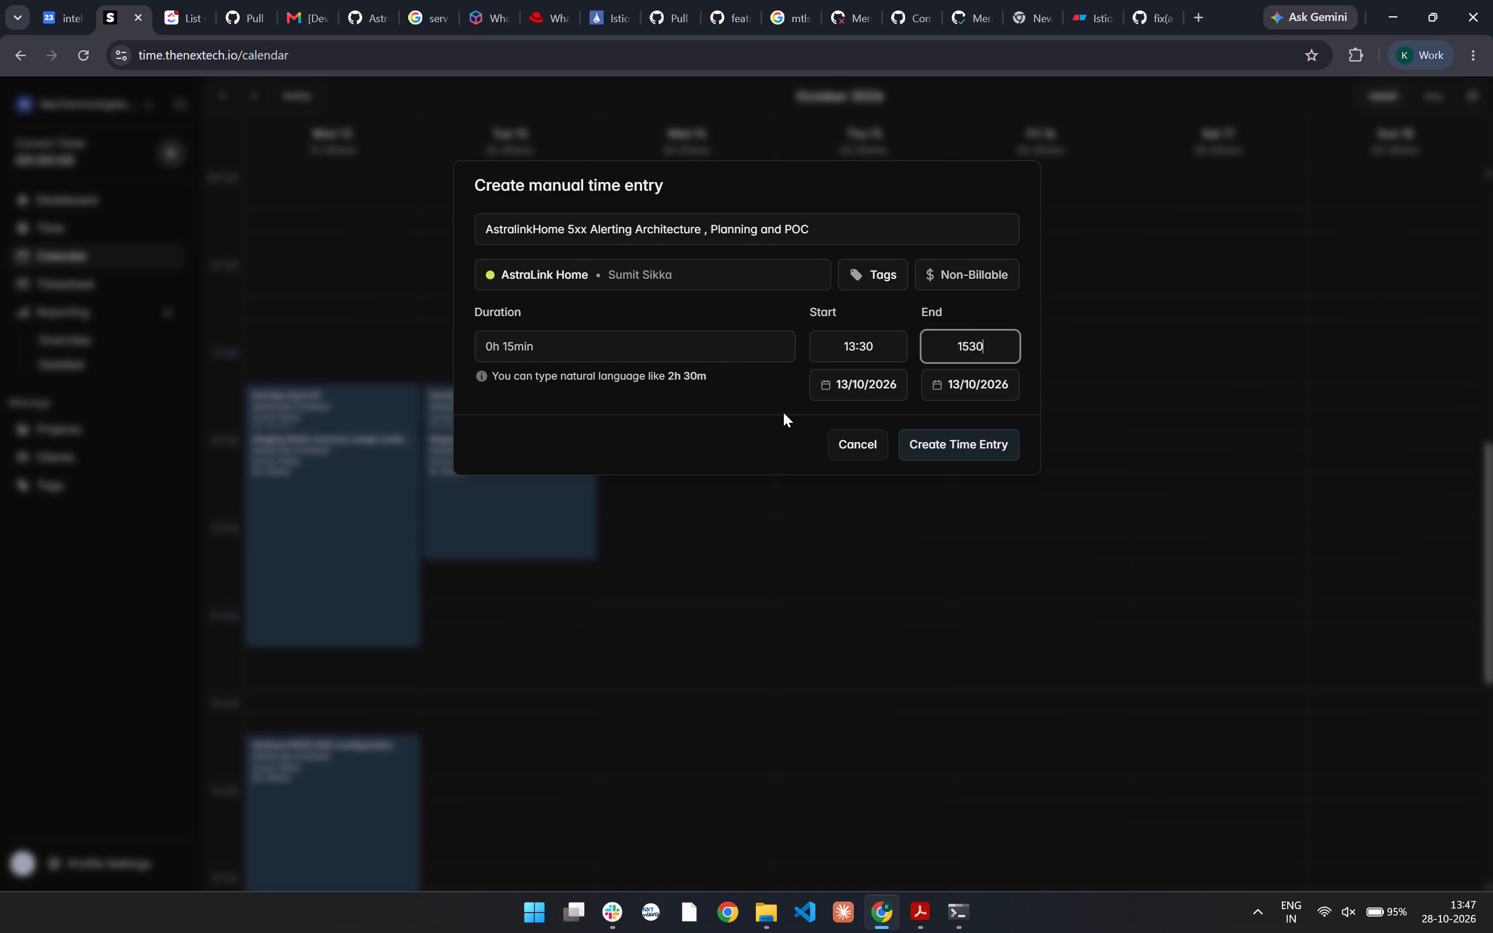
pyautogui.click(783, 412)
pyautogui.click(970, 450)
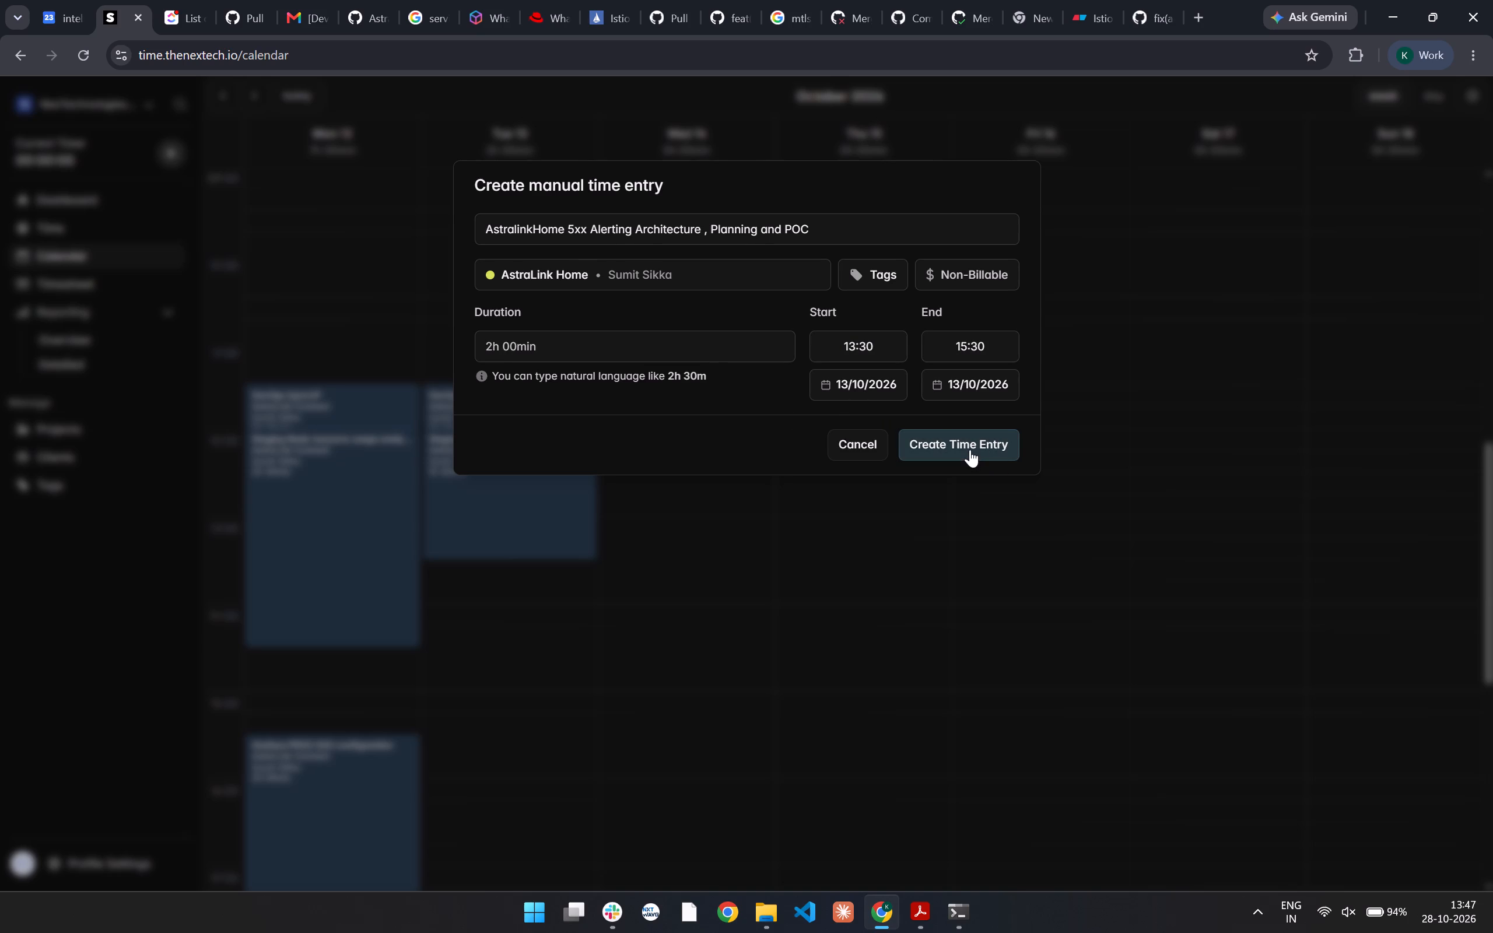
# Start another manual time entry on 13/10/2026 running from 16:00 to 20:00.
pyautogui.scroll(-4, 970, 450)
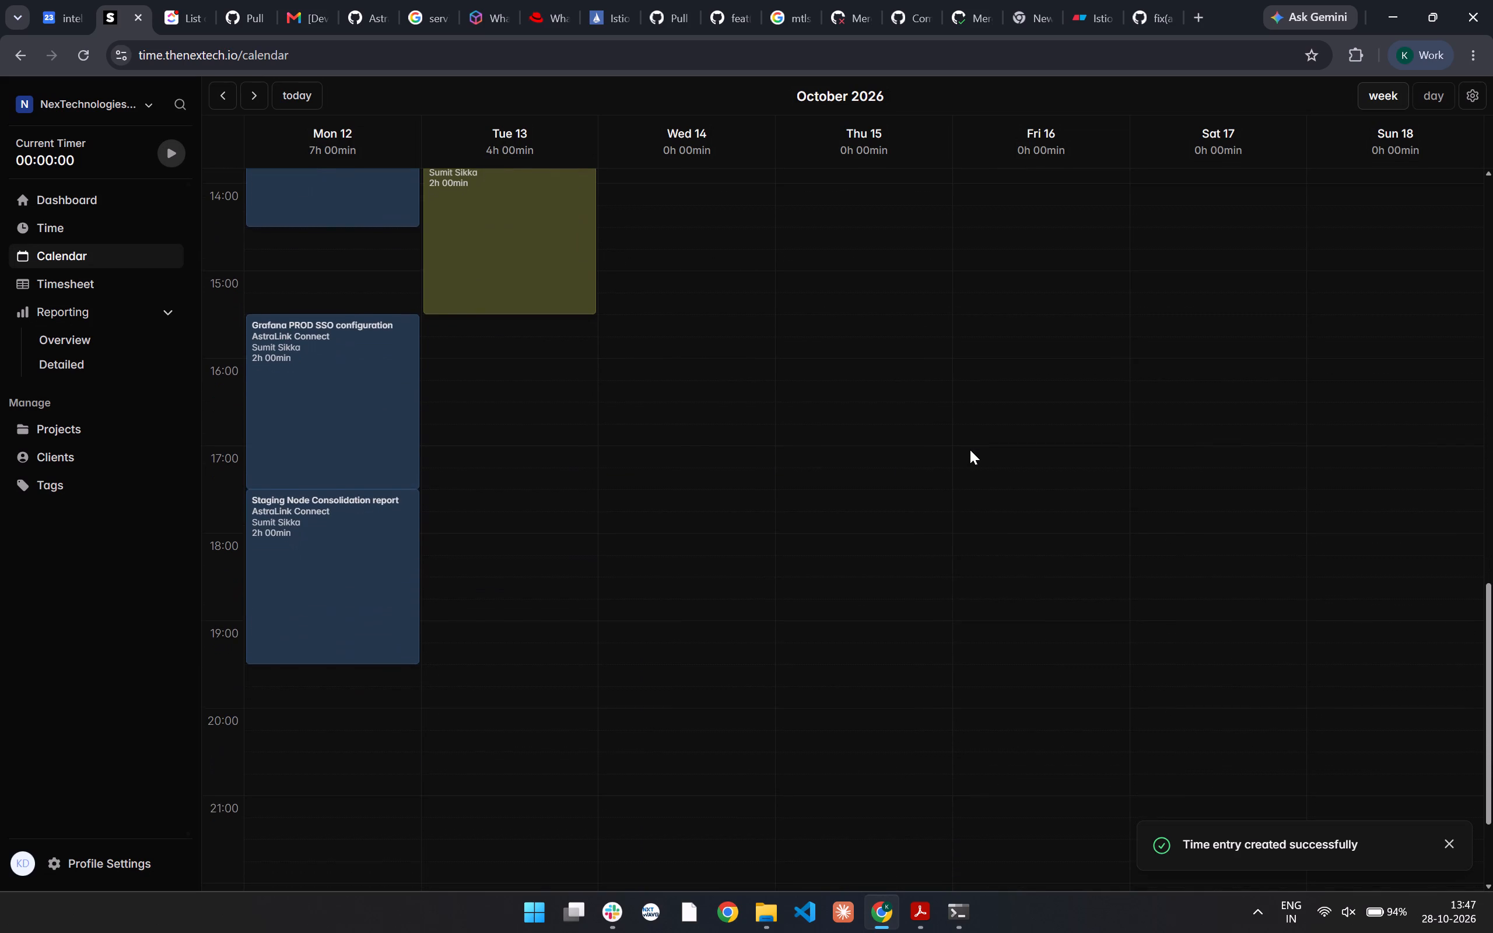
pyautogui.rightClick(490, 394)
pyautogui.click(517, 408)
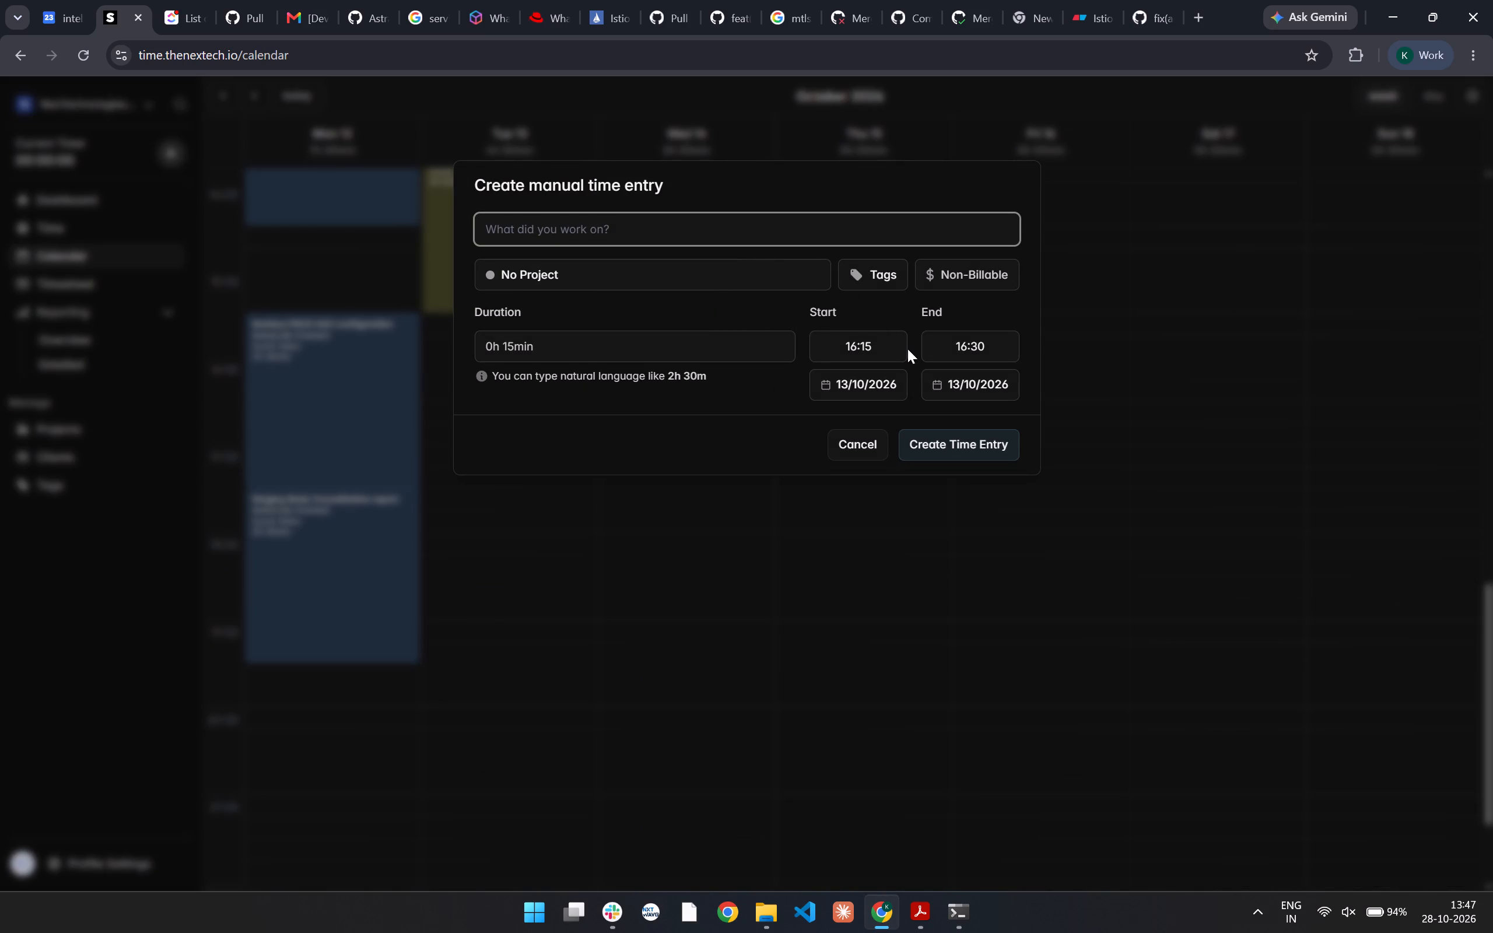
pyautogui.click(907, 349)
pyautogui.click(891, 349)
pyautogui.press('BackSpace')
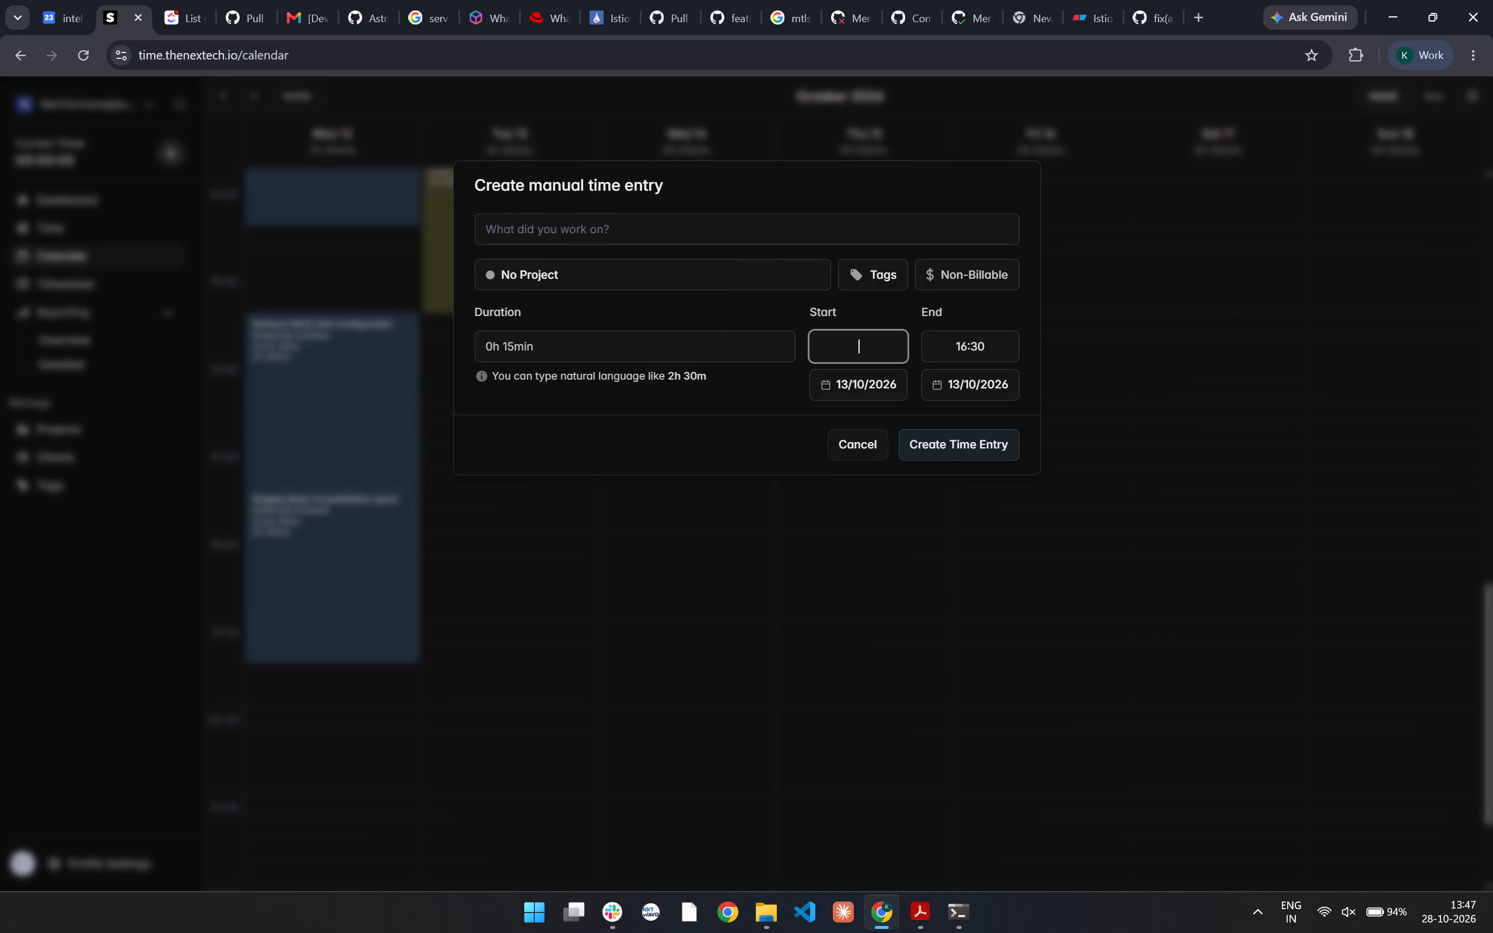
pyautogui.write('1600')
pyautogui.click(1012, 348)
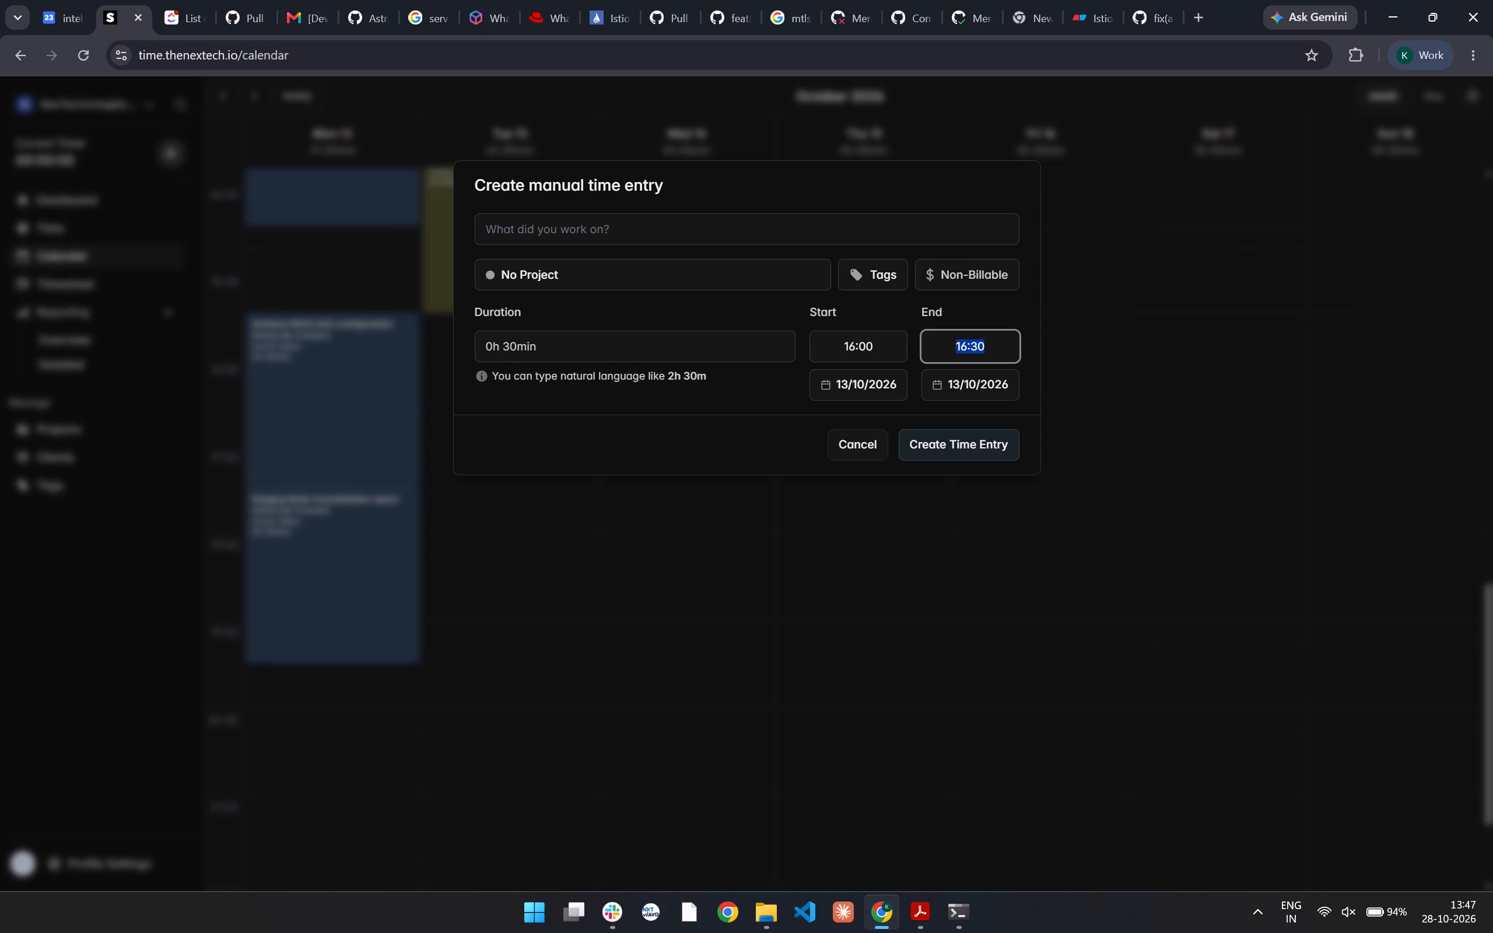
pyautogui.press('BackSpace')
pyautogui.write('2000')
# Describe the 16:00 entry as "AstralinHome 5xx error alerts configuration".
pyautogui.click(851, 223)
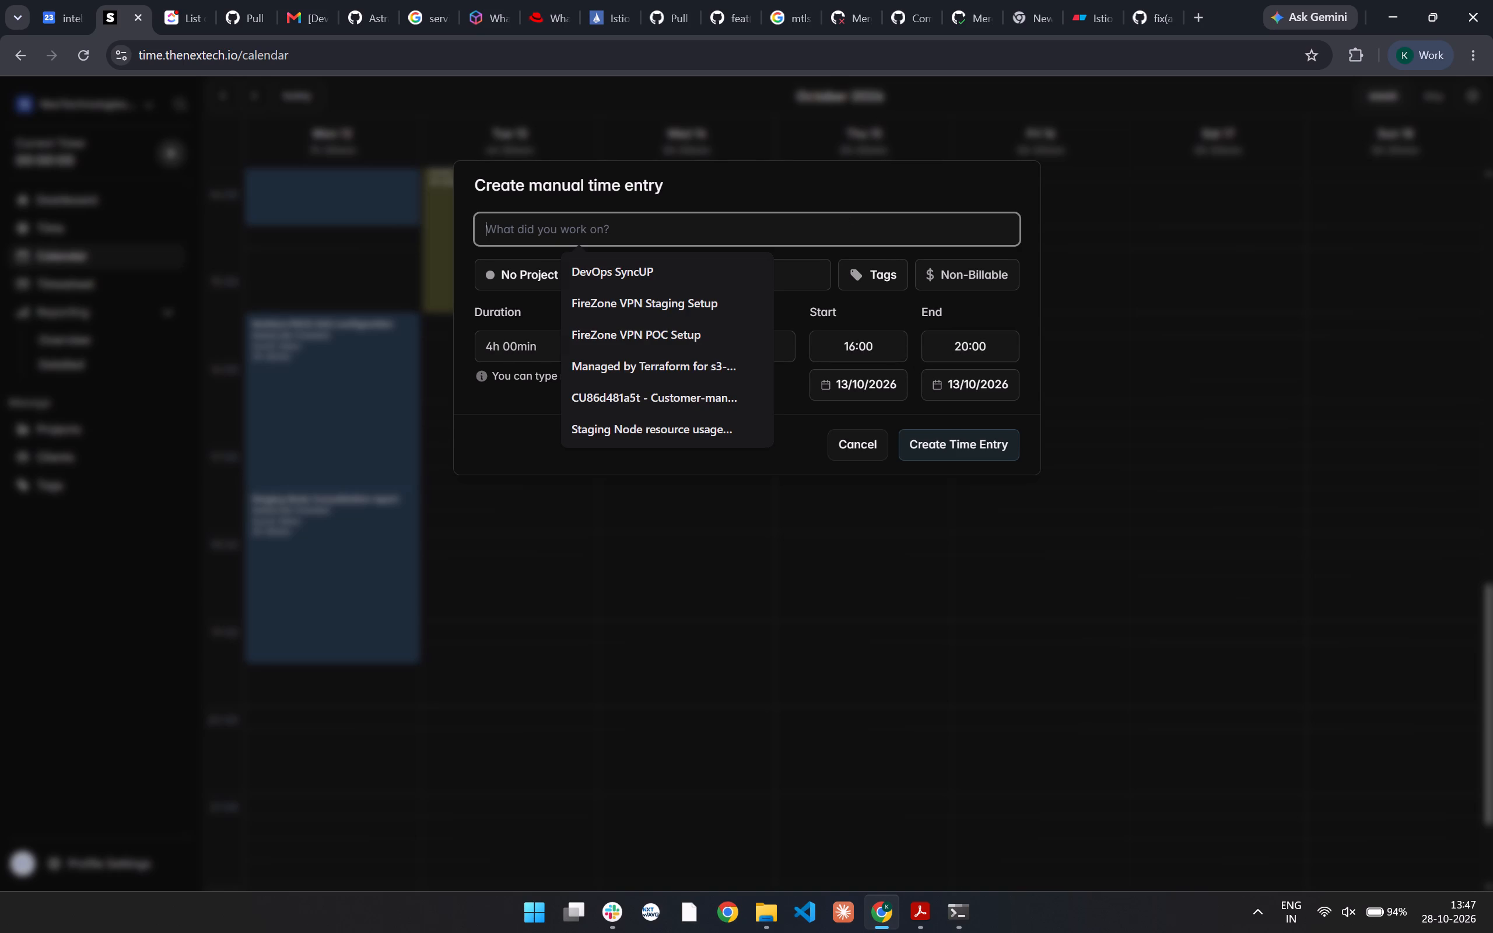
pyautogui.write('Astra')
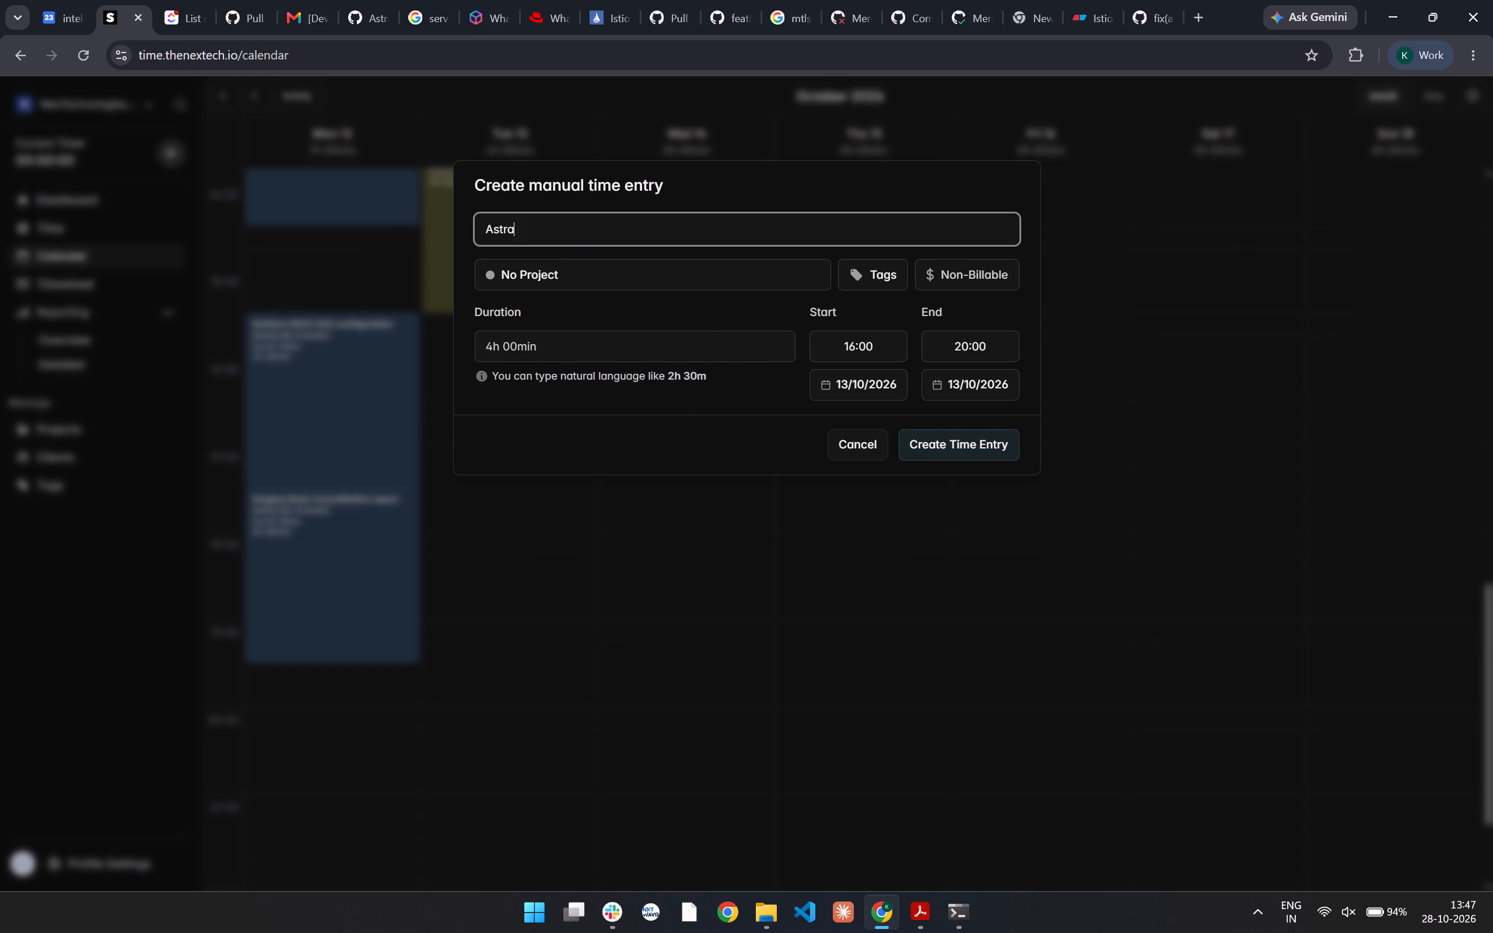
pyautogui.write('lin')
pyautogui.write('Home')
pyautogui.press('space')
pyautogui.press('5')
pyautogui.write('xx error aletr')
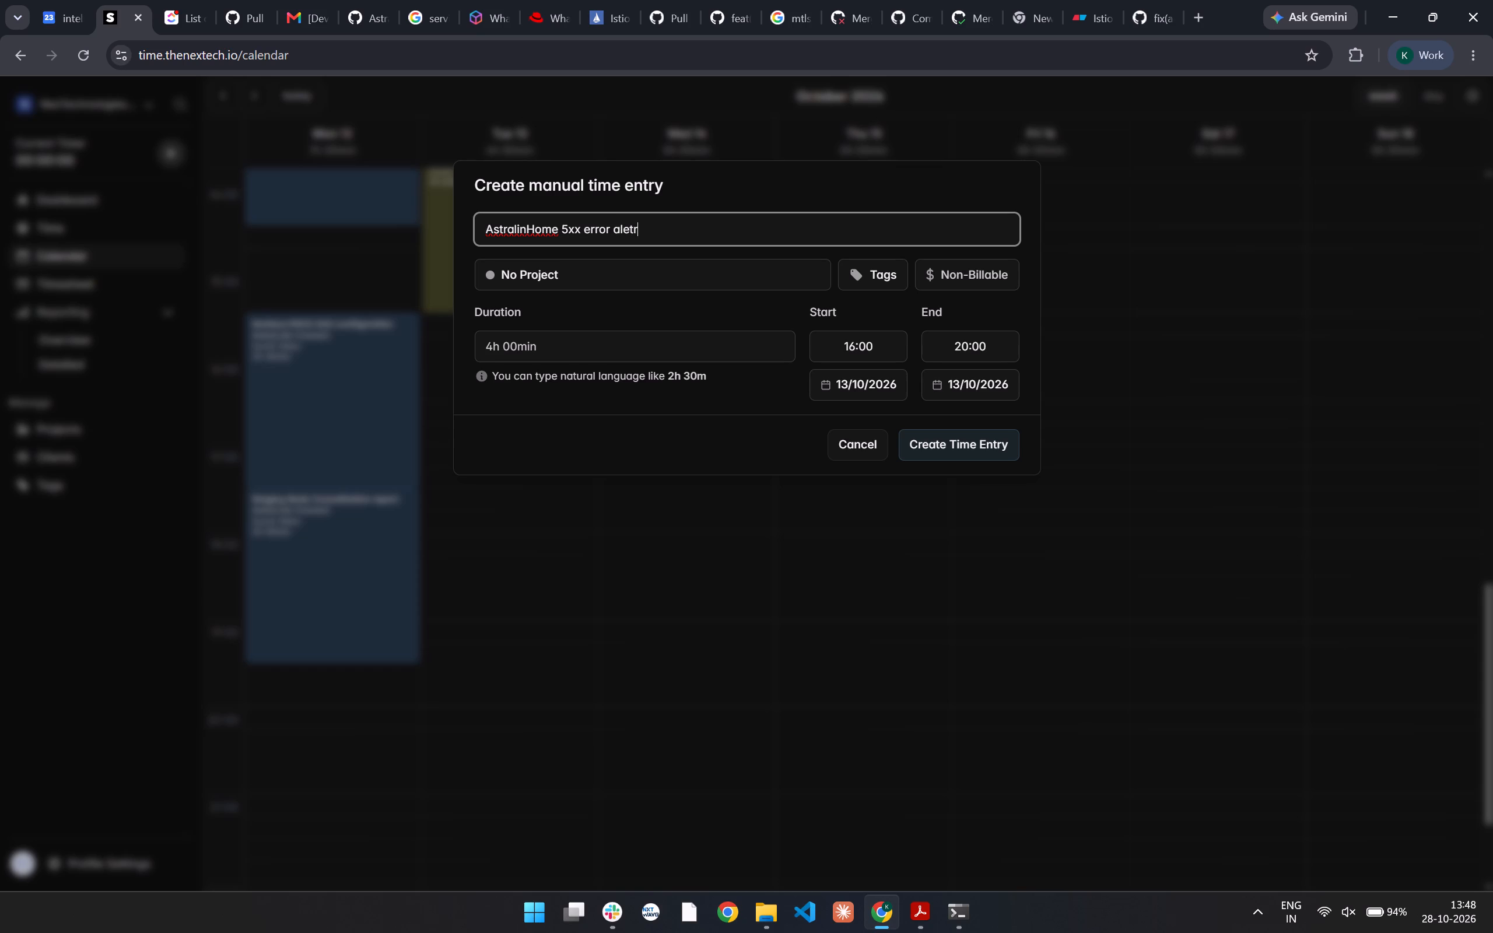
pyautogui.press('BackSpace')
pyautogui.press('BackSpace')
pyautogui.write('rts')
pyautogui.press('space')
pyautogui.write('configuration')
pyautogui.press('space')
# Assign the 16:00 entry to the AstraLink Home project and create it.
pyautogui.click(719, 266)
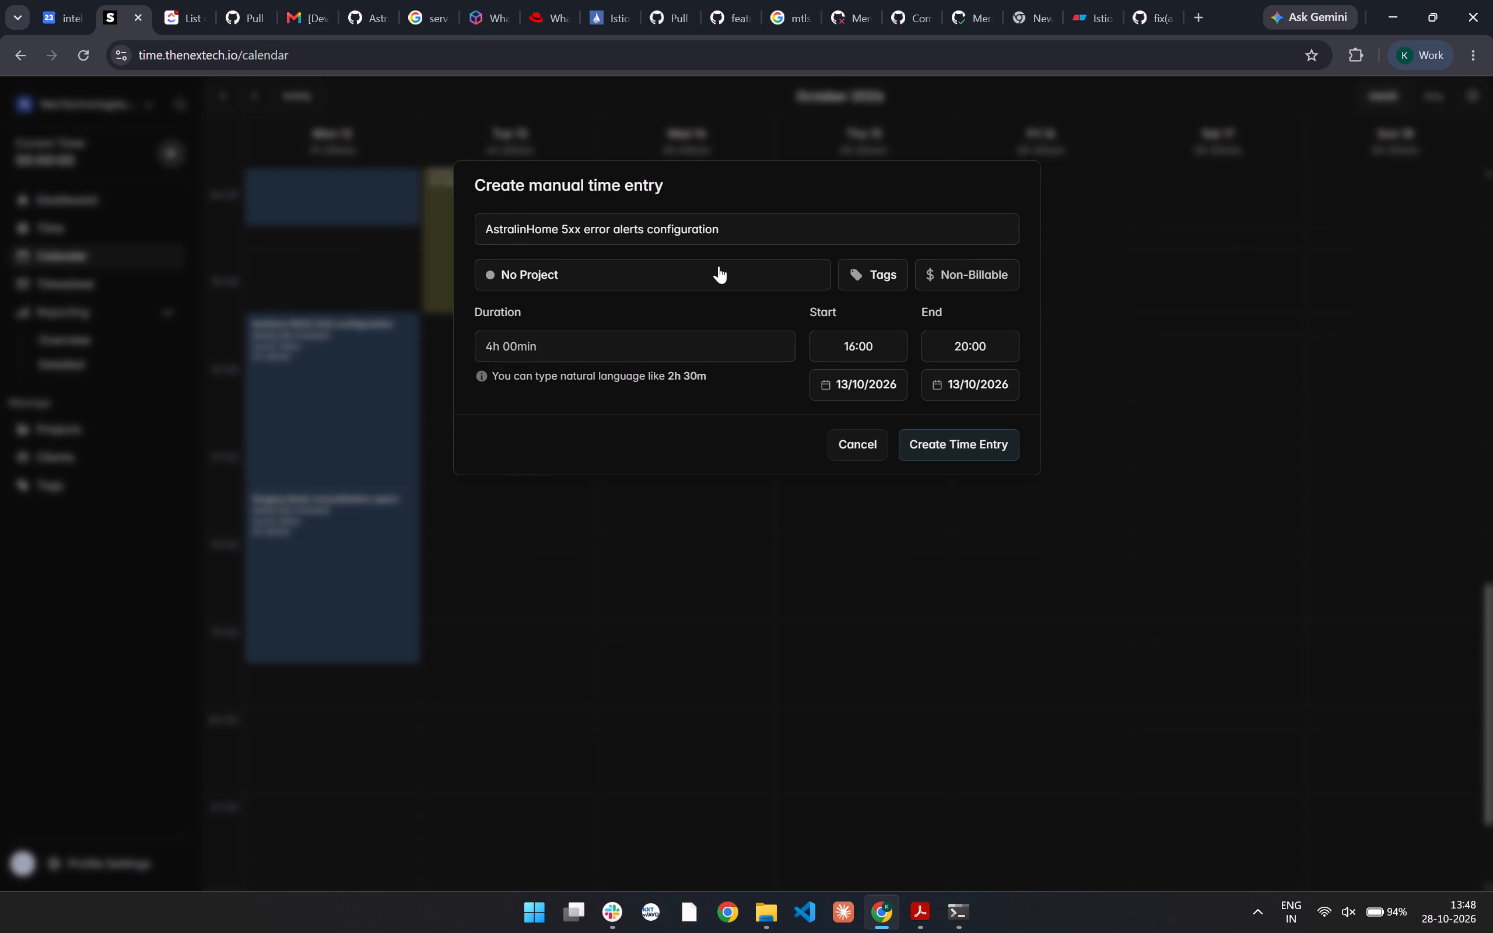
pyautogui.click(574, 510)
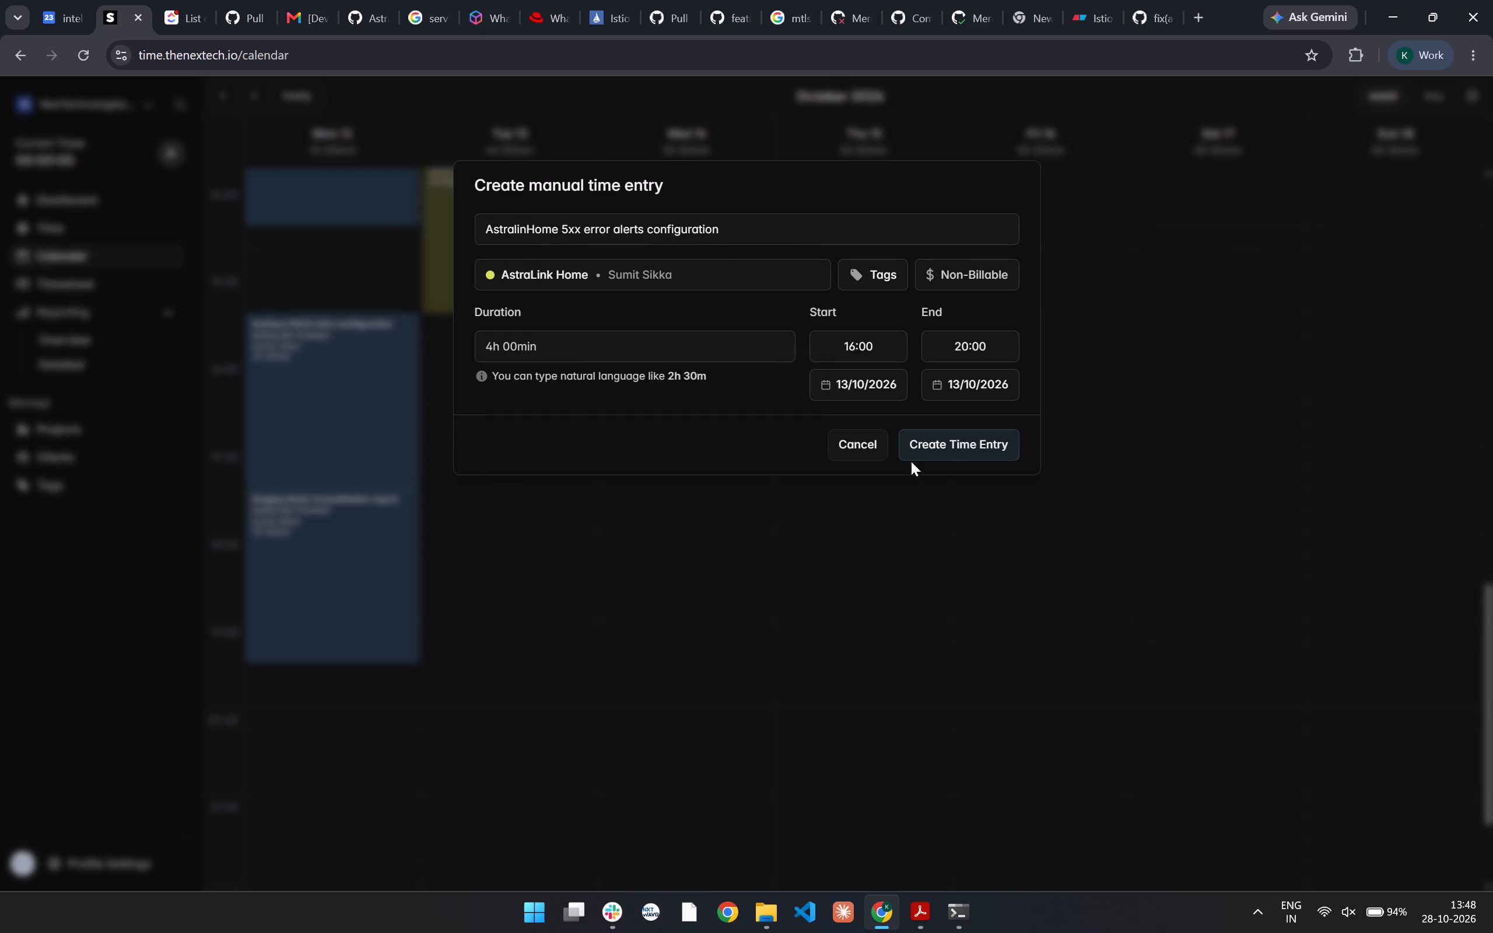
pyautogui.click(968, 443)
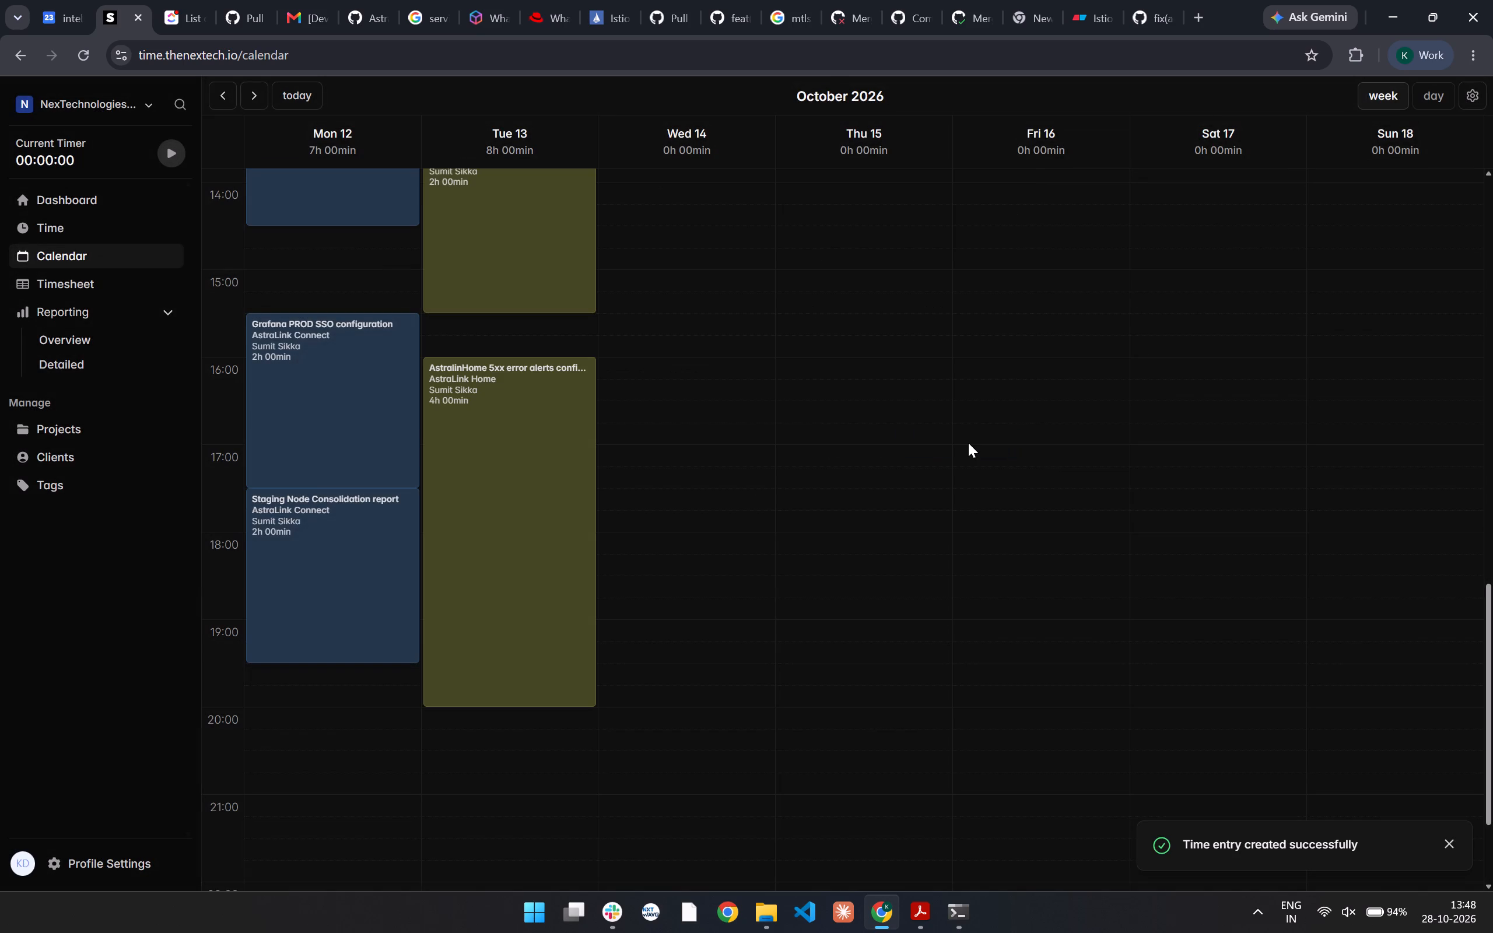
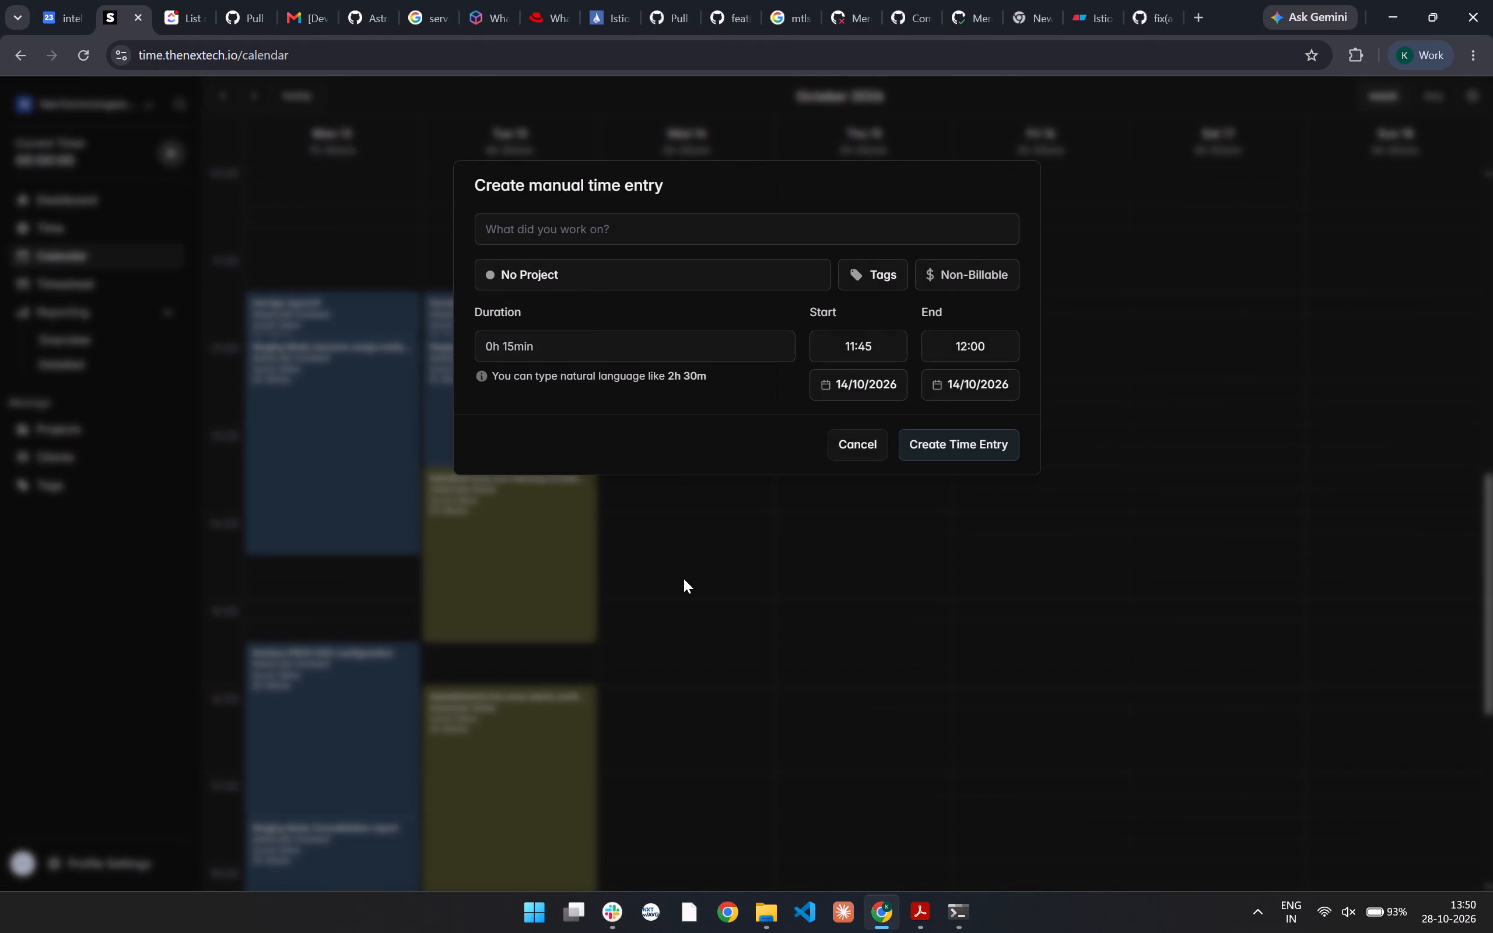
# Replace the open 11:45 draft with a new manual time entry on 14/10/2026 starting at 11:30.
pyautogui.click(684, 578)
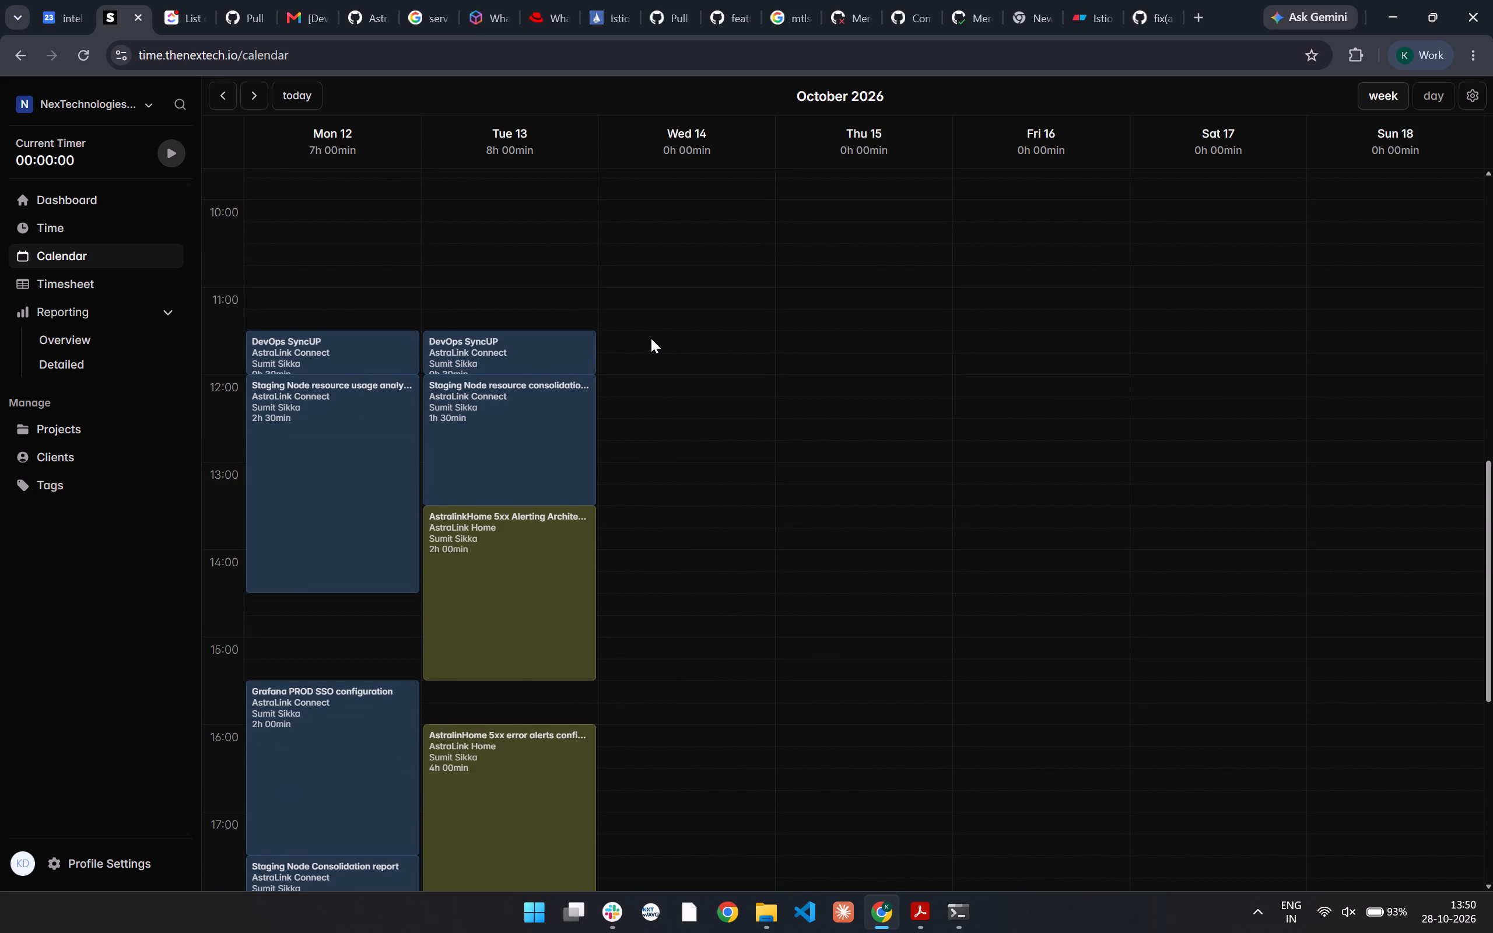
pyautogui.rightClick(651, 338)
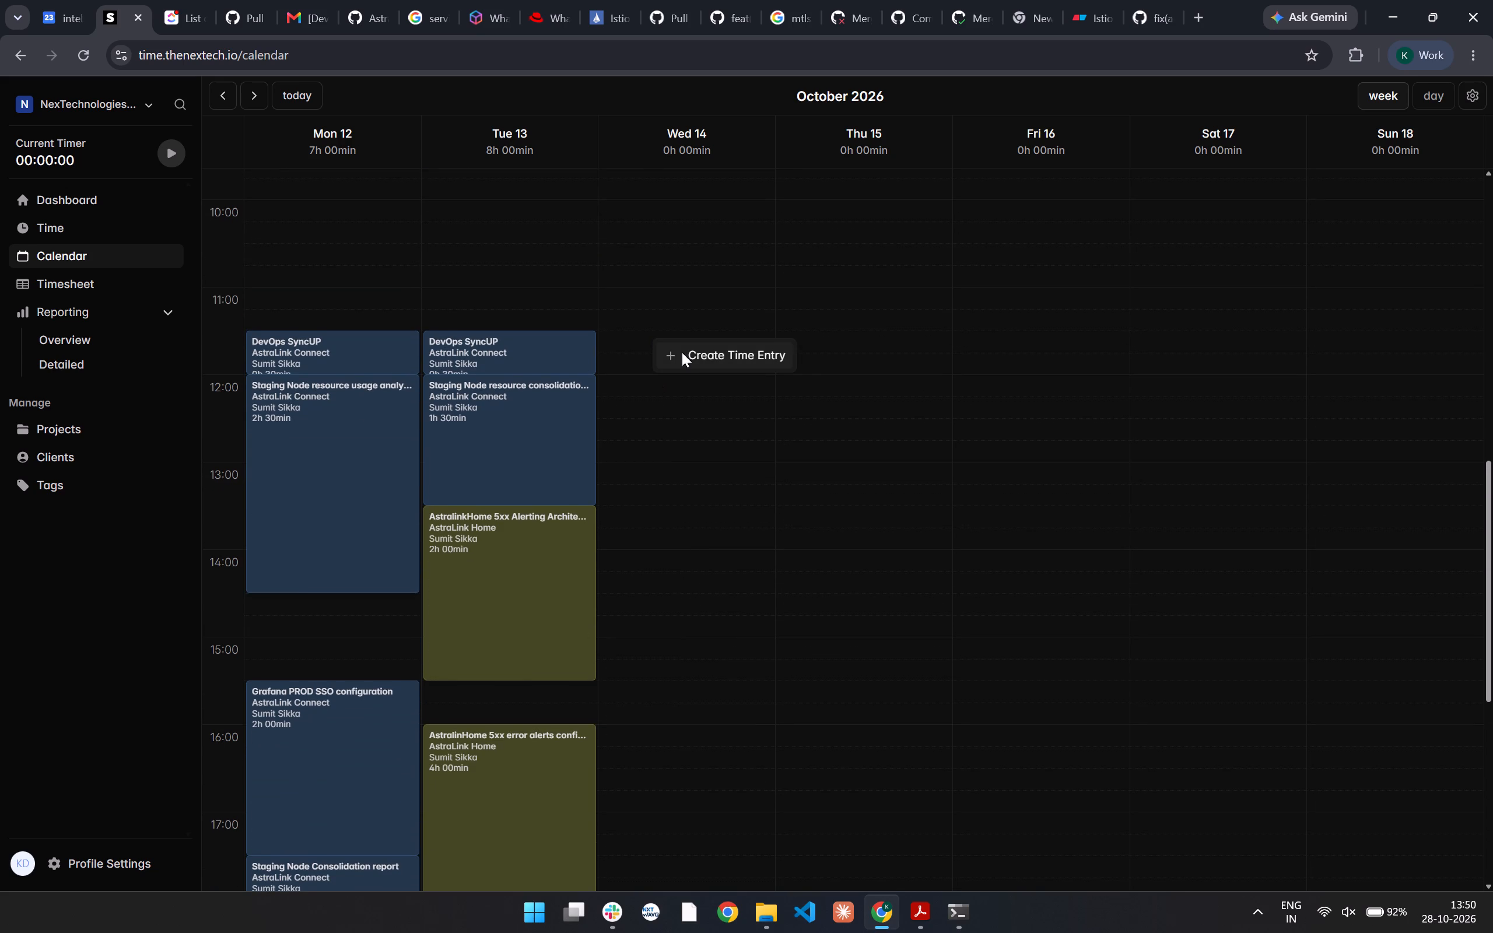
pyautogui.click(682, 352)
pyautogui.click(595, 228)
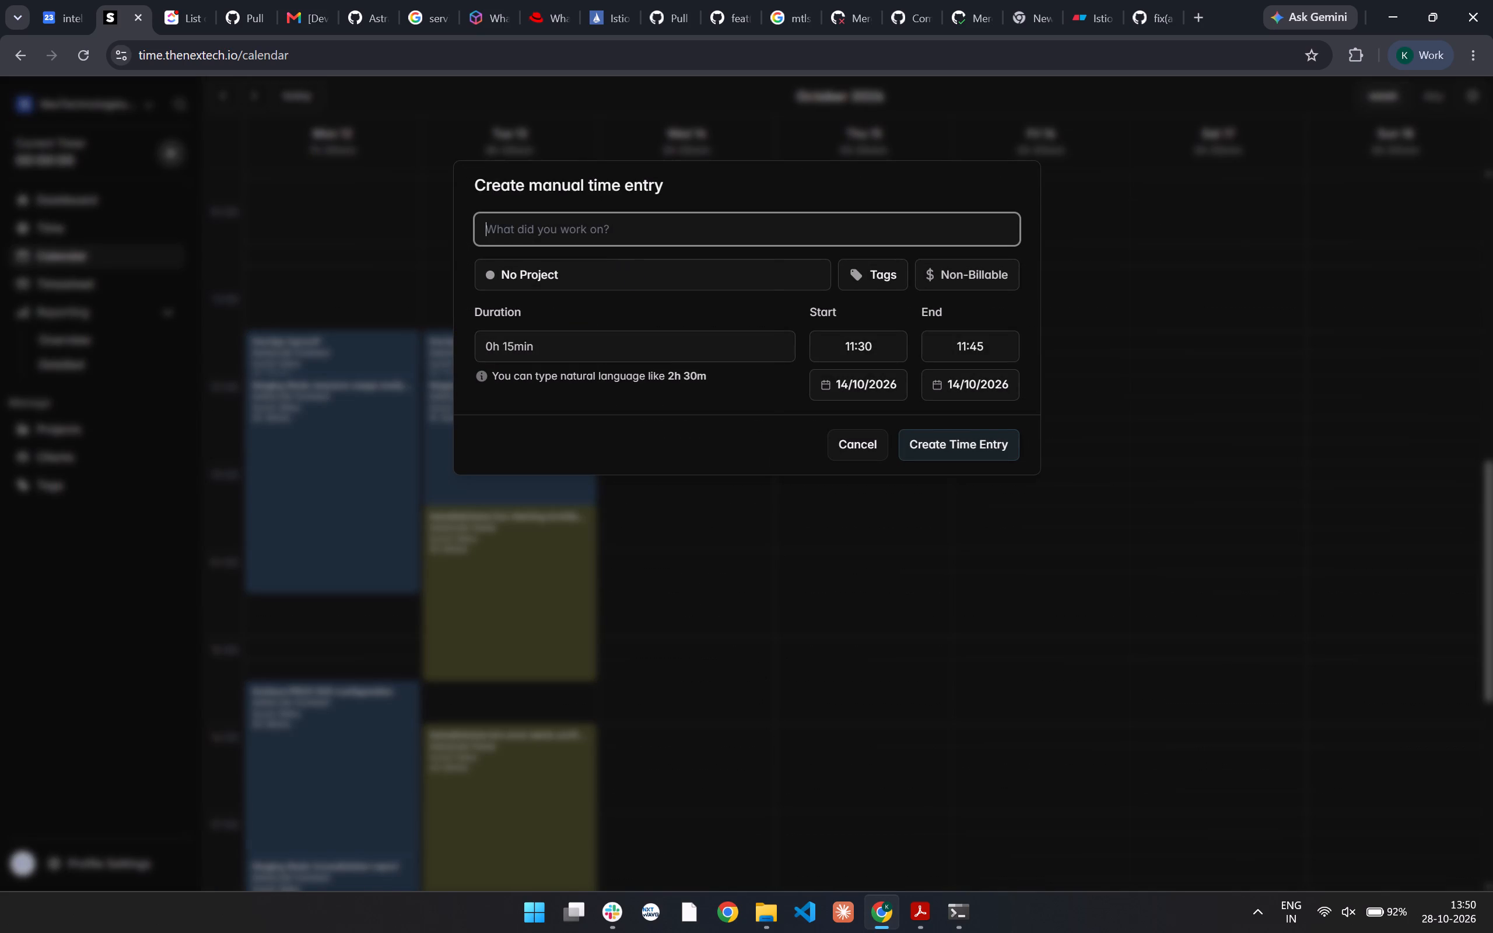
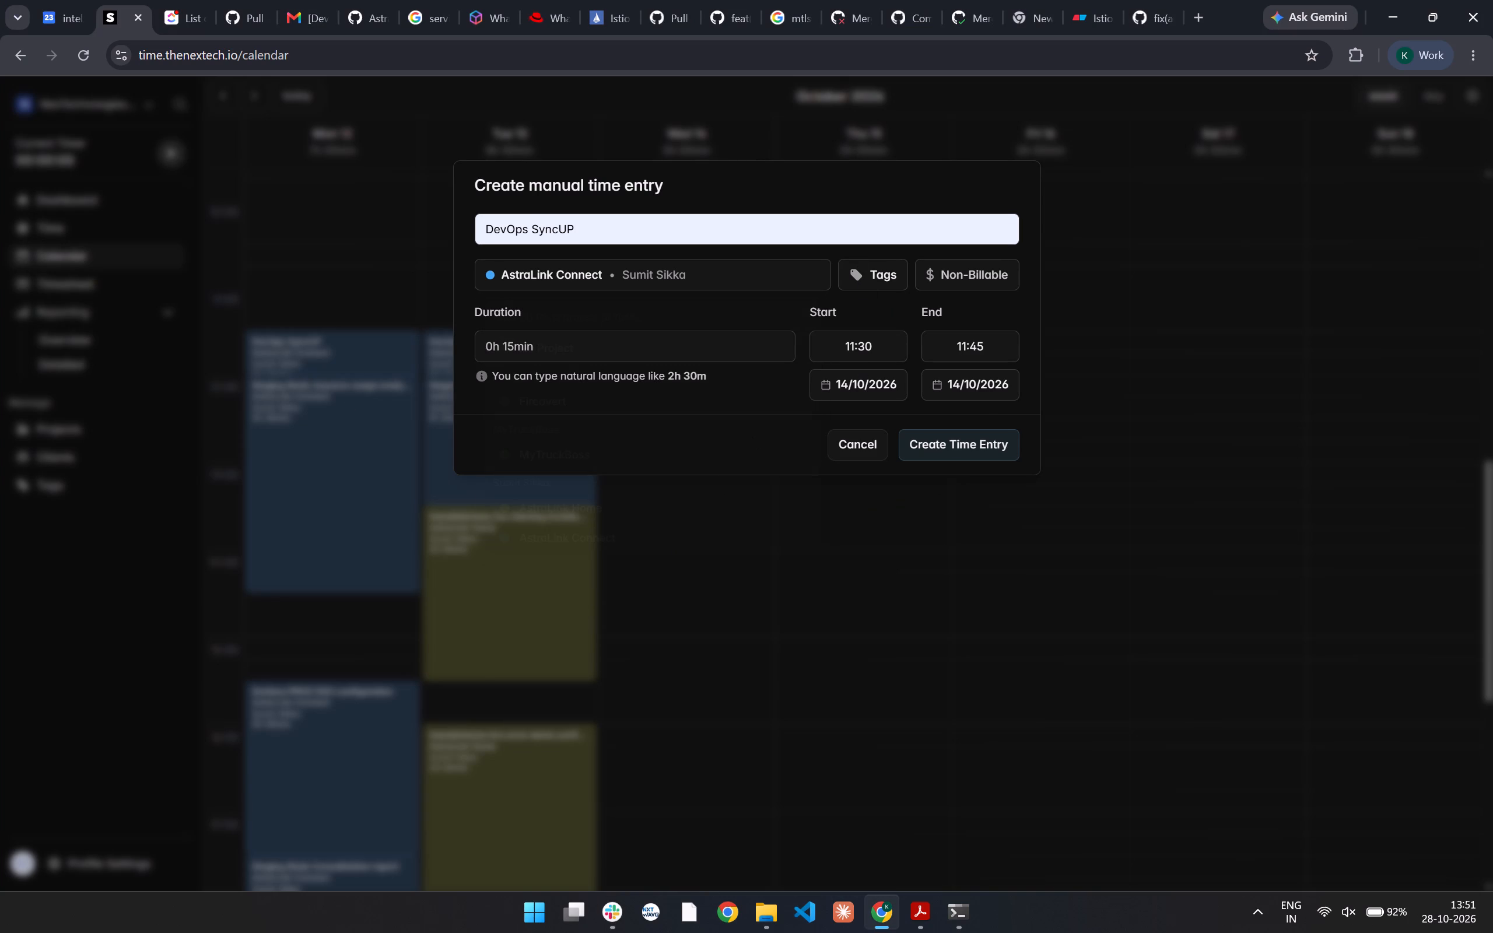
# Set the DevOps SyncUP entry's end time to 12:00 and create the time entry.
pyautogui.click(991, 355)
pyautogui.press('BackSpace')
pyautogui.write('1200')
pyautogui.click(828, 389)
pyautogui.click(990, 435)
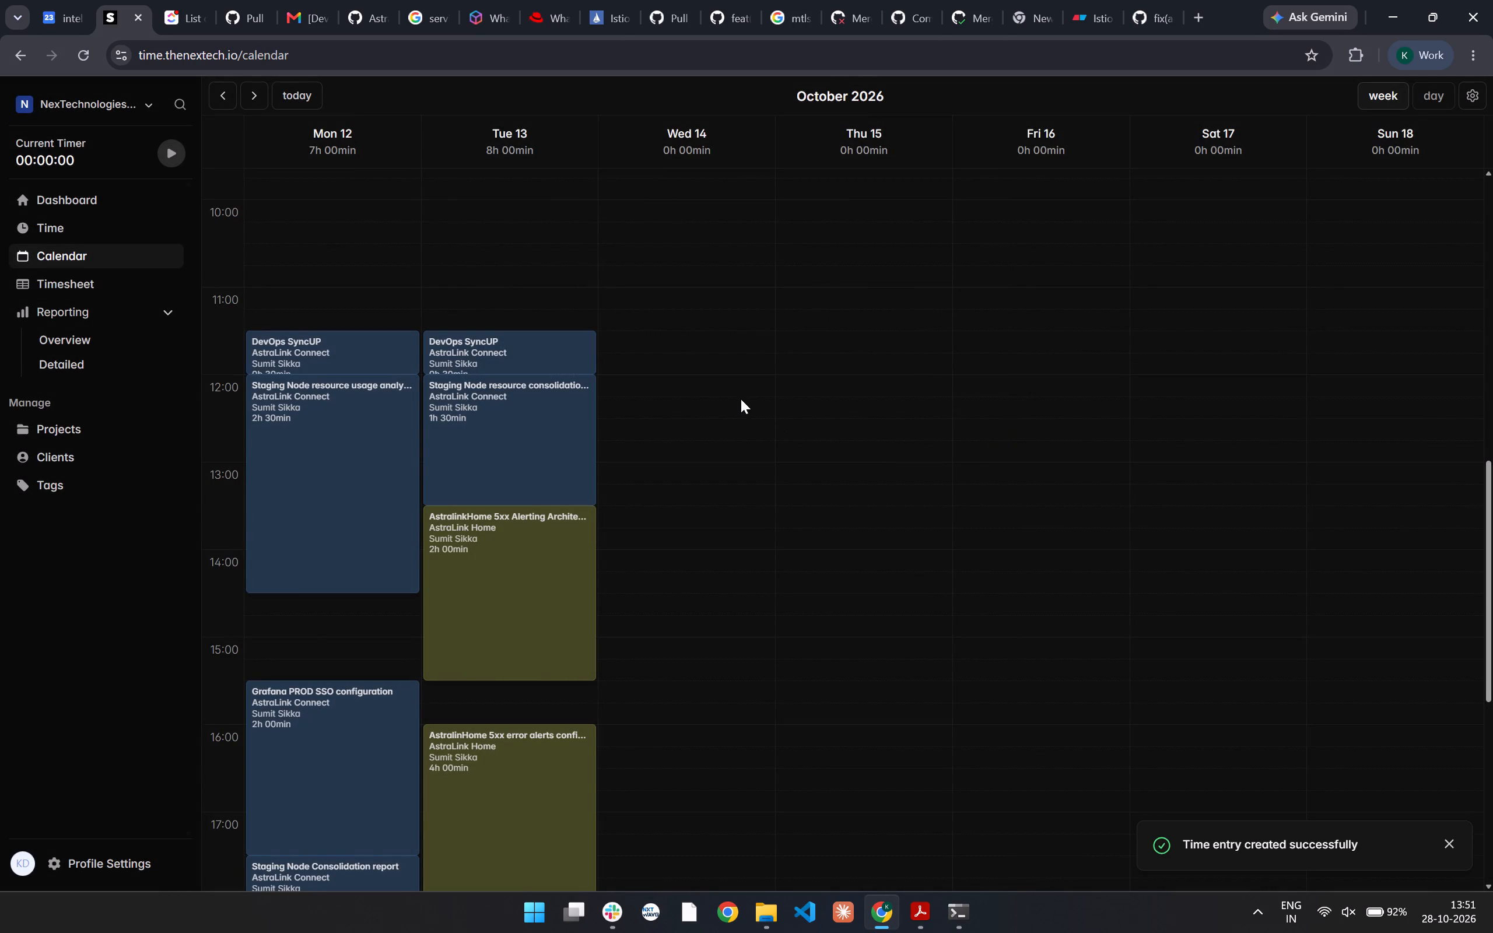
# Create a "DefectDojo Issues" time entry on 14/10/2026 from 12:00 to 14:45 under the AstraLink Connect project.
pyautogui.rightClick(712, 383)
pyautogui.click(749, 404)
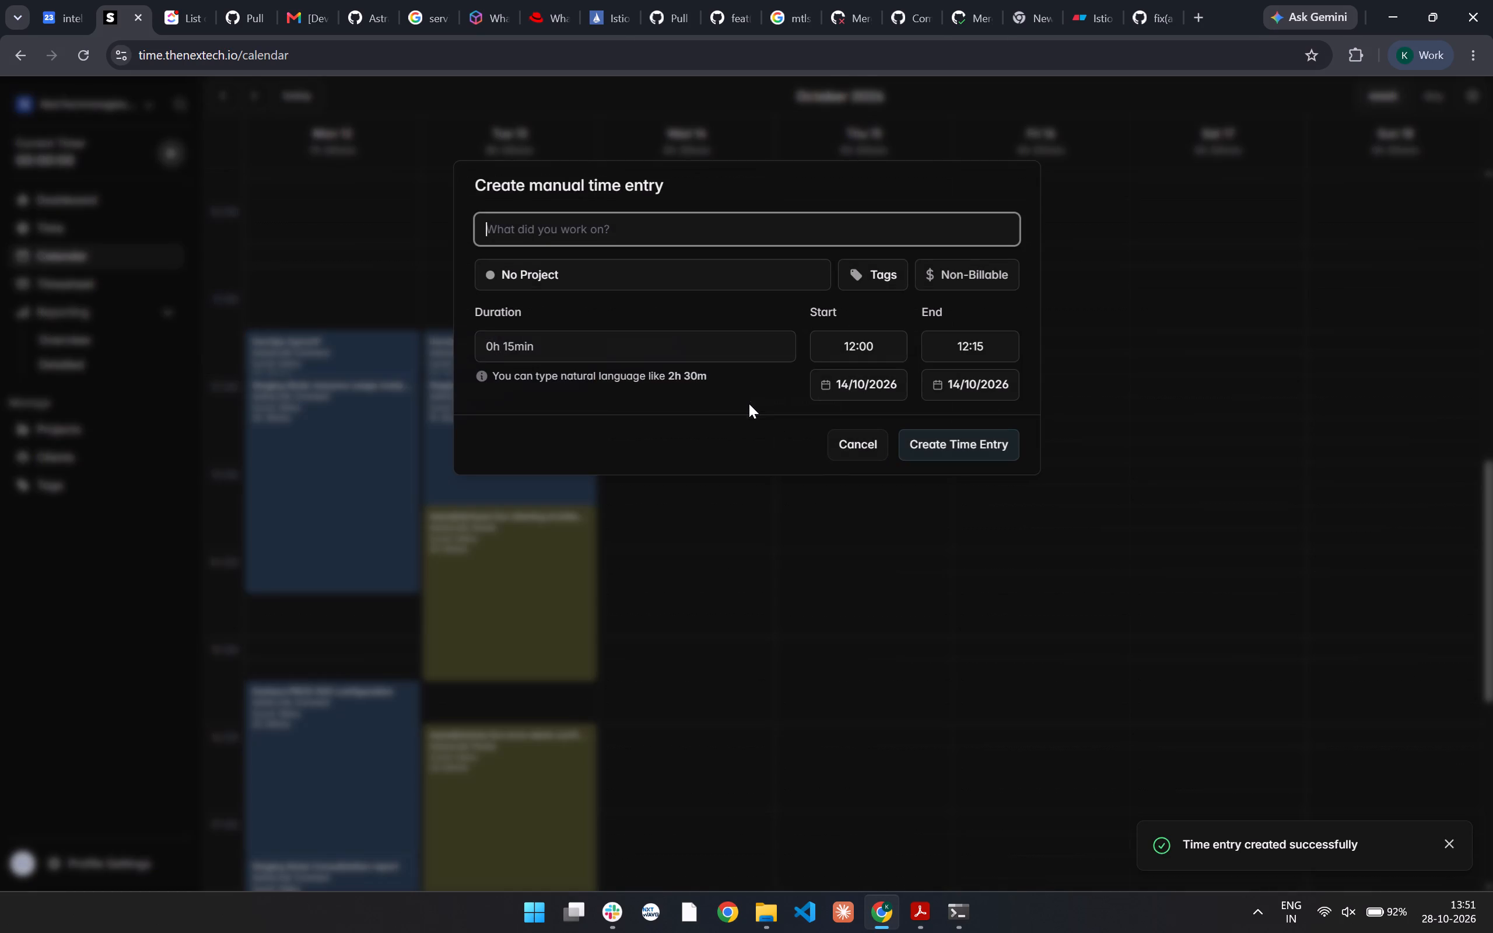
pyautogui.write('Defect')
pyautogui.write('Dojo Issues')
pyautogui.press('space')
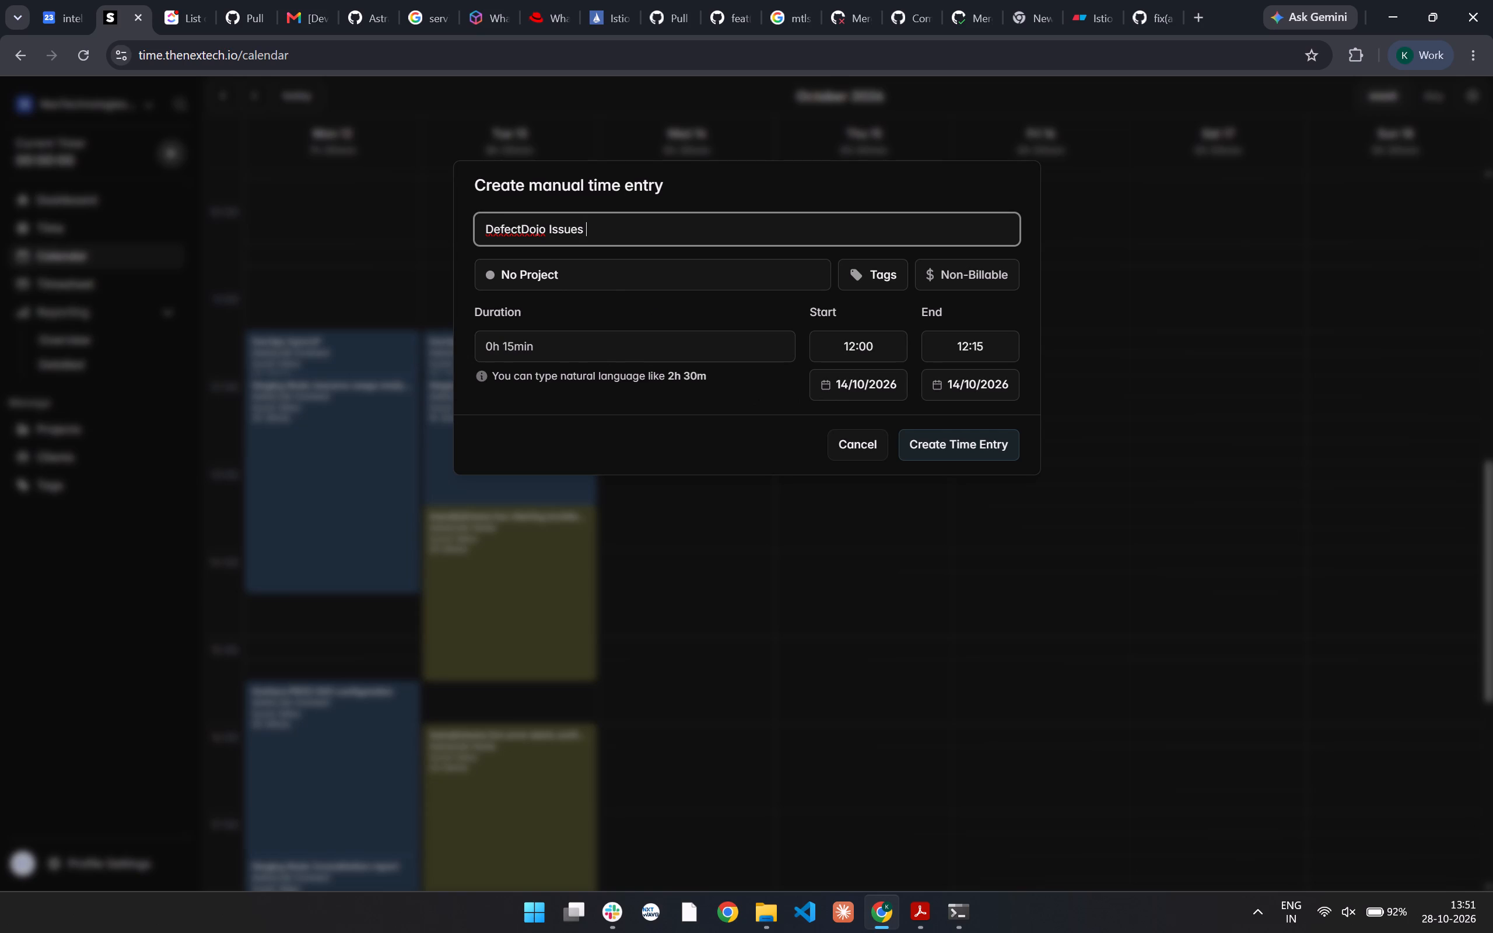
pyautogui.click(626, 273)
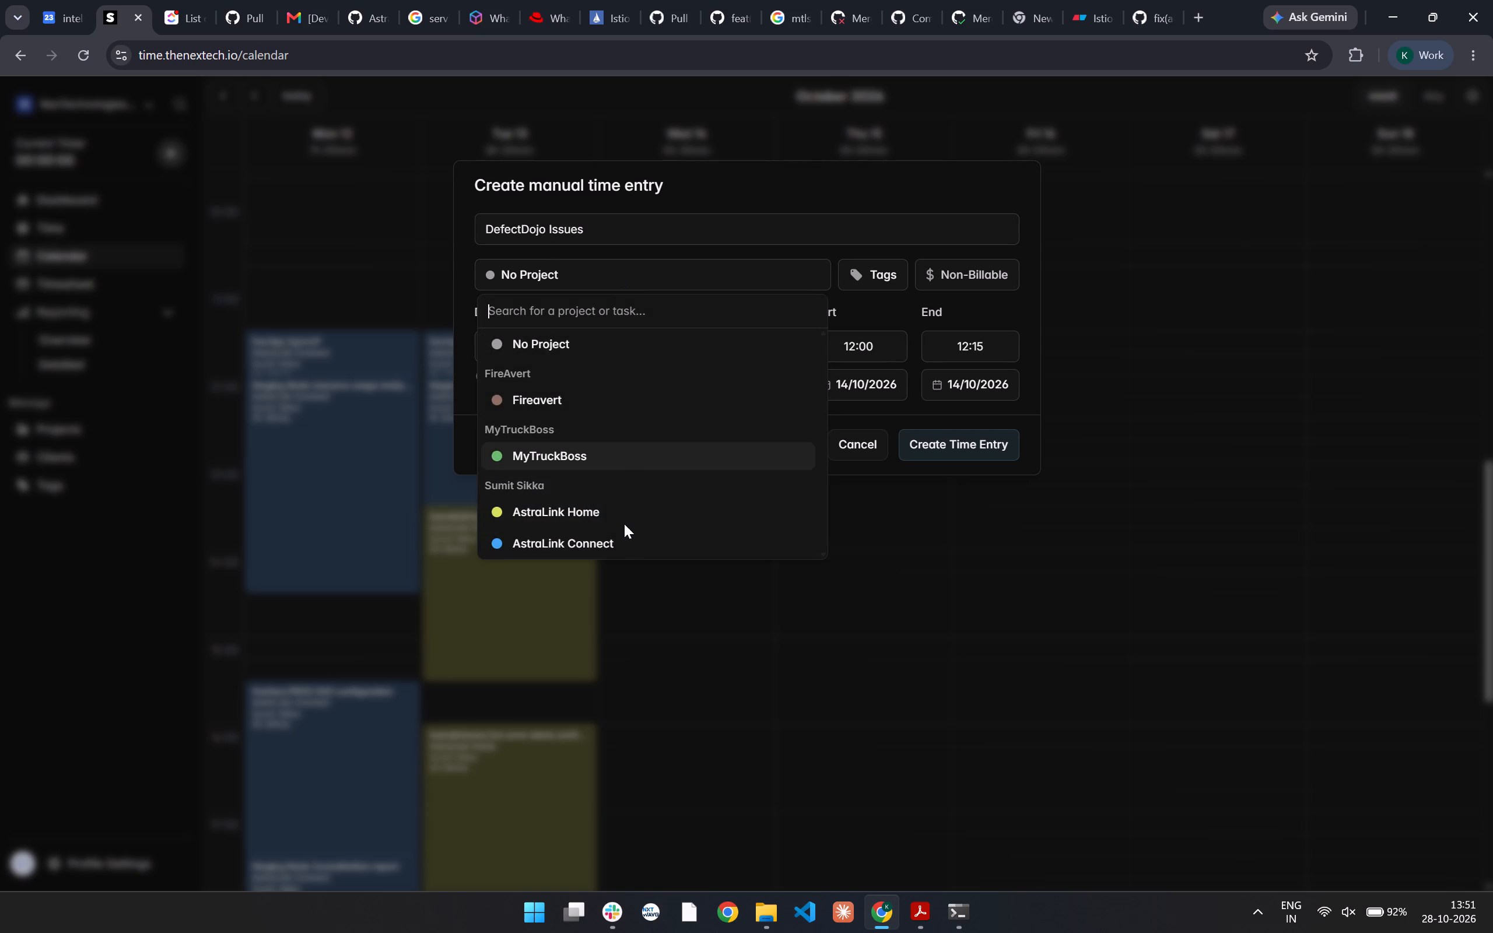
pyautogui.click(612, 529)
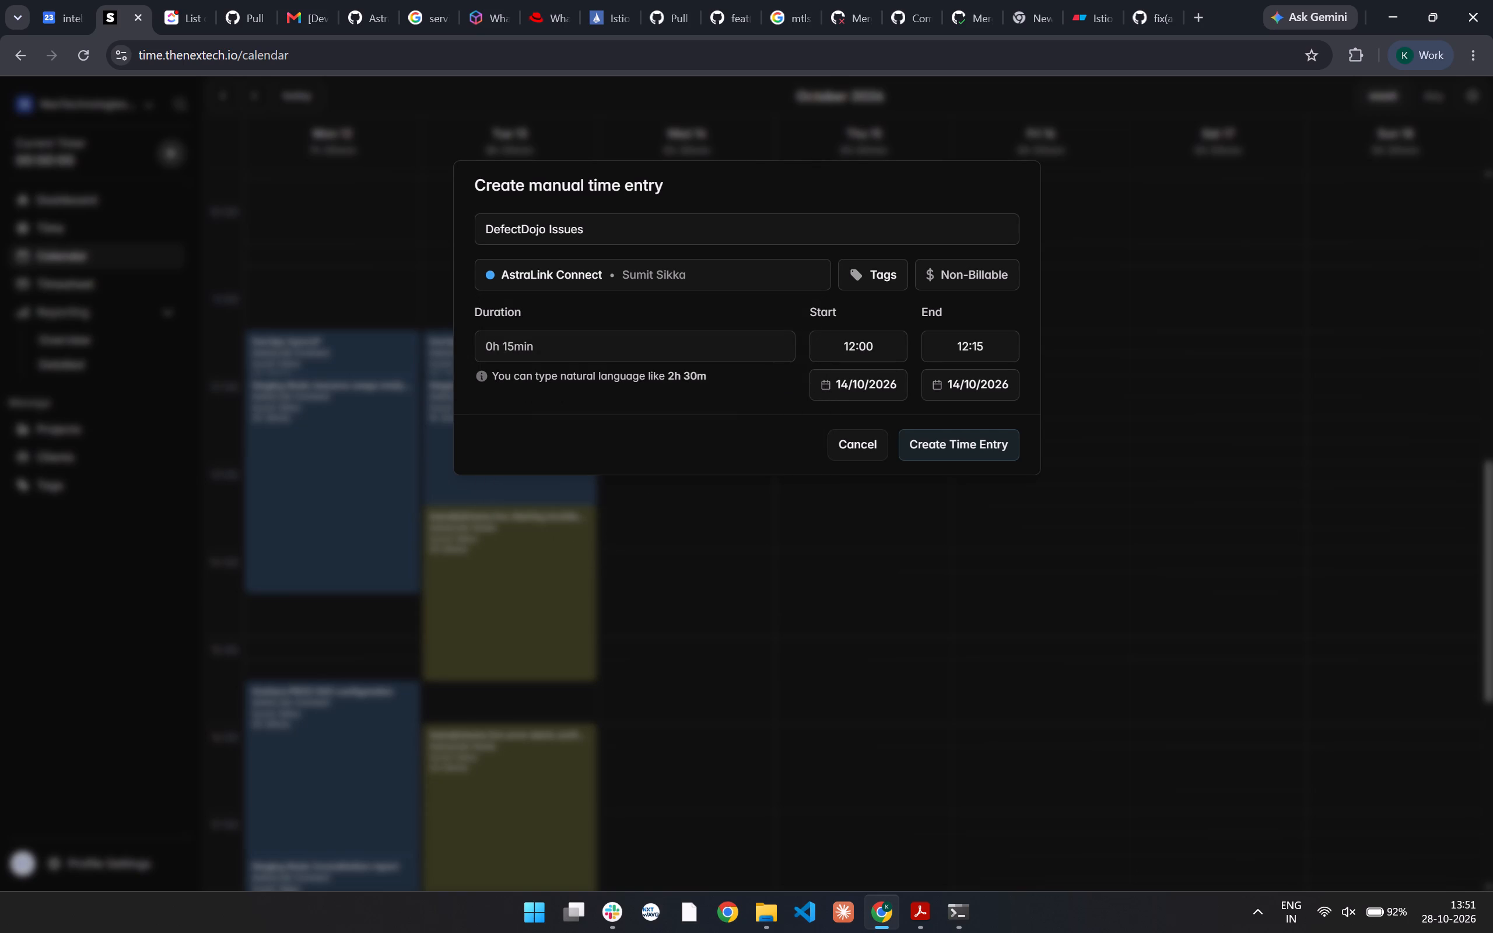
pyautogui.click(988, 344)
pyautogui.press('BackSpace')
pyautogui.write('1445')
pyautogui.click(959, 455)
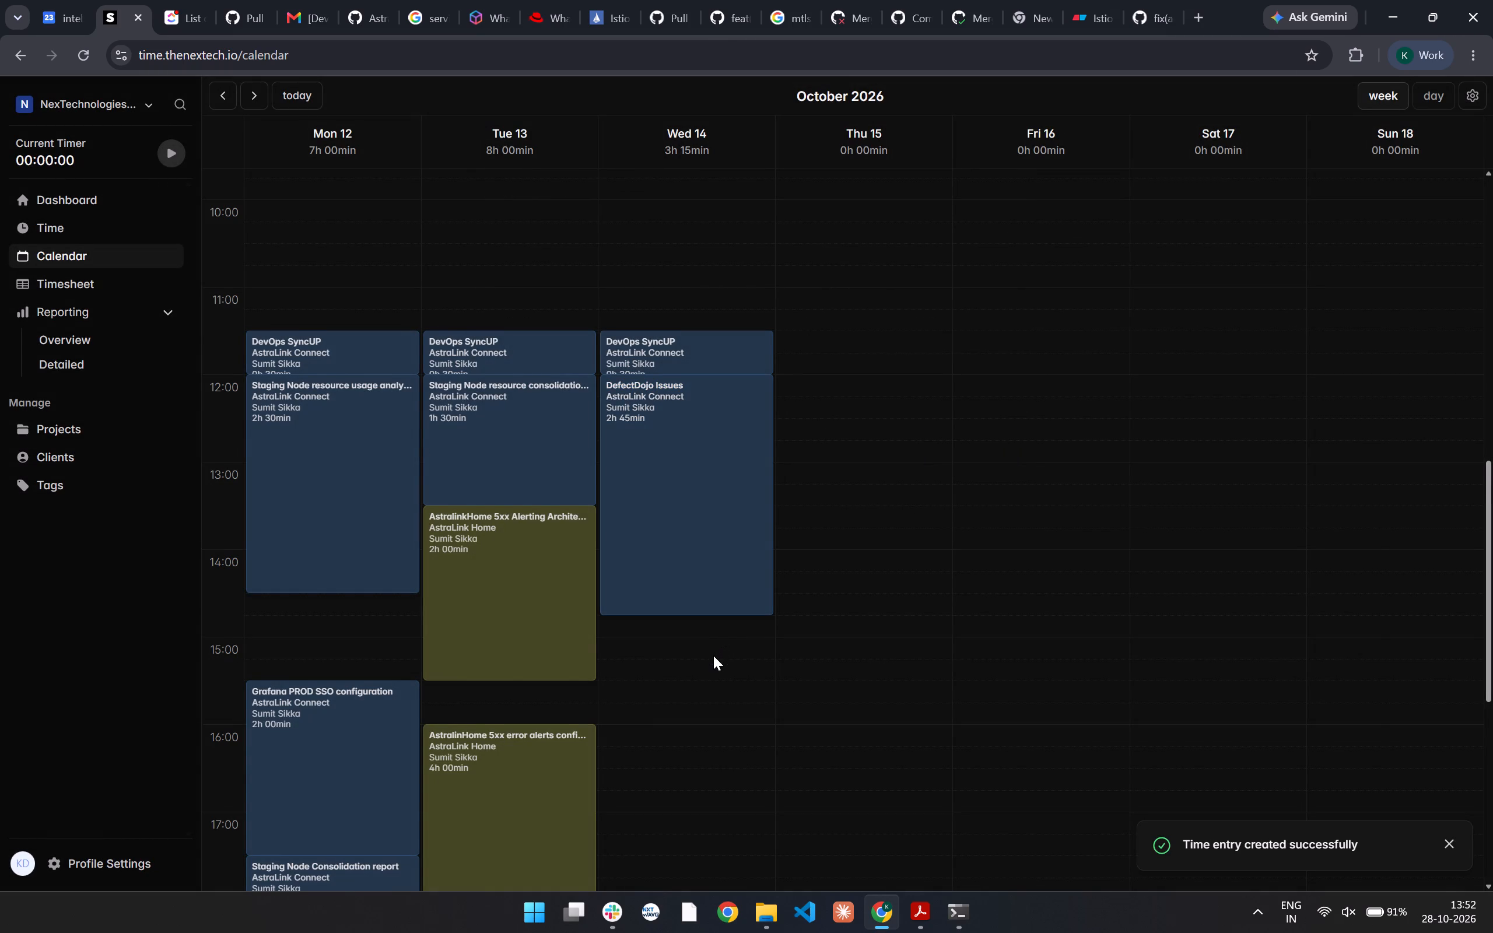
# Start another manual entry on the afternoon of 14/10/2026, described as "DefectDojo issues" and assigned to AstraLink Connect.
pyautogui.scroll(-1, 713, 655)
pyautogui.rightClick(682, 573)
pyautogui.click(716, 584)
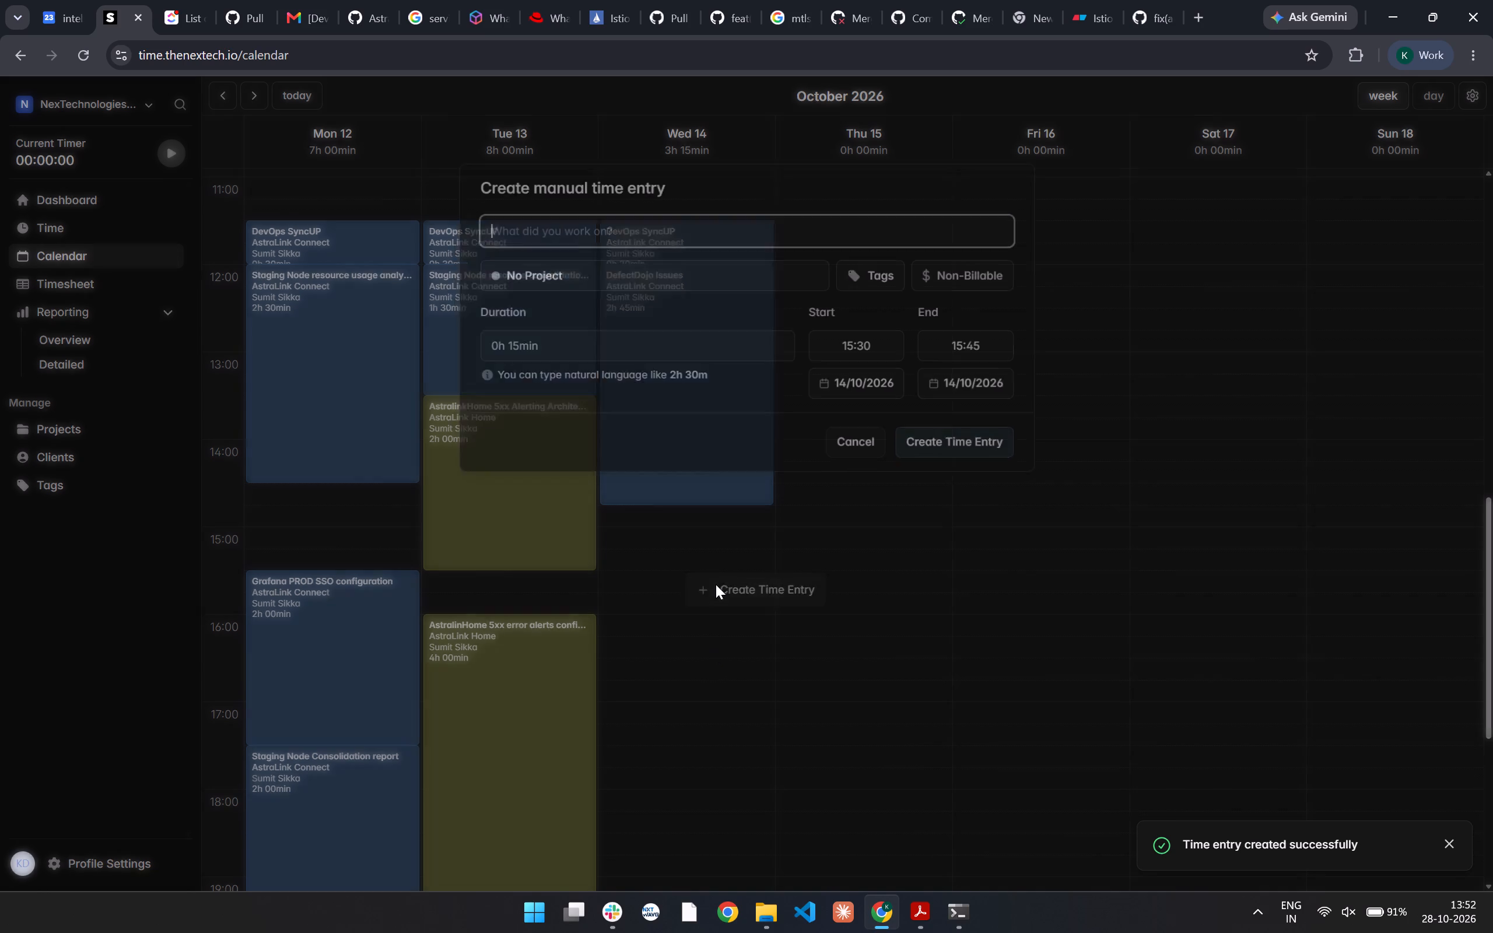
pyautogui.click(758, 217)
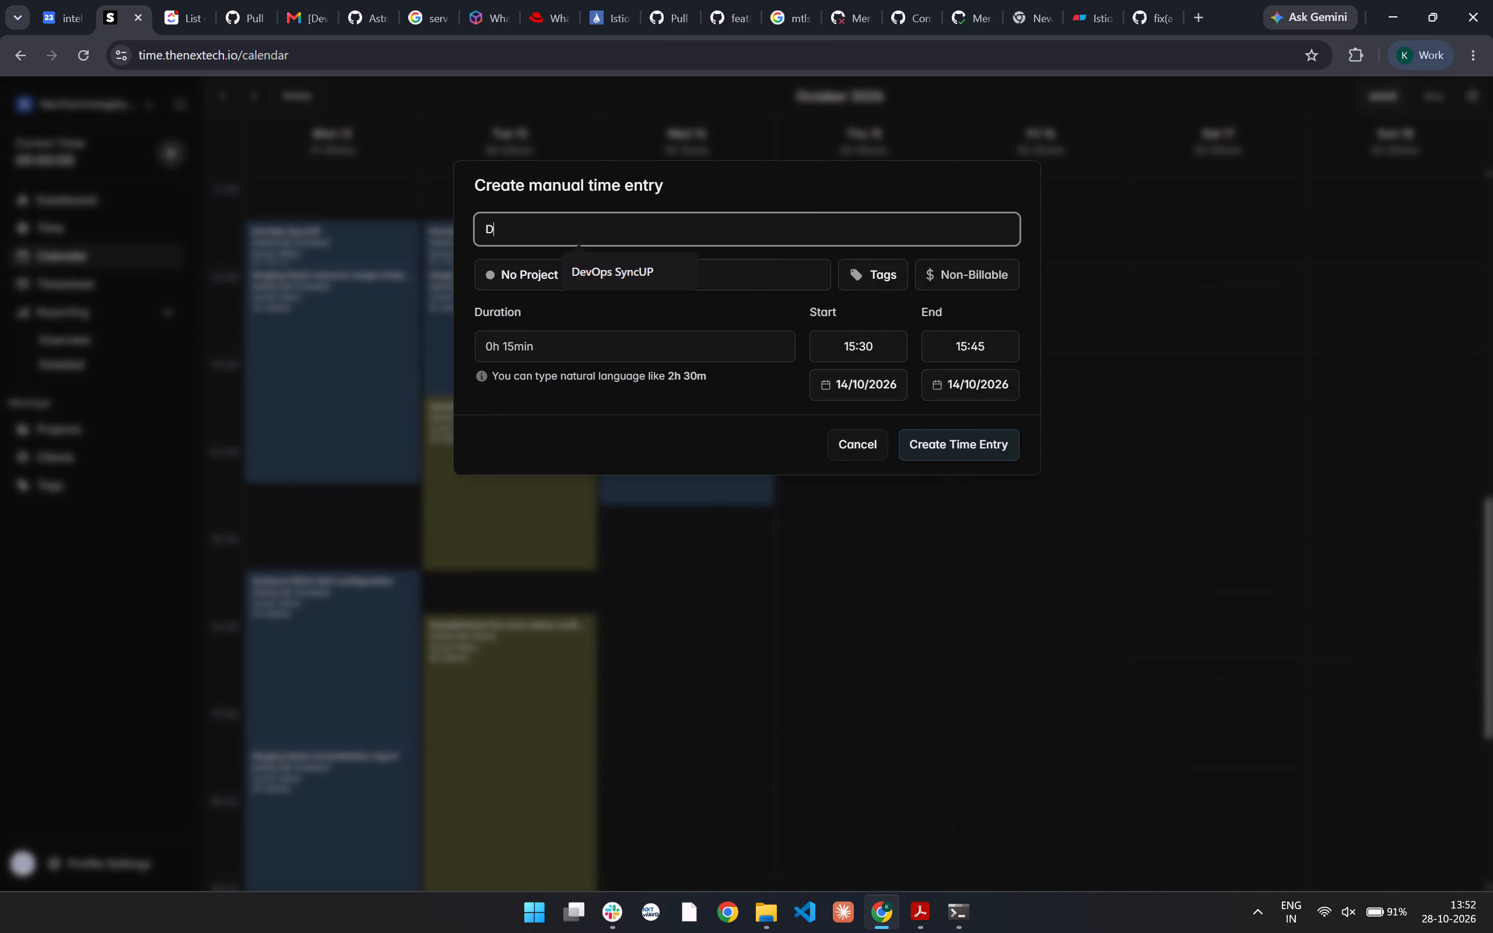
pyautogui.press('e')
pyautogui.write('fect')
pyautogui.press('space')
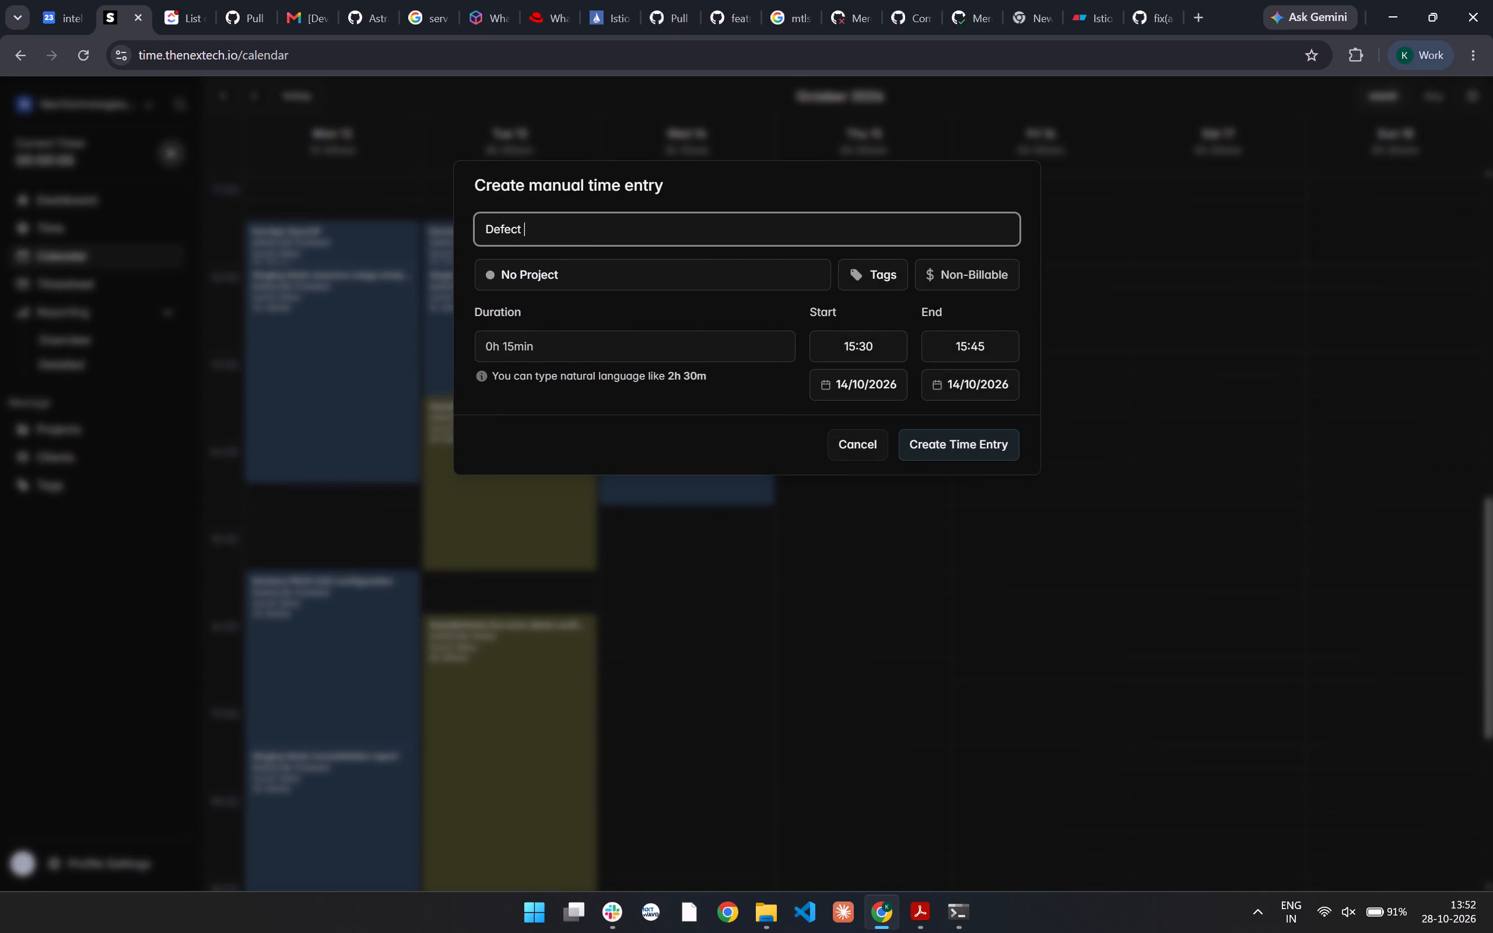
pyautogui.press('BackSpace')
pyautogui.write('Dojo issues')
pyautogui.press('space')
pyautogui.click(665, 281)
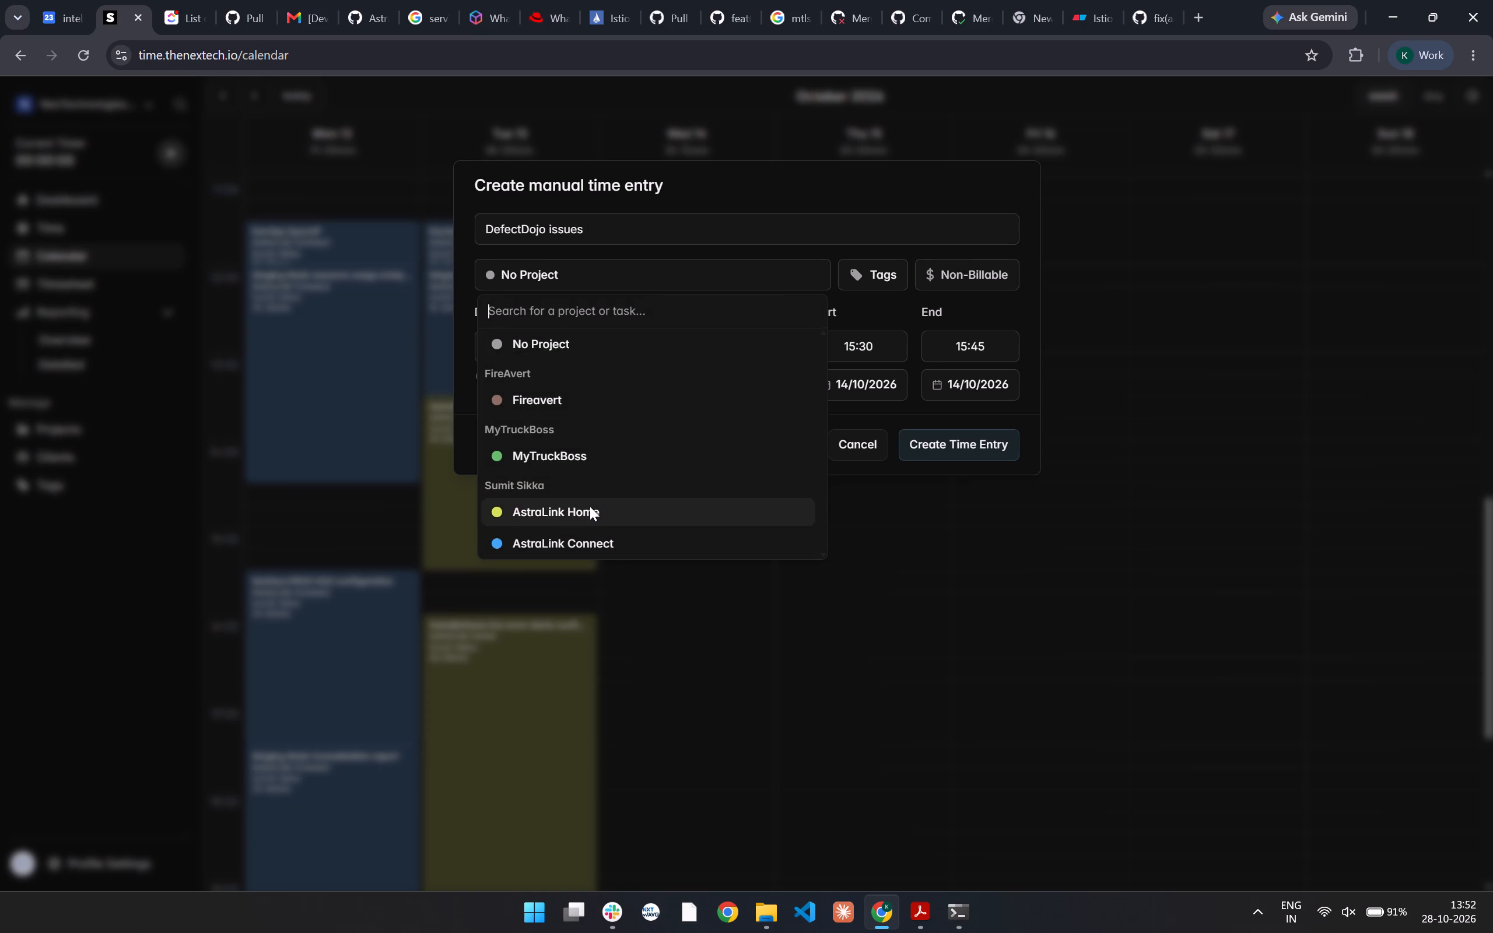
pyautogui.click(590, 506)
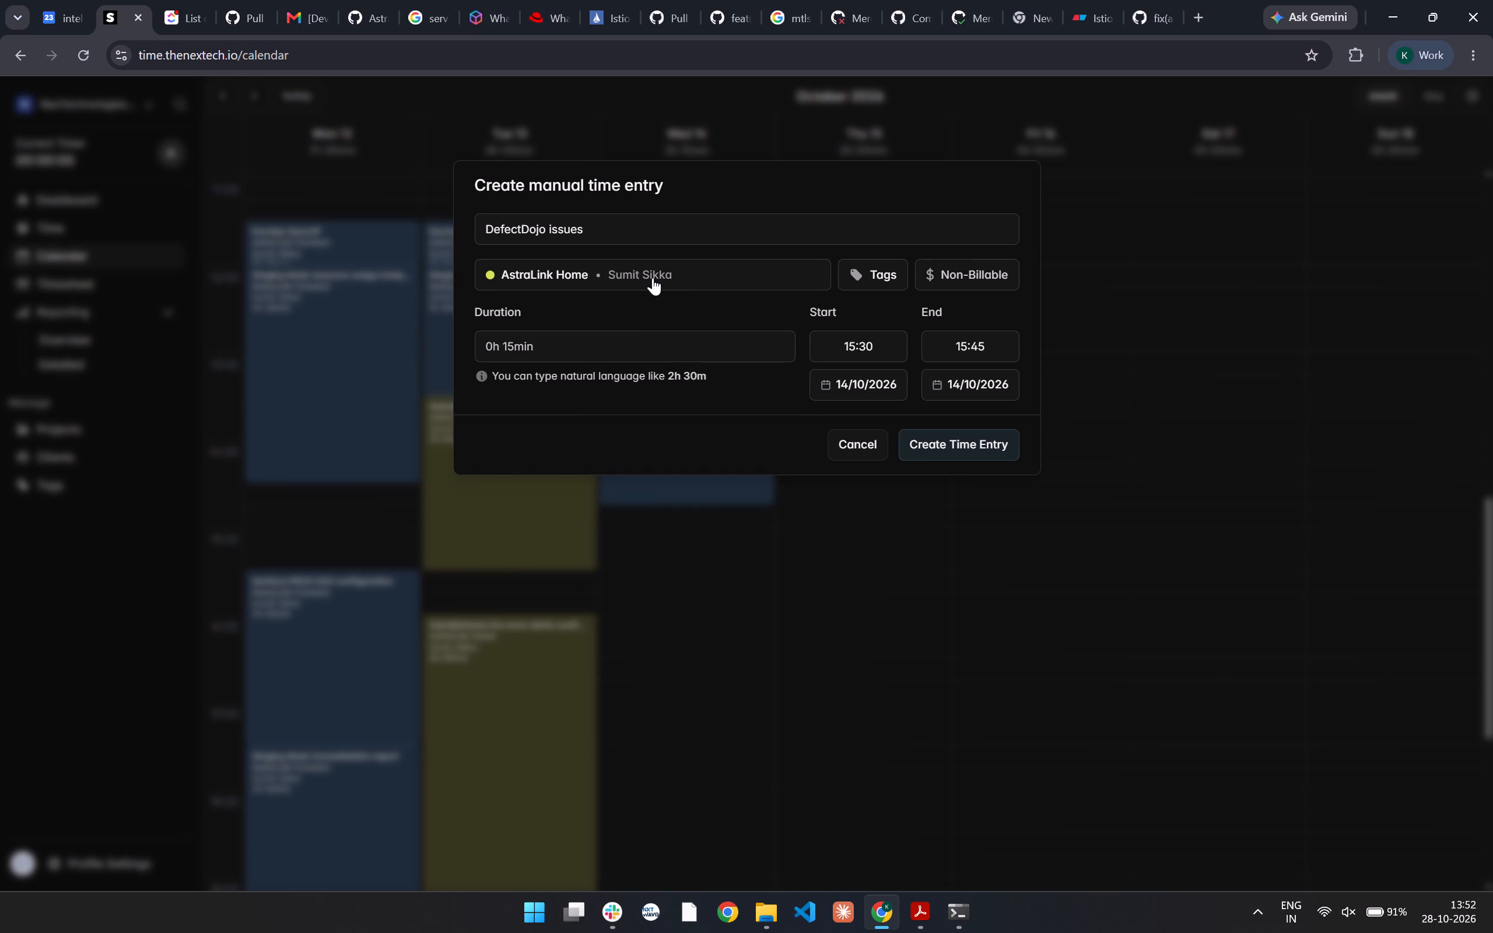
pyautogui.click(653, 278)
pyautogui.click(659, 535)
# Set the afternoon DefectDojo issues entry to run from 15:45 to 20:00 and create it.
pyautogui.click(886, 347)
pyautogui.press('BackSpace')
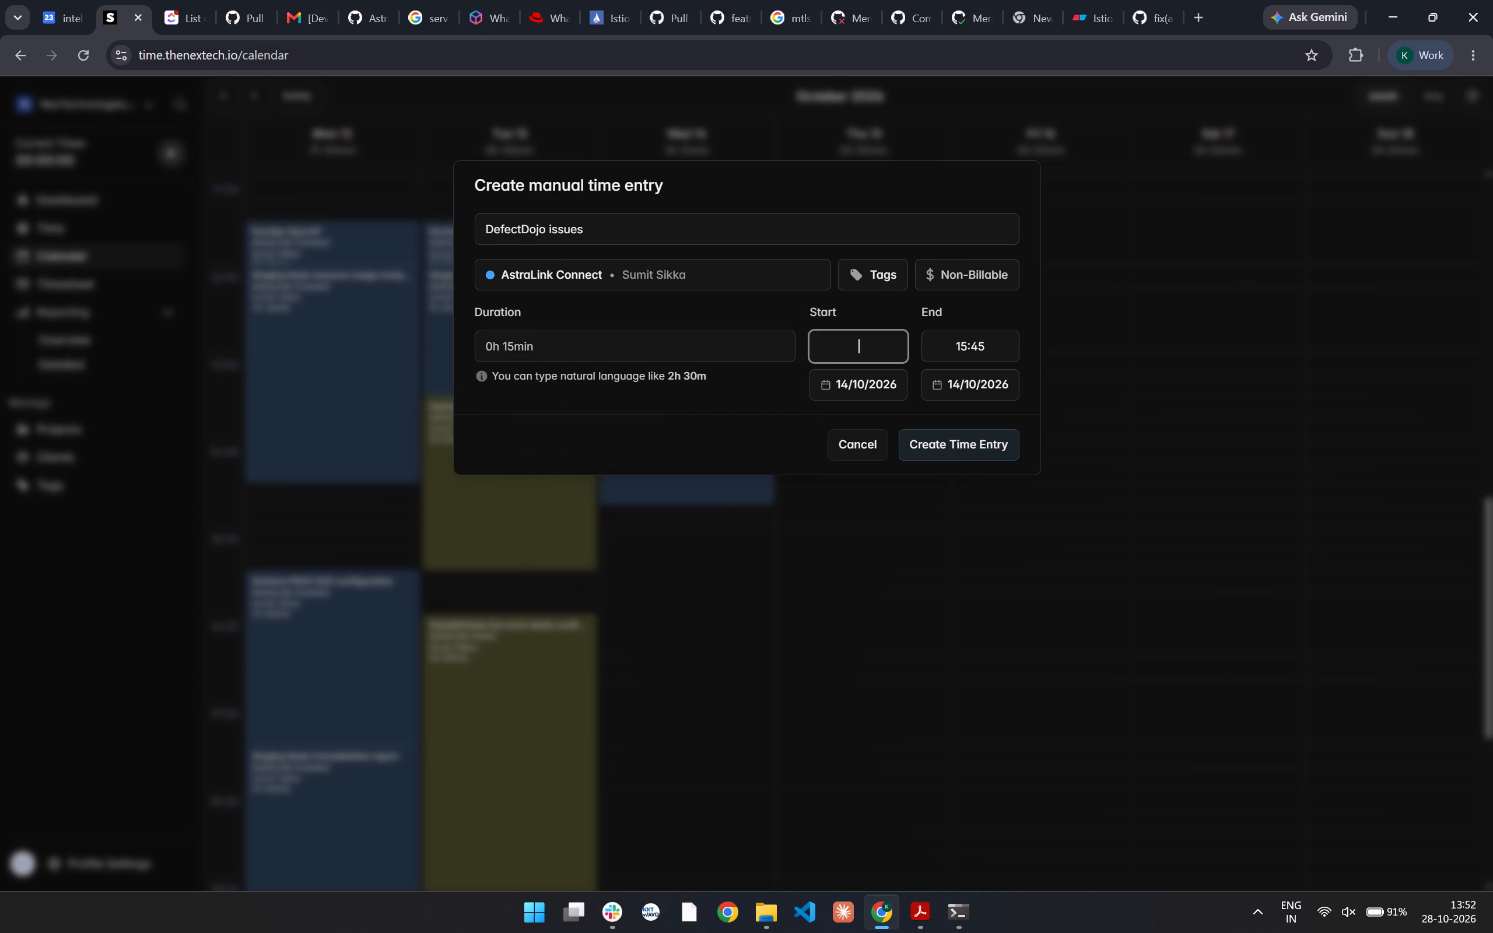
pyautogui.write('1545')
pyautogui.click(987, 343)
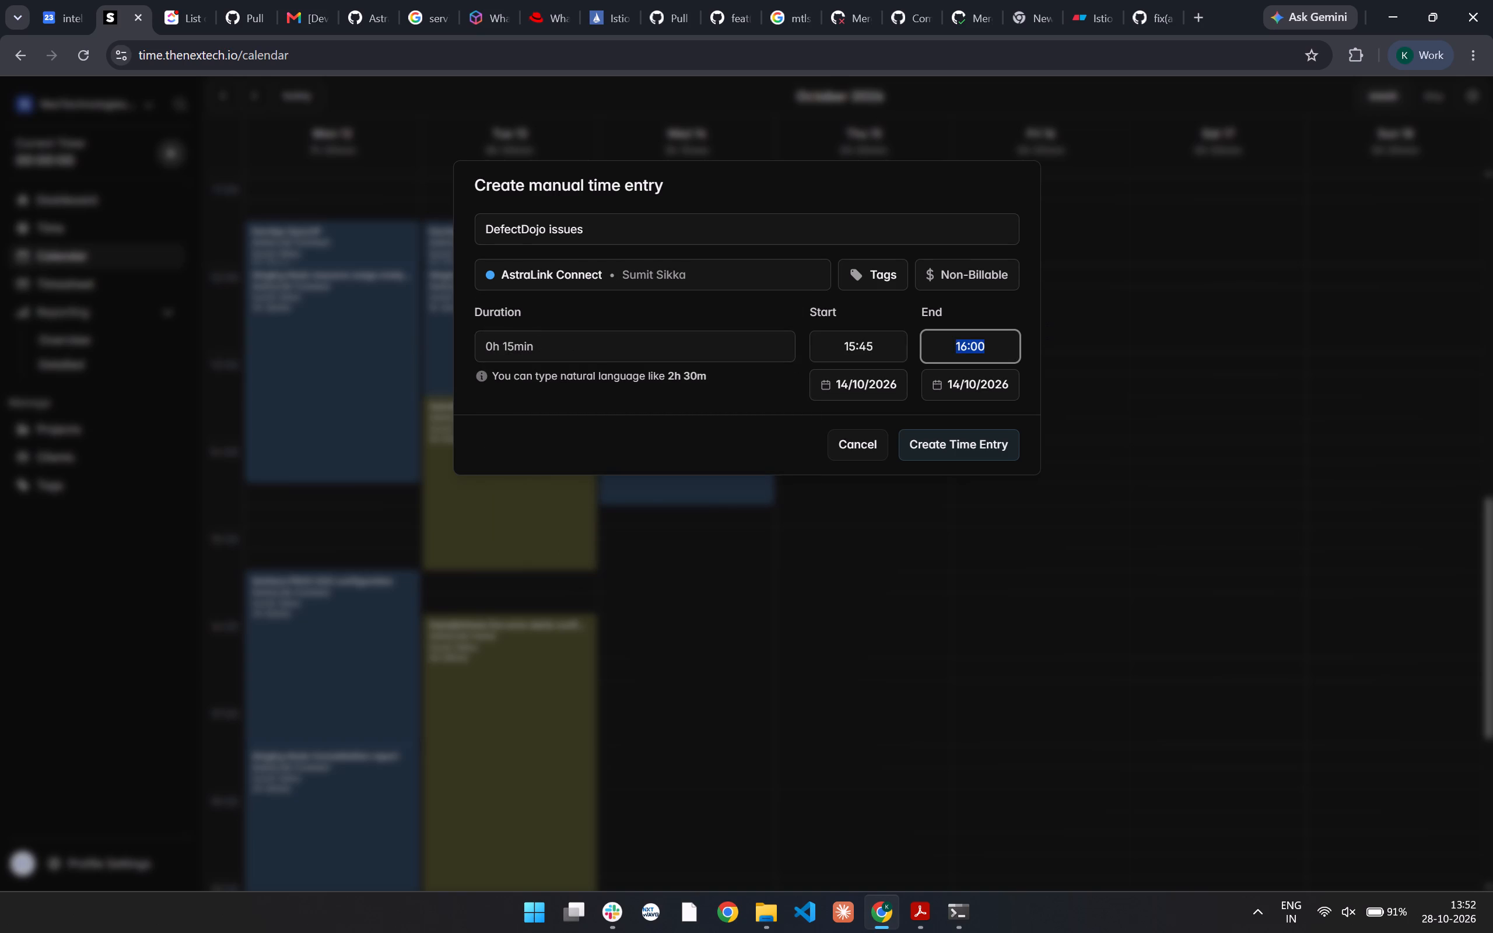
pyautogui.press('BackSpace')
pyautogui.write('2000')
pyautogui.tripleClick(932, 447)
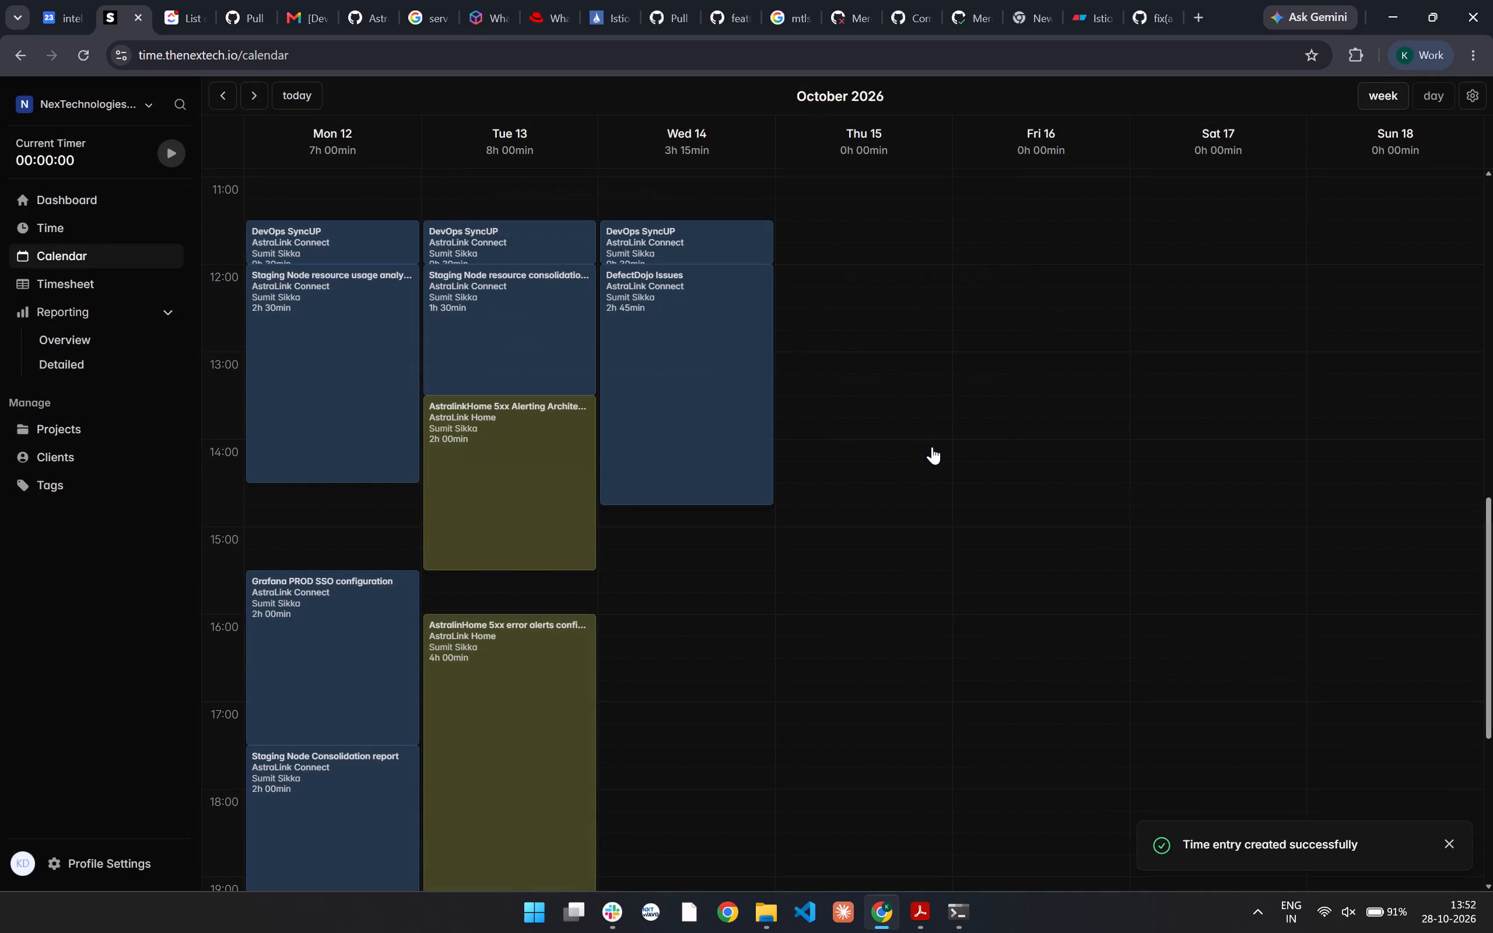
# Delete the duplicate DefectDojo issues entry starting at 15:45 on Wednesday 14.
pyautogui.scroll(-3, 932, 447)
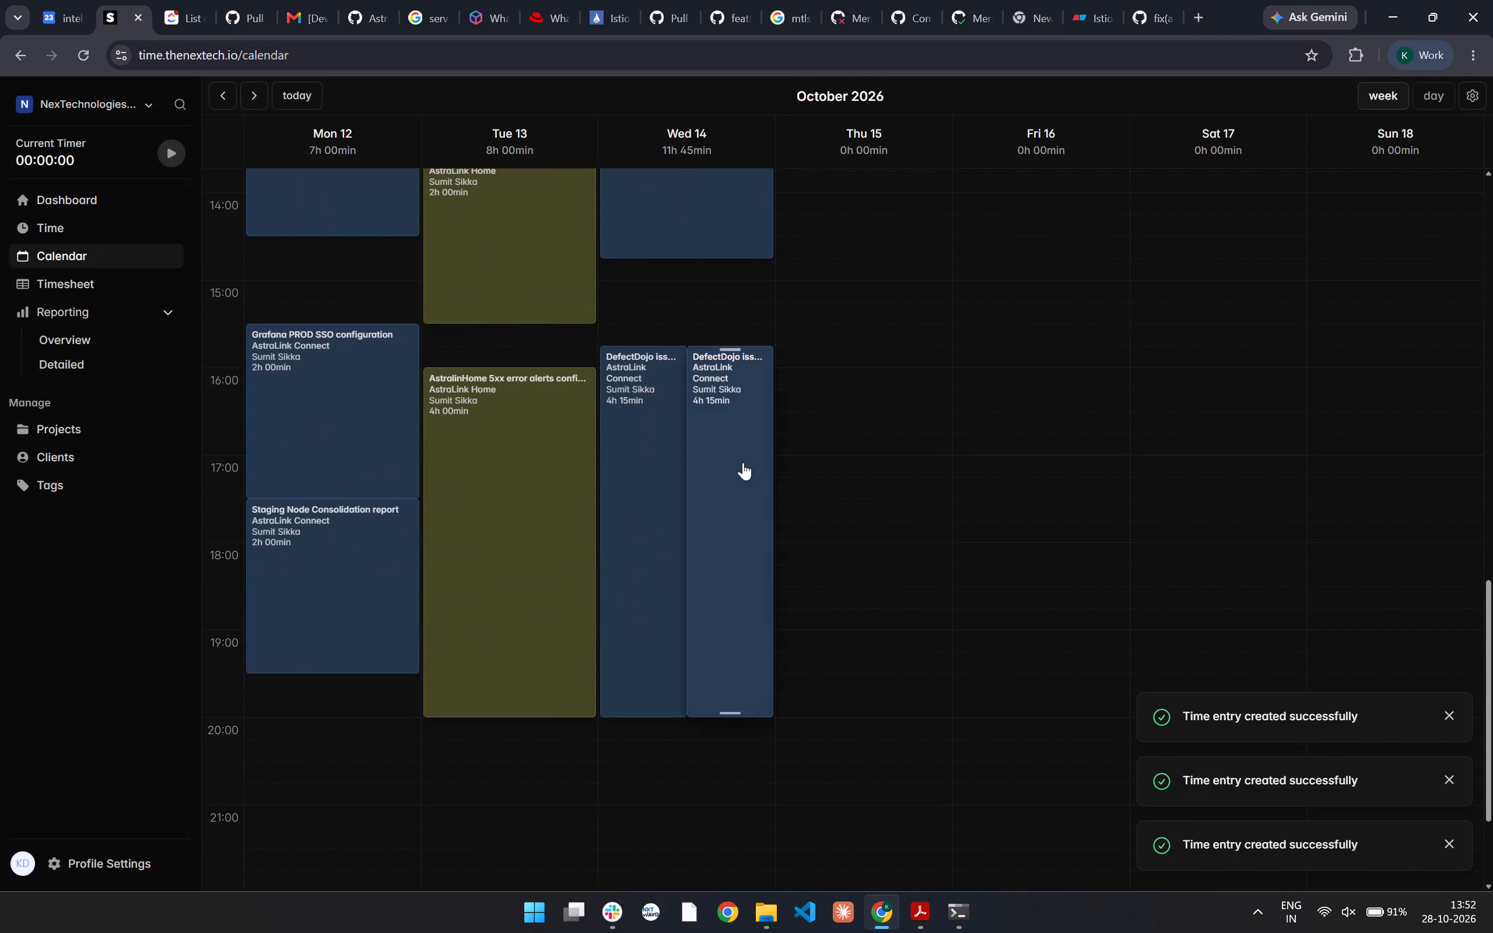
pyautogui.rightClick(743, 462)
pyautogui.click(804, 574)
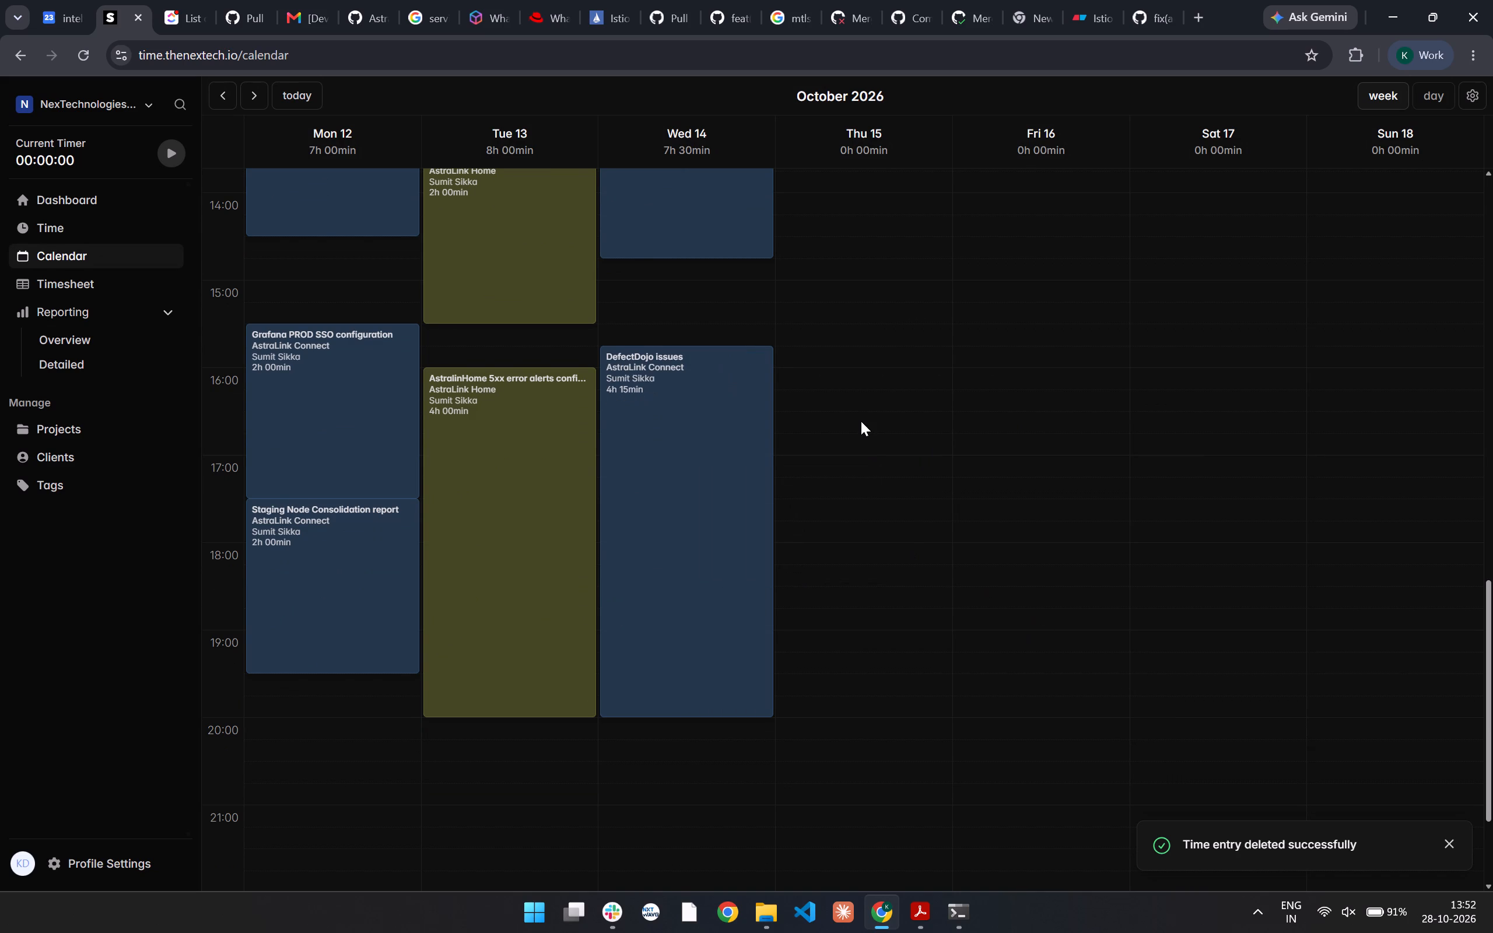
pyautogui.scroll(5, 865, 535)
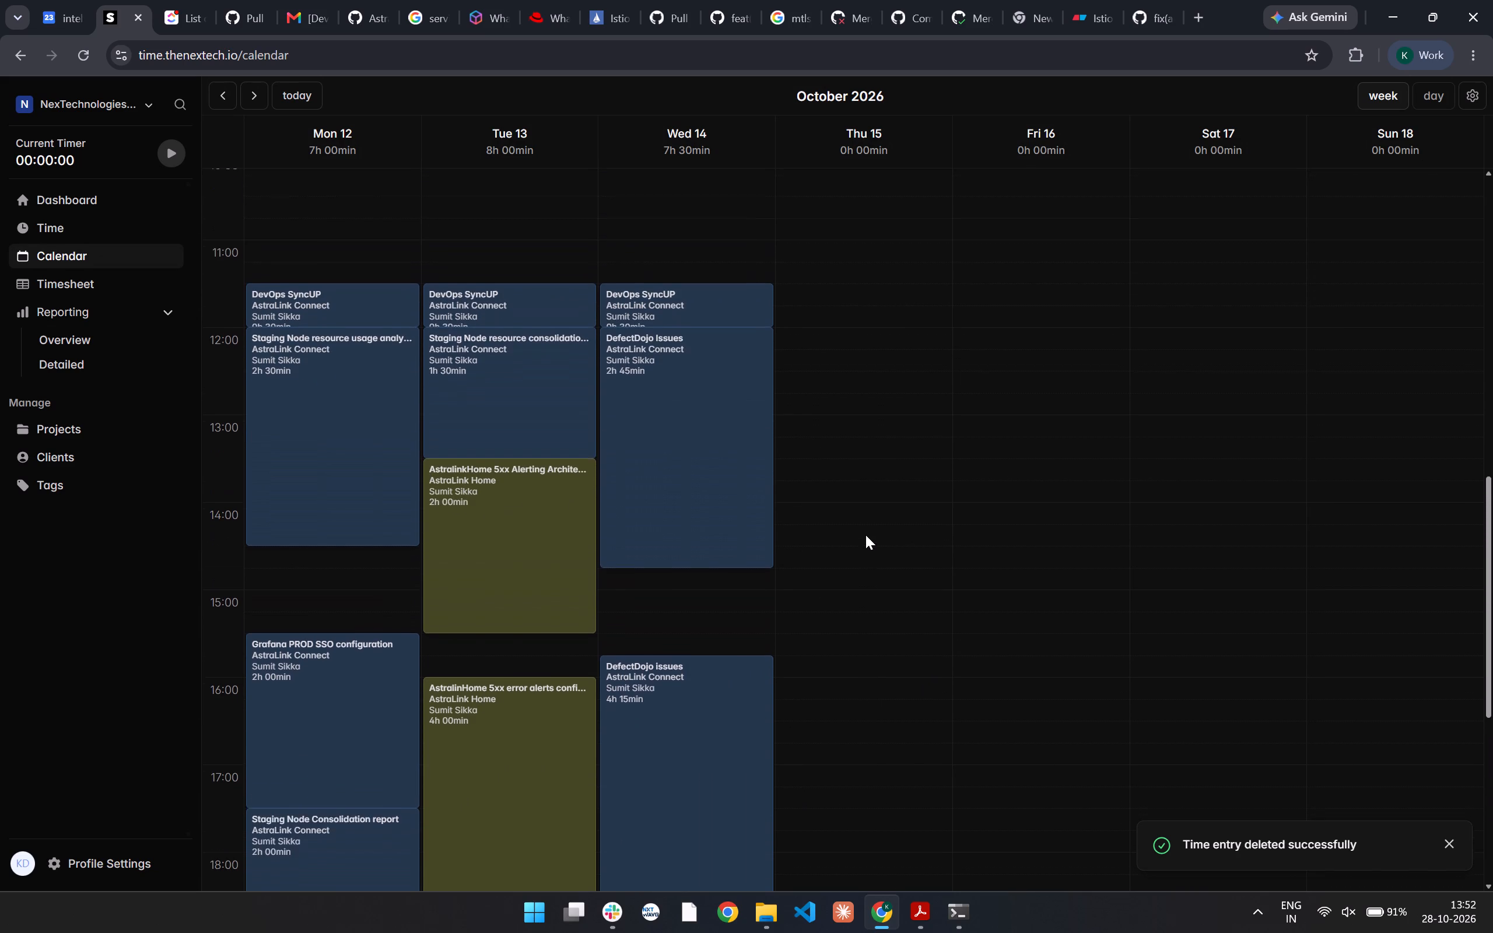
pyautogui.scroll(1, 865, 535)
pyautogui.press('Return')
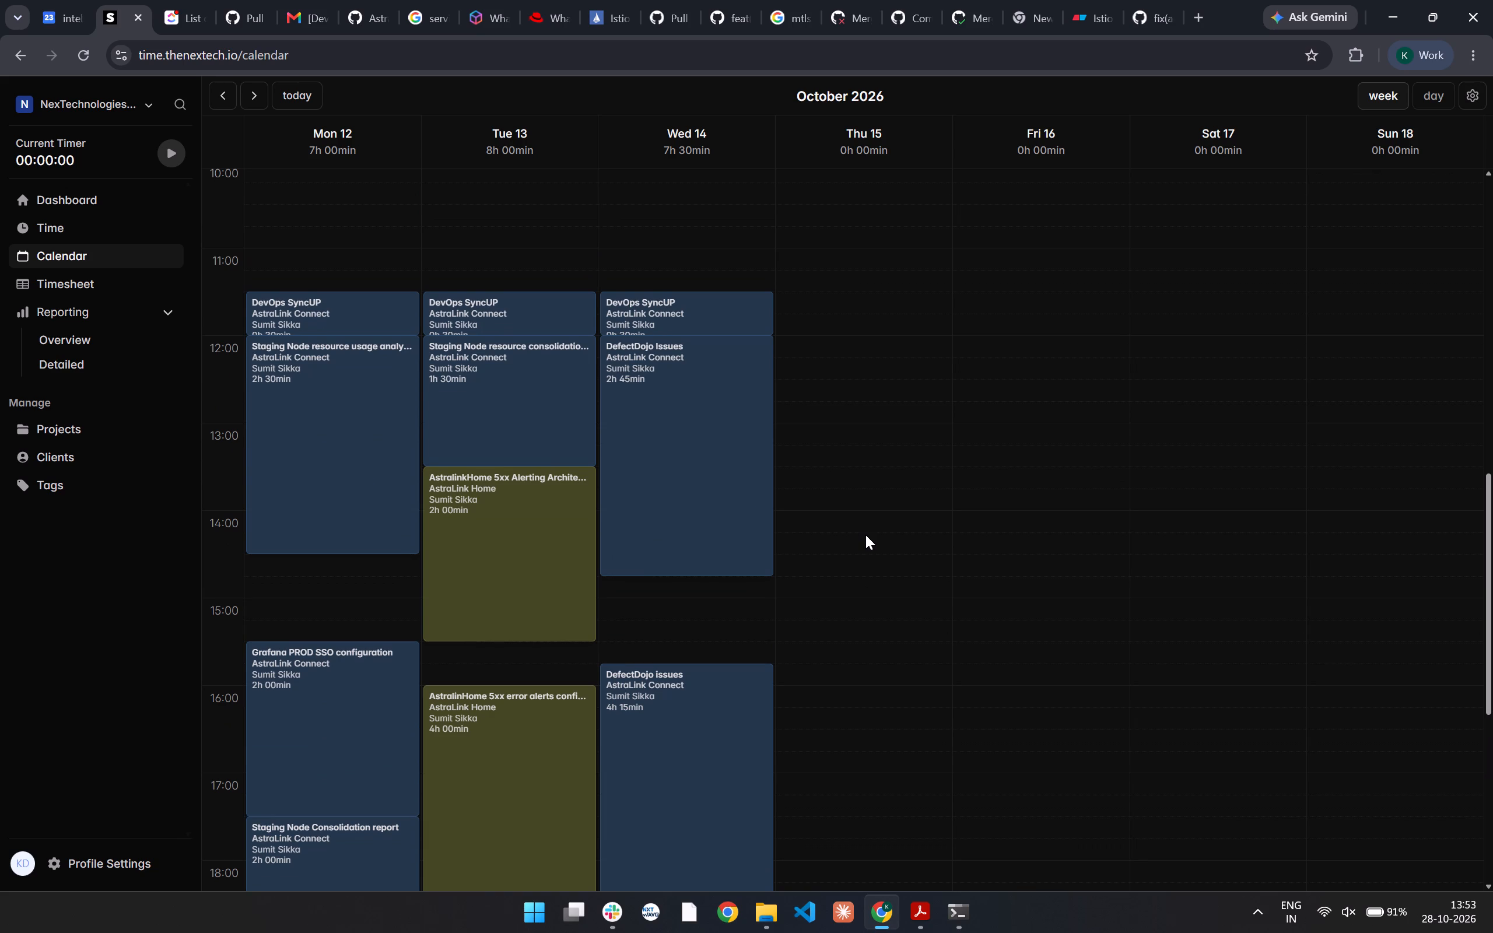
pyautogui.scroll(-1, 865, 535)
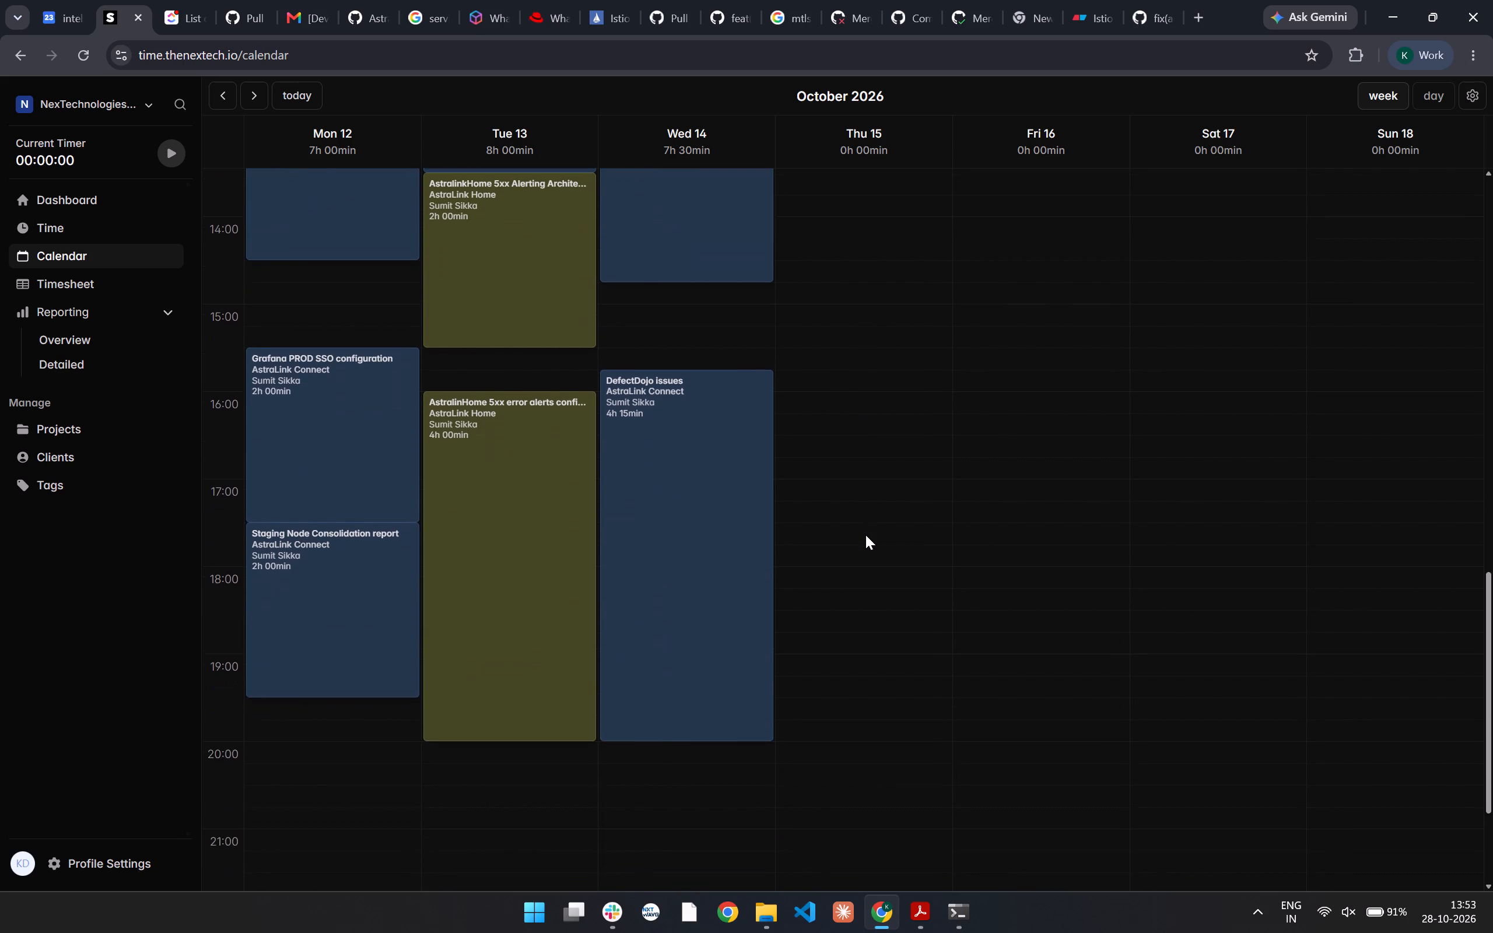
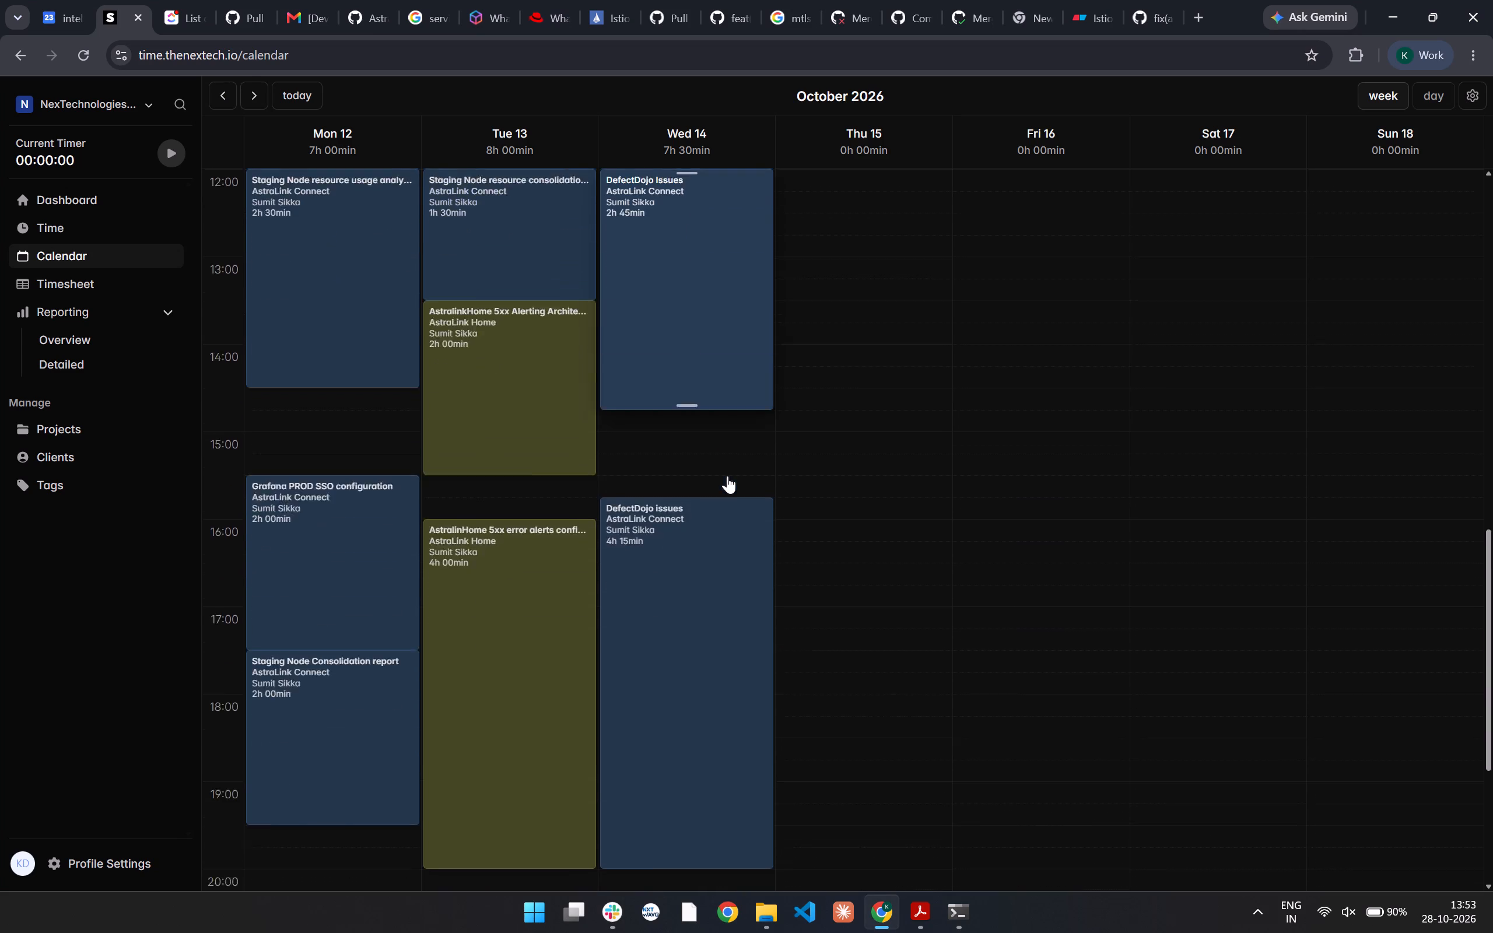
# Create a "DevOps SyncUP" time entry on 15/10/2026 from 11:30 to 12:30 under the AstraLink Connect project.
pyautogui.scroll(1, 727, 476)
pyautogui.rightClick(881, 268)
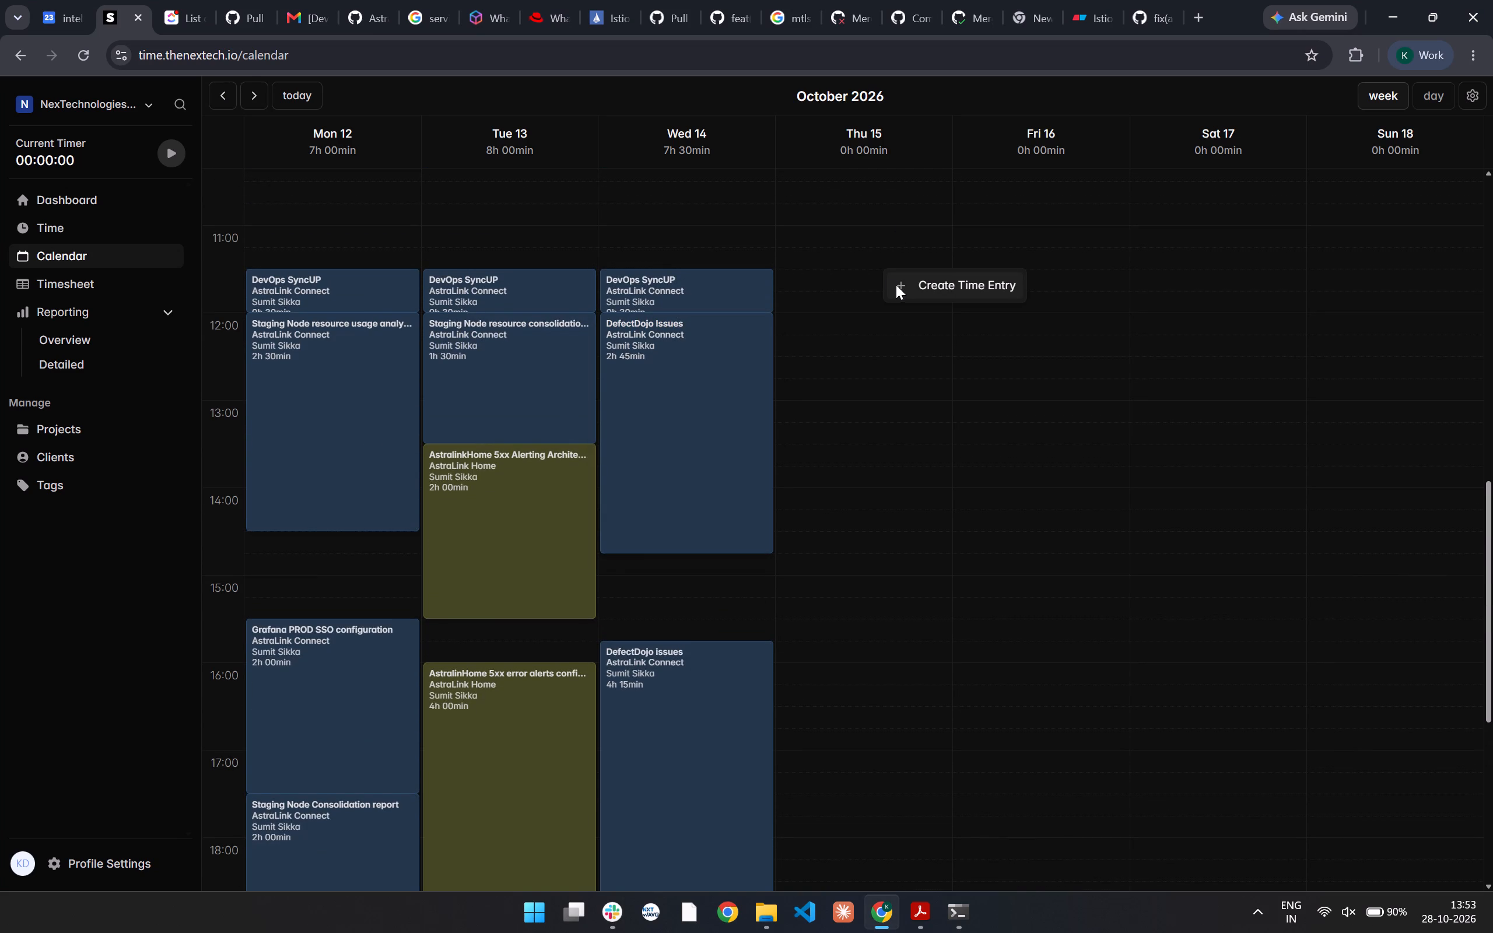
pyautogui.click(899, 285)
pyautogui.click(745, 241)
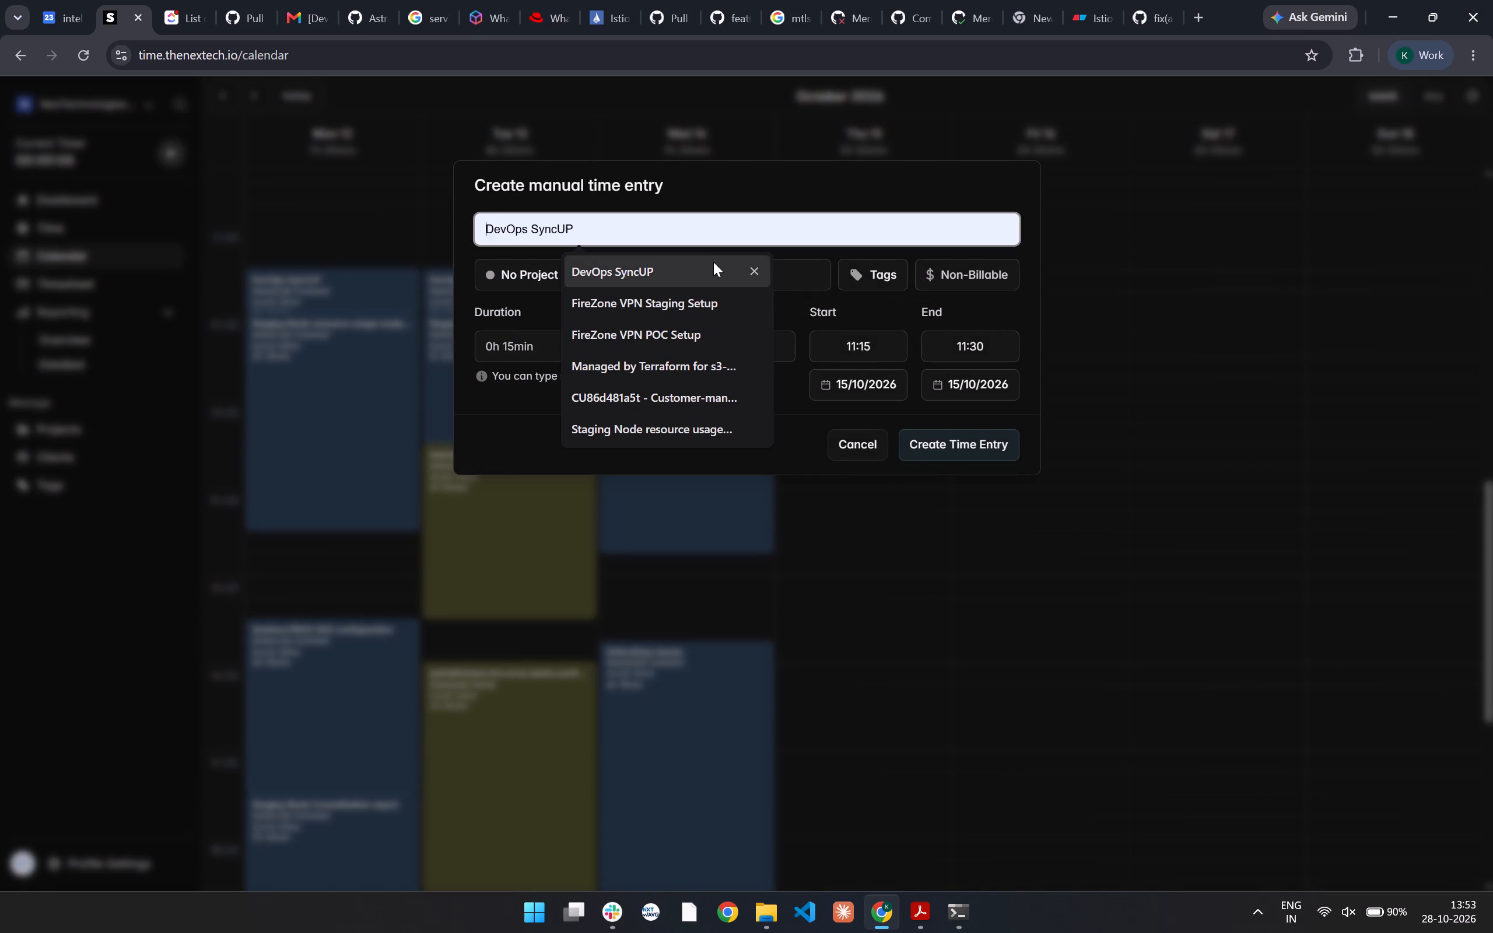
pyautogui.click(713, 262)
pyautogui.click(737, 267)
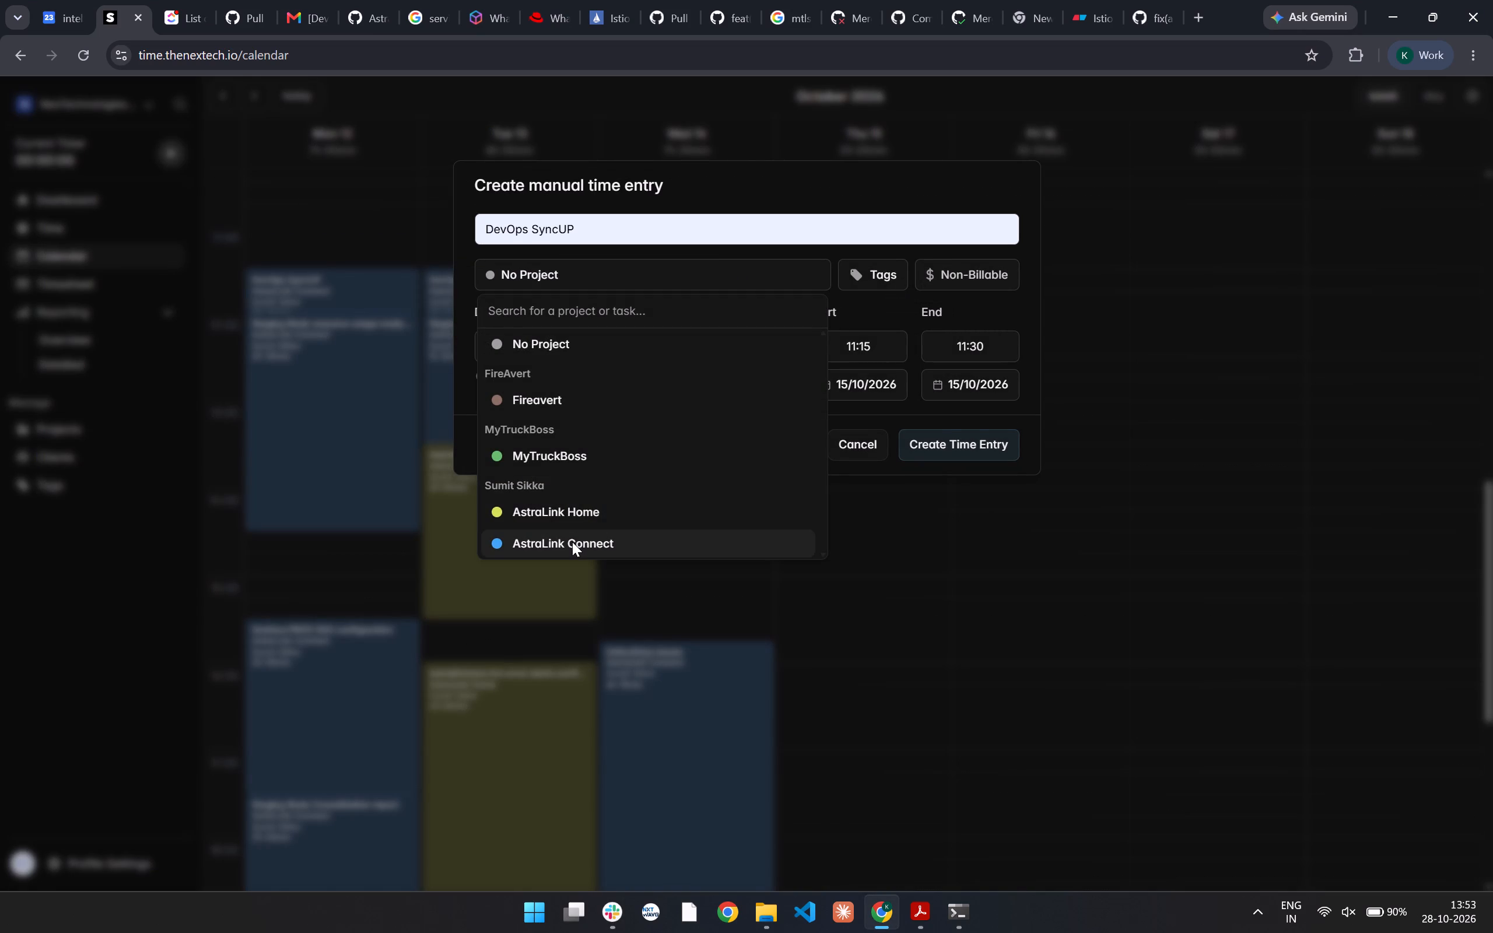
pyautogui.click(572, 541)
pyautogui.click(896, 338)
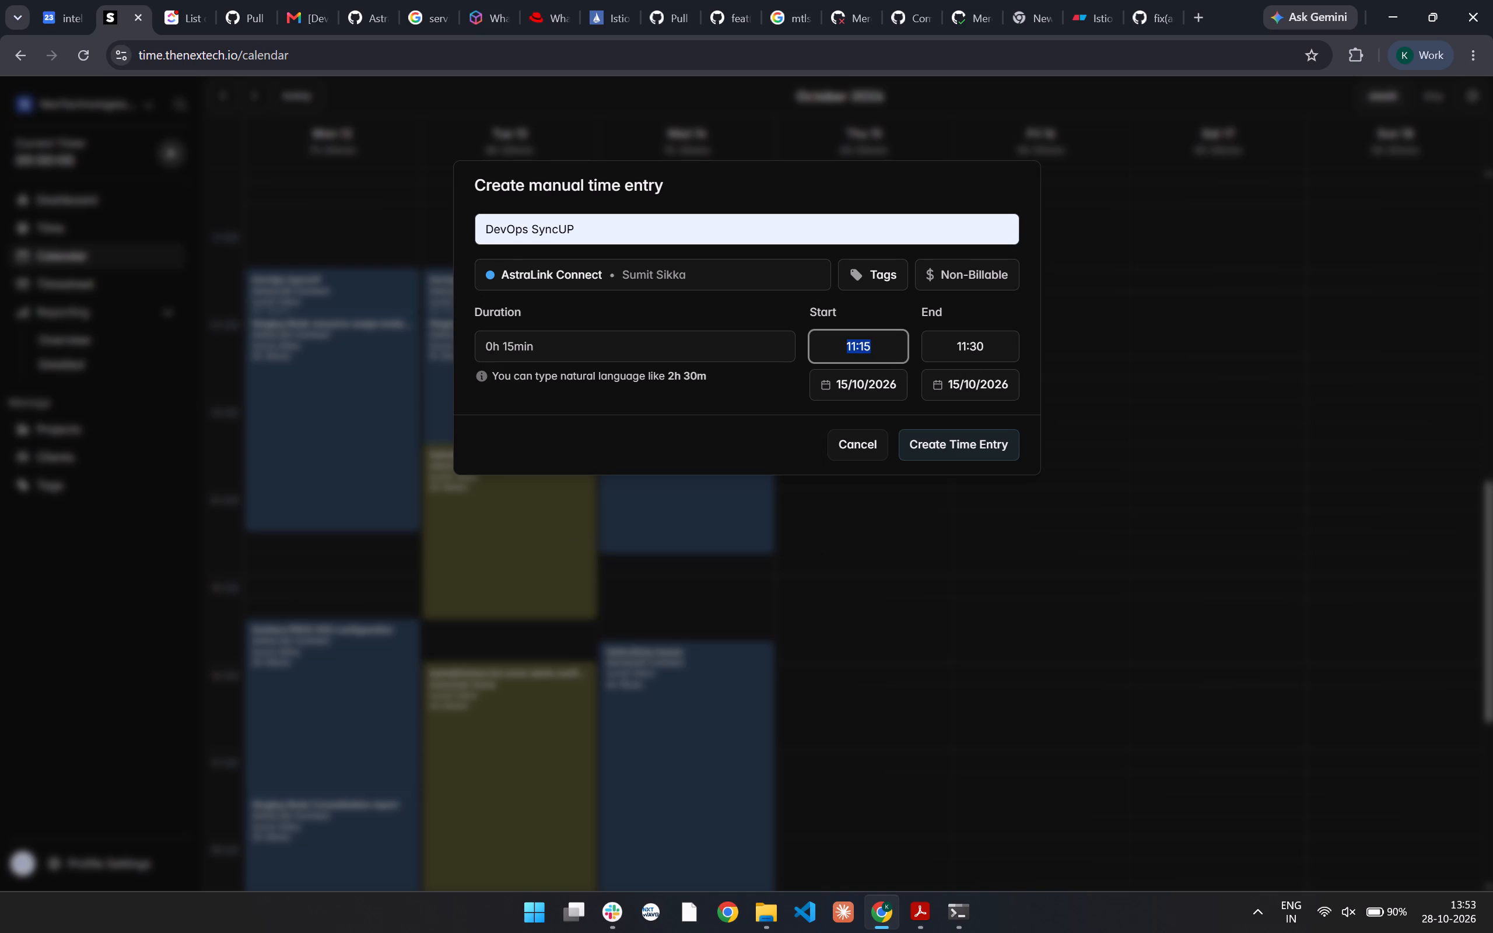
pyautogui.press('BackSpace')
pyautogui.write('1130')
pyautogui.click(1007, 335)
pyautogui.press('BackSpace')
pyautogui.write('1230')
pyautogui.click(792, 418)
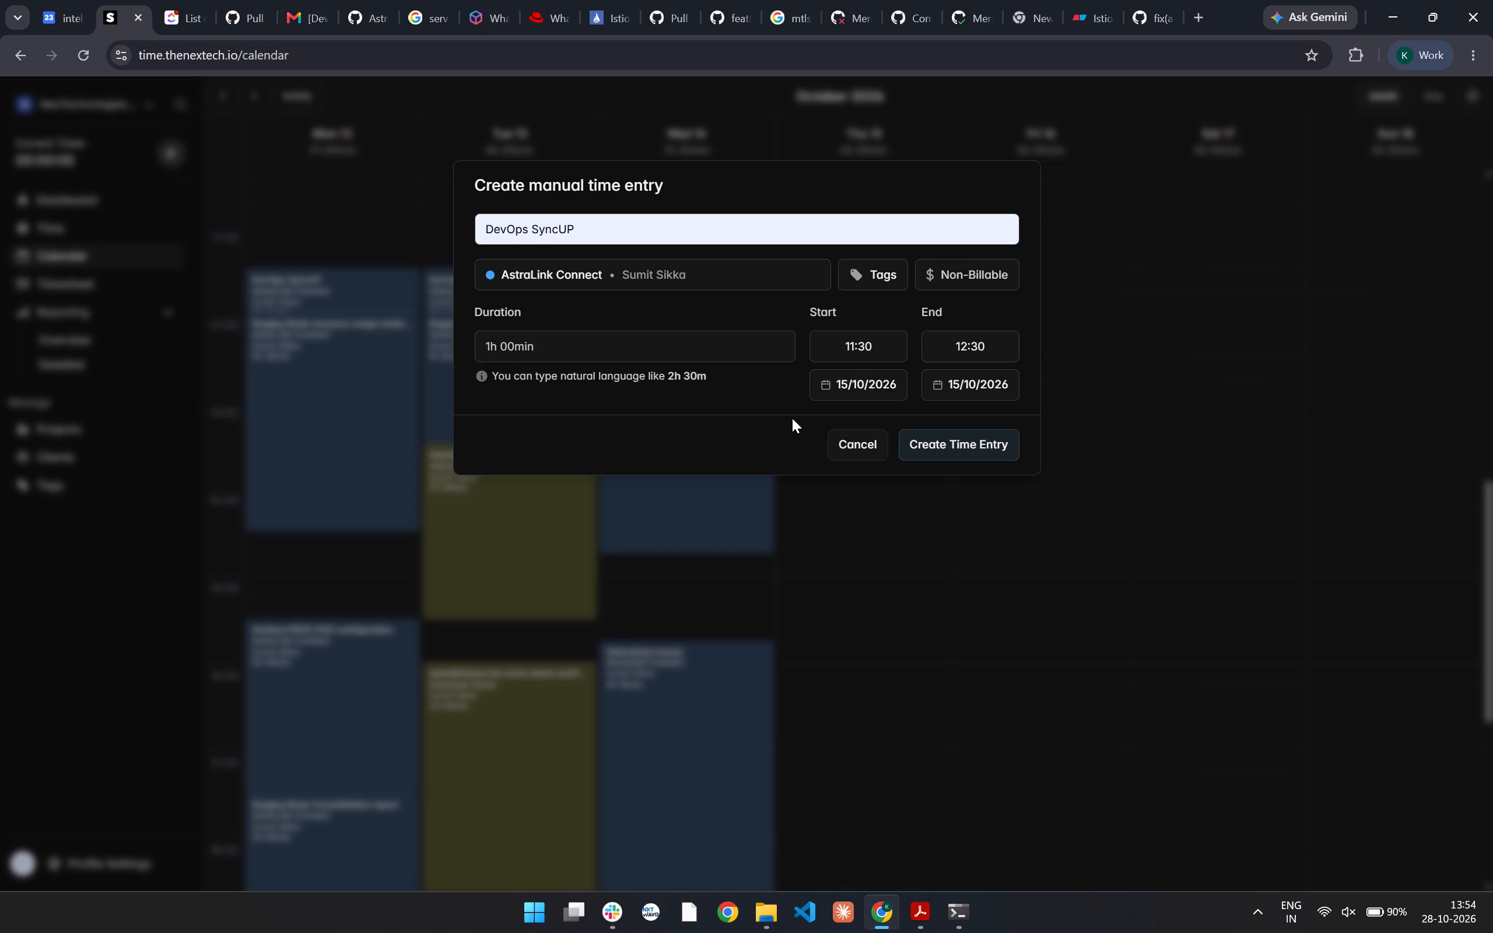
pyautogui.click(987, 450)
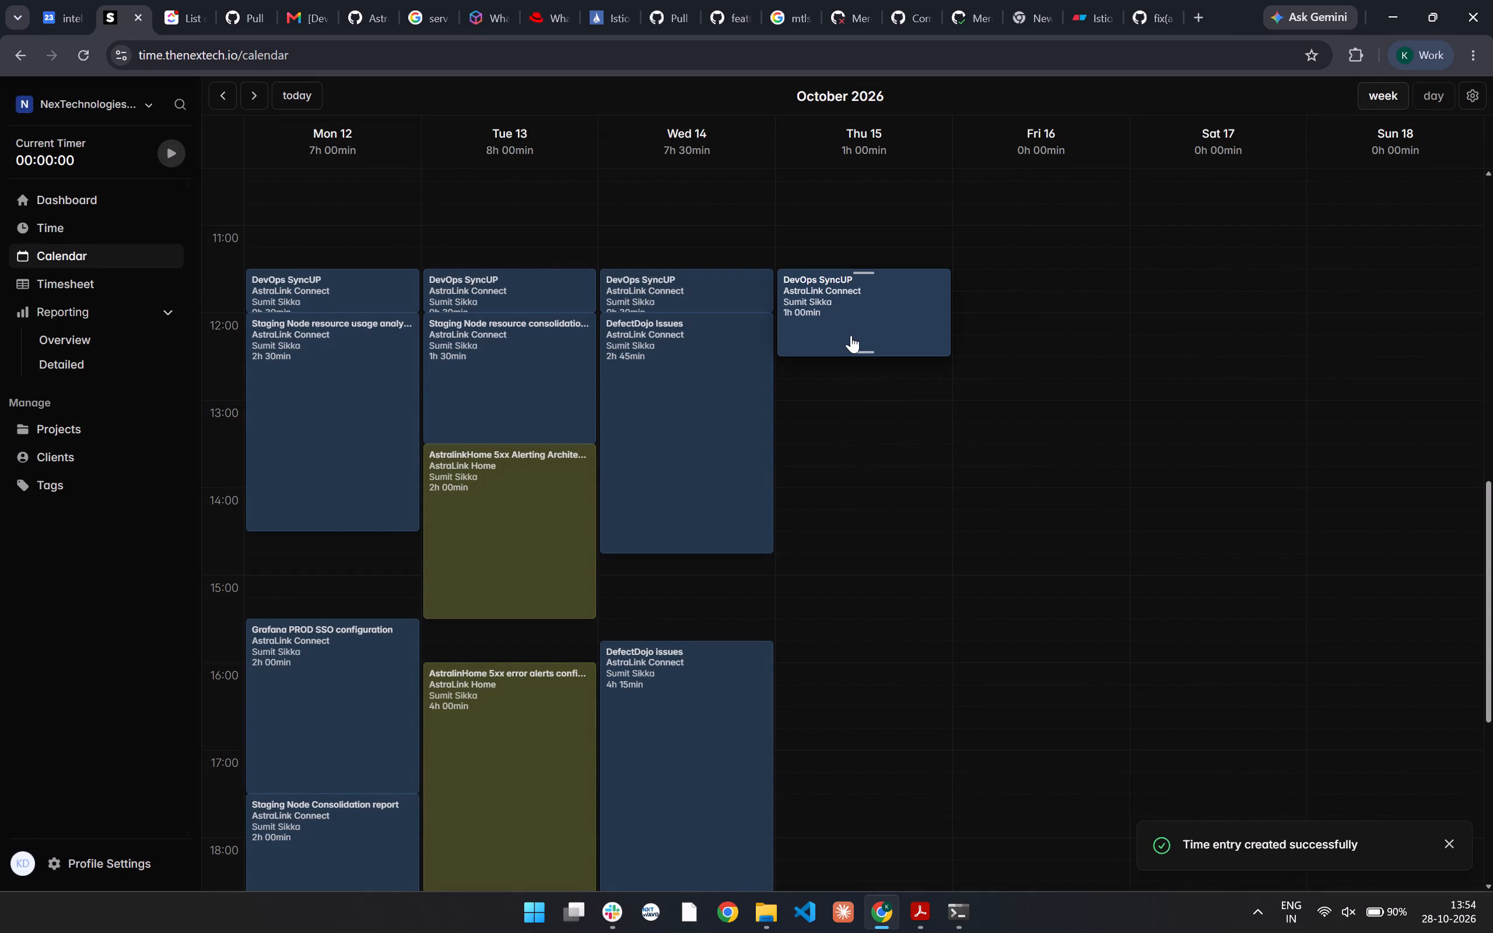
# Change the end time of the DevOps SyncUP entry on Thursday 15 to 12:00 and update it.
pyautogui.click(853, 348)
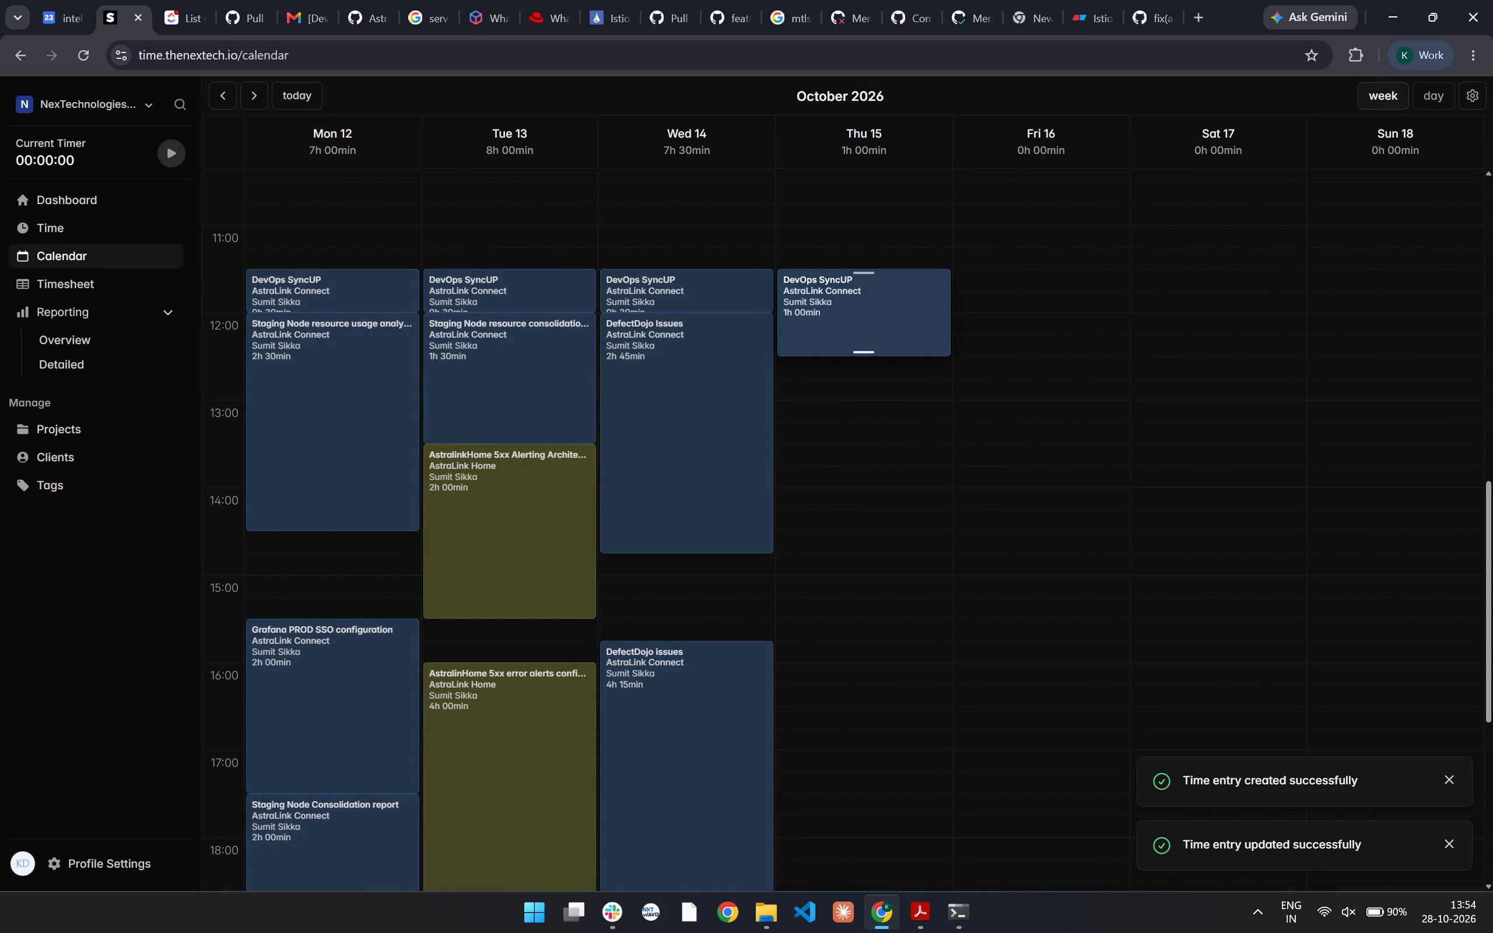
pyautogui.rightClick(891, 322)
pyautogui.click(924, 330)
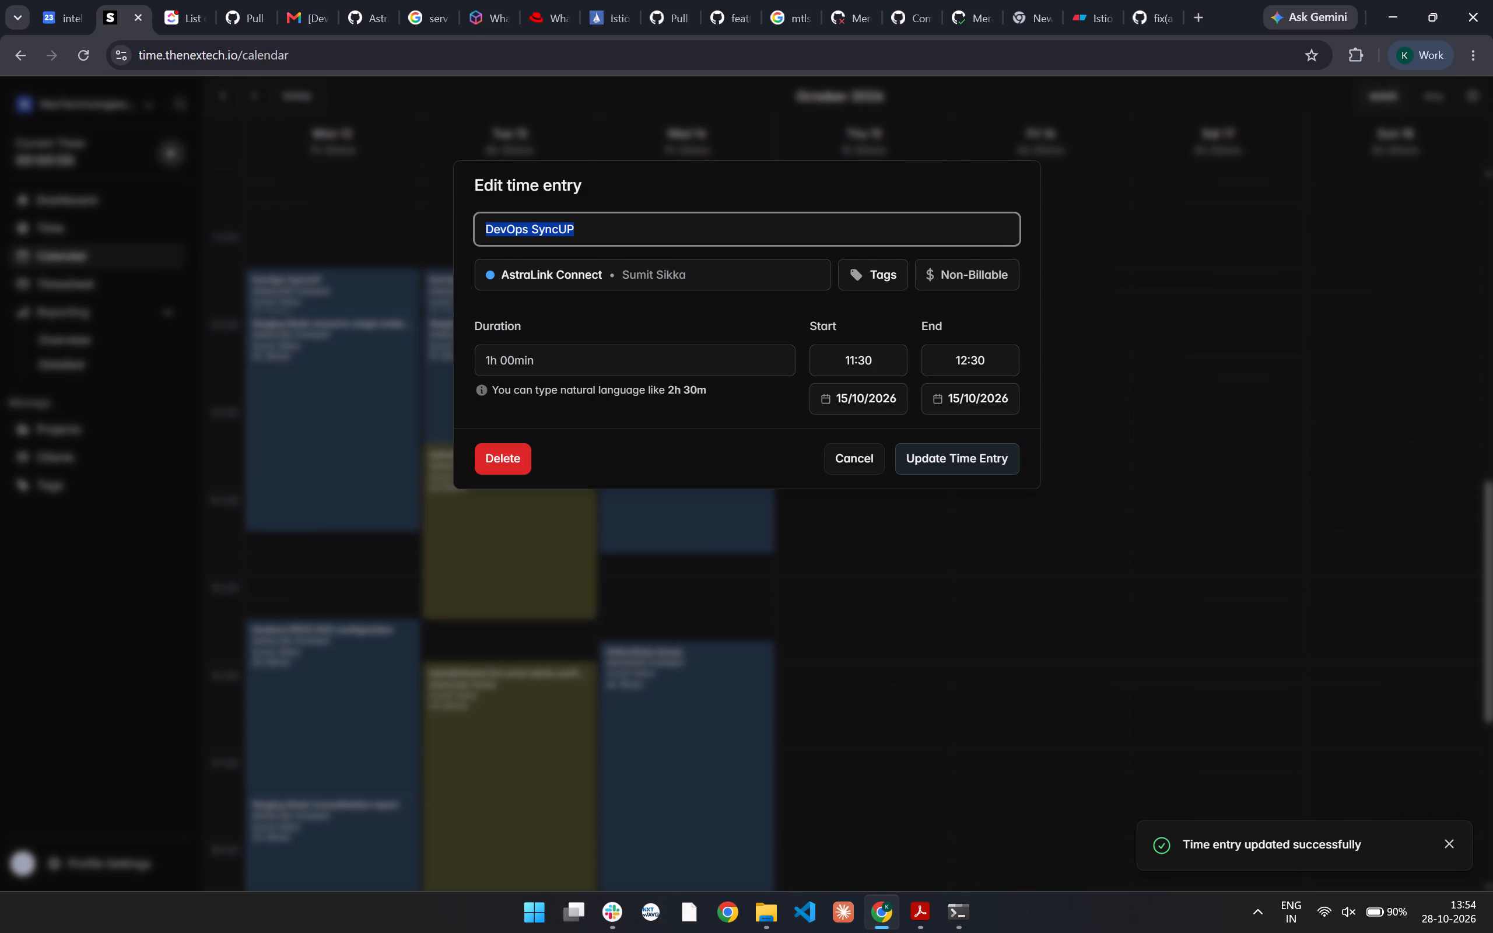
pyautogui.click(982, 359)
pyautogui.press('BackSpace')
pyautogui.write('1200')
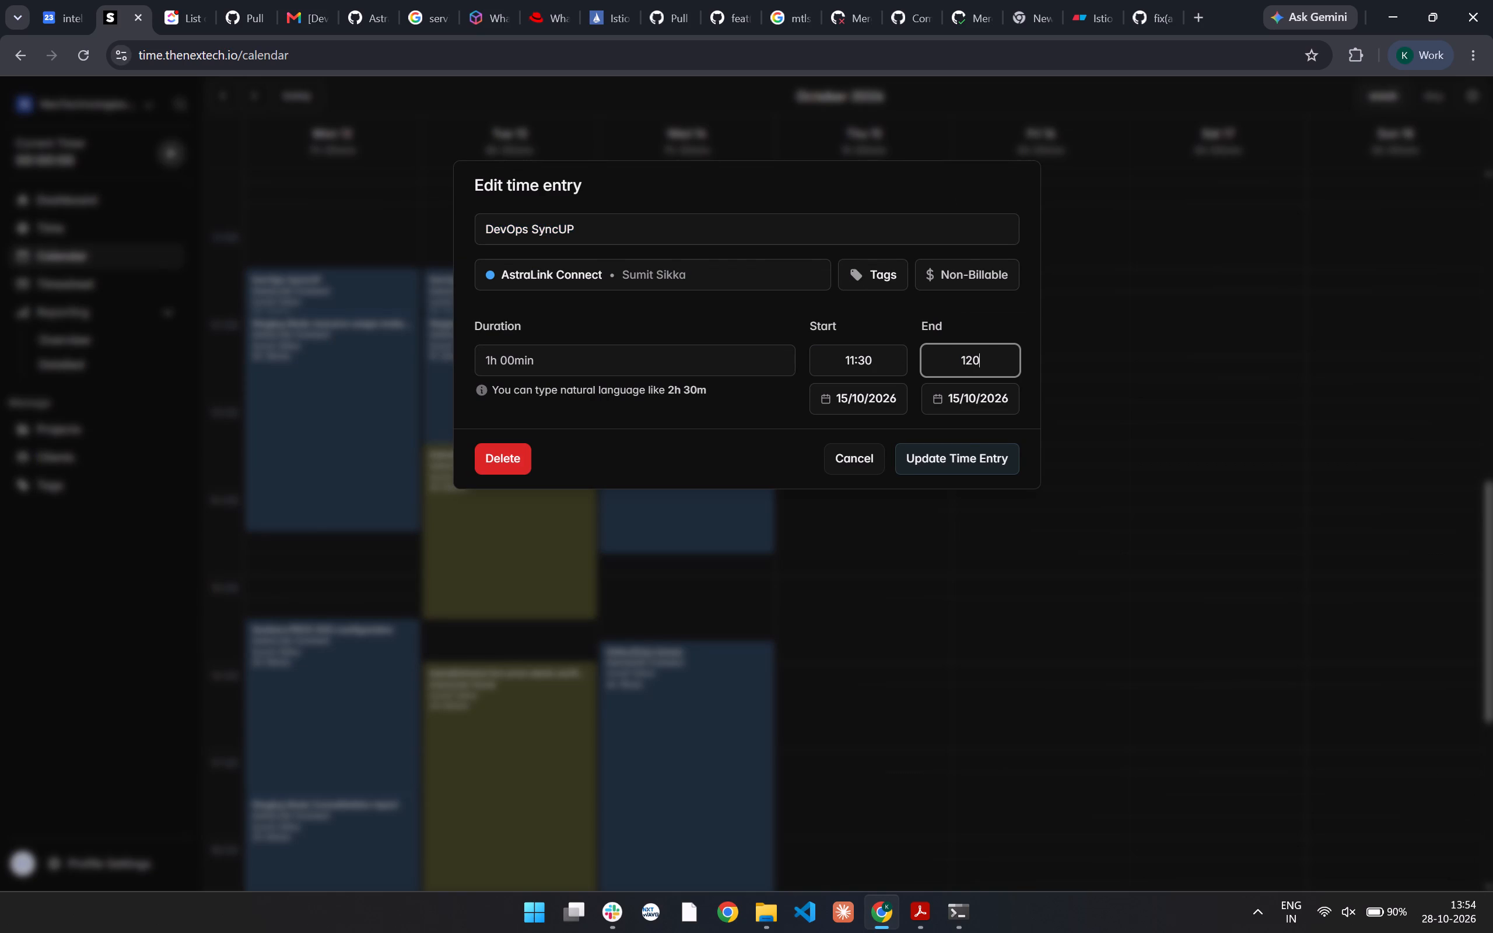
pyautogui.click(962, 464)
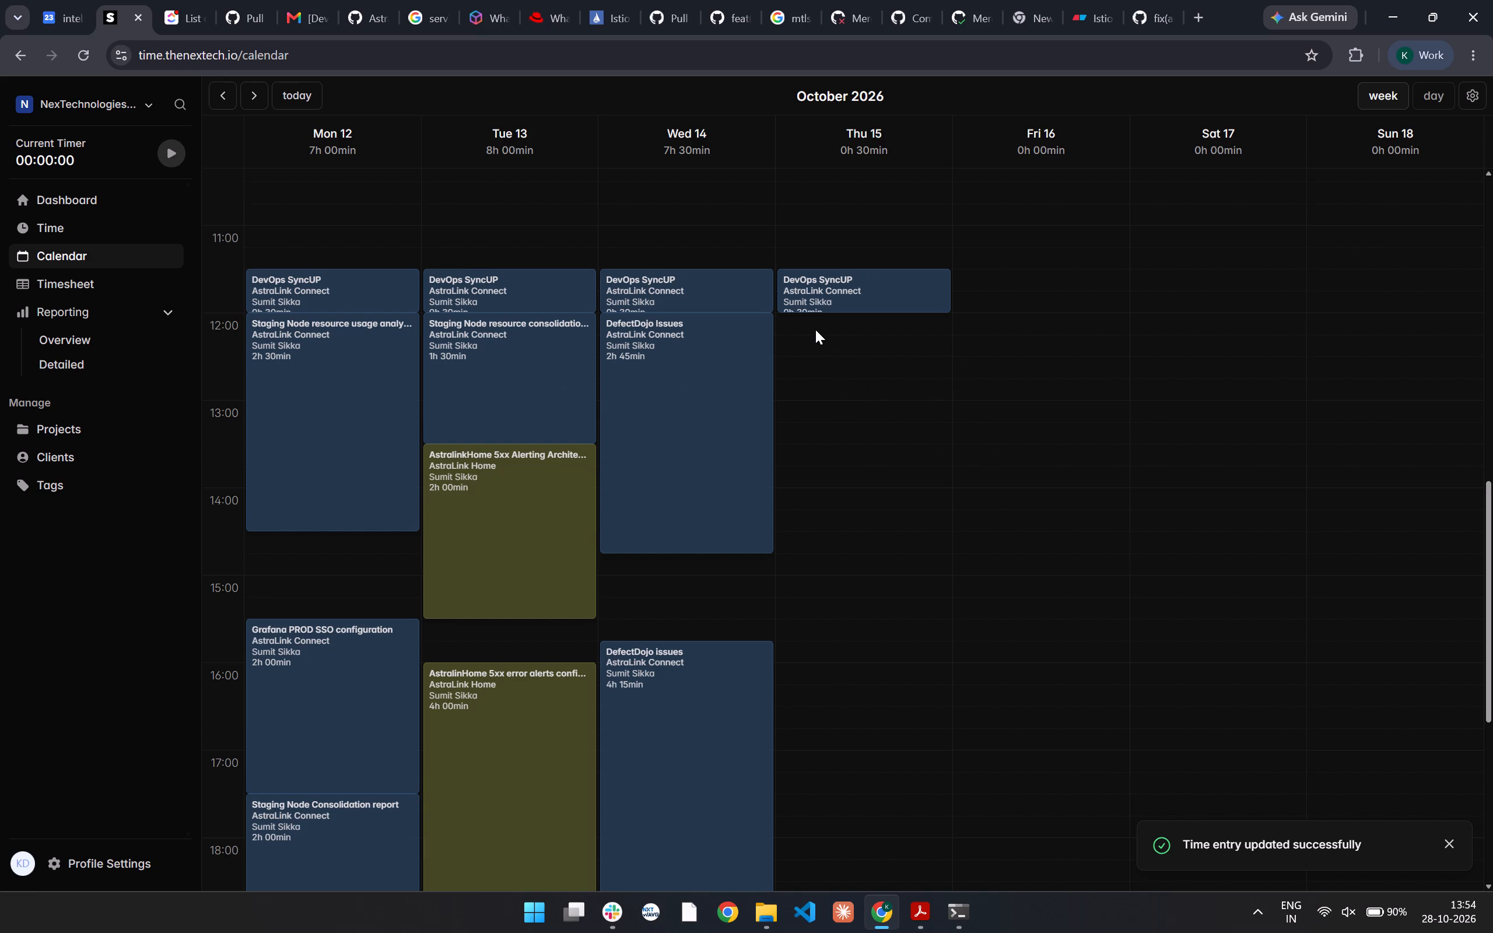
# Start a manual time entry at 12:00 on 15/10/2026 and enter a description beginning with "GitHub WorkF".
pyautogui.rightClick(815, 329)
pyautogui.click(856, 348)
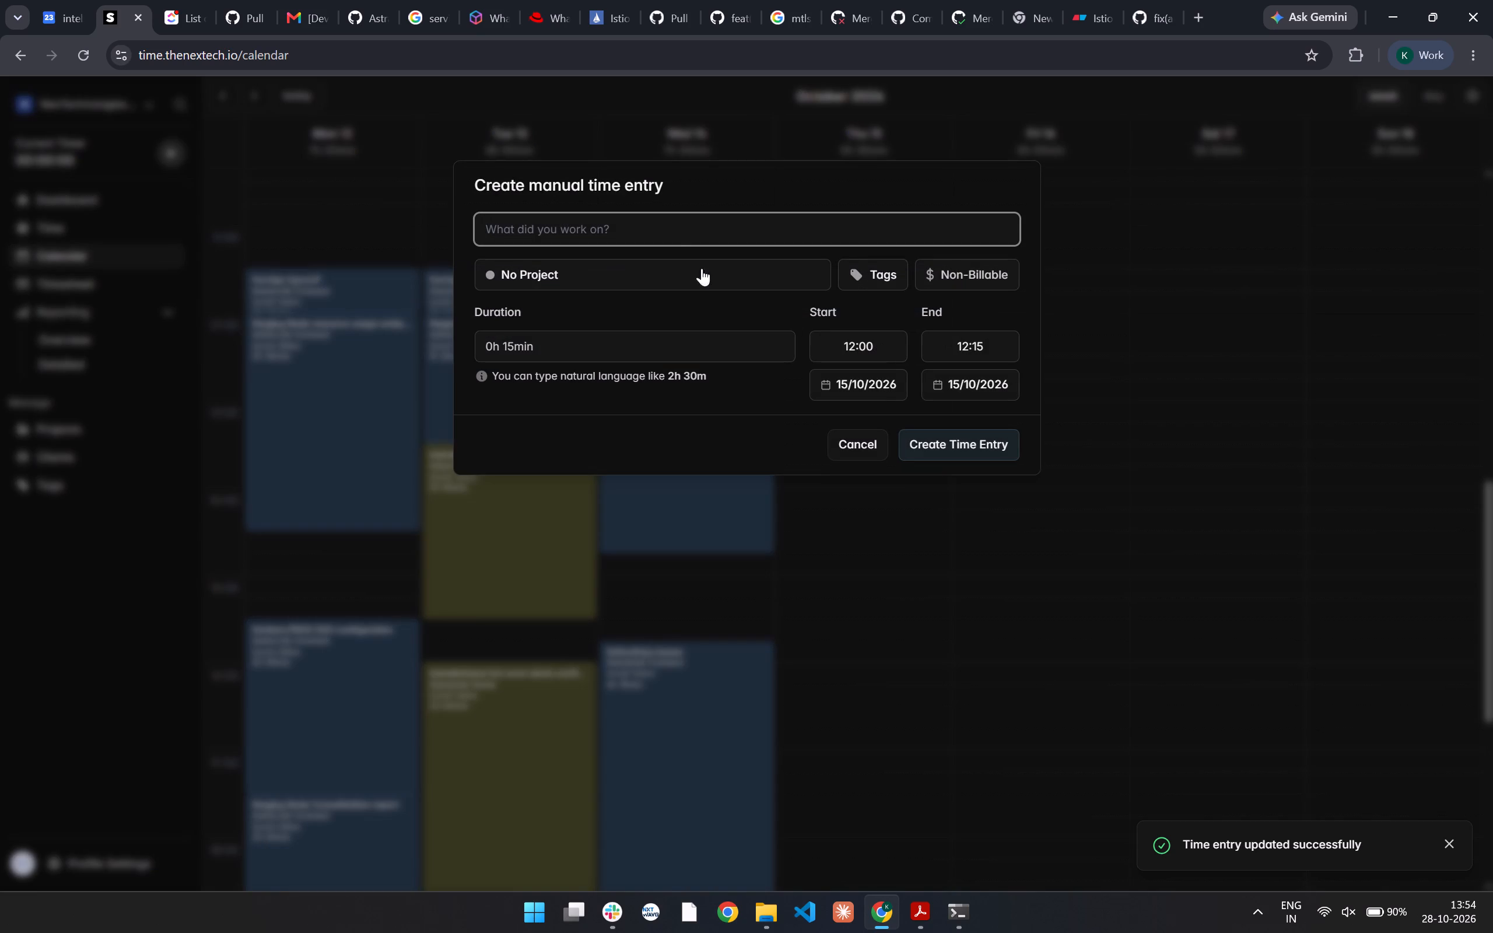
pyautogui.click(643, 222)
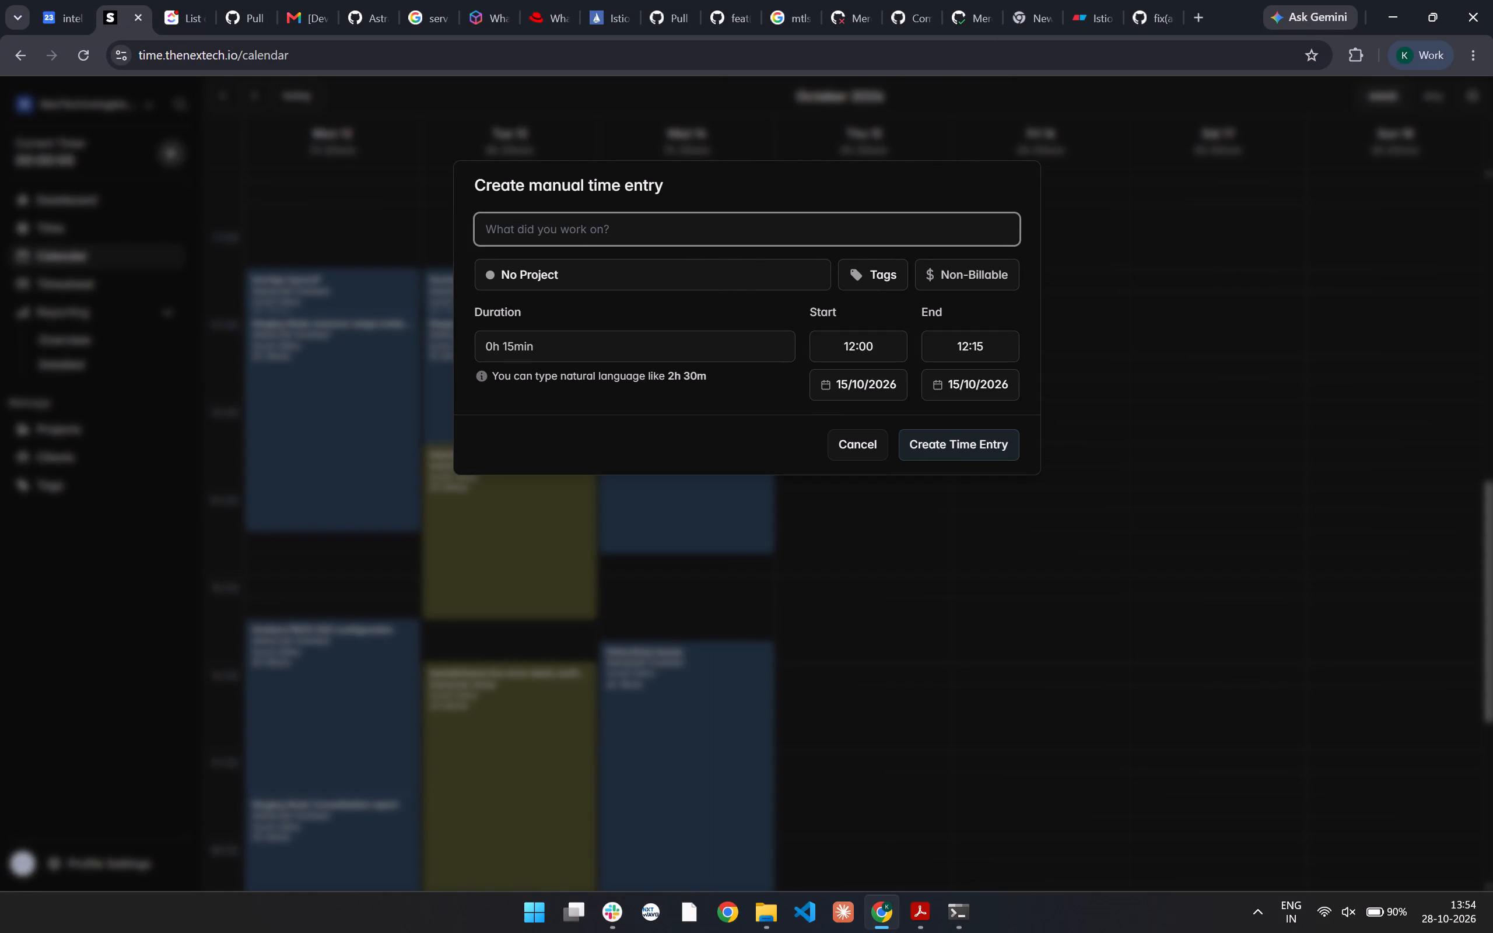
pyautogui.write('Gith')
pyautogui.hotkey('shift', 'BackSpace')
pyautogui.write('Hub Work')
pyautogui.hotkey('shift', 'f')
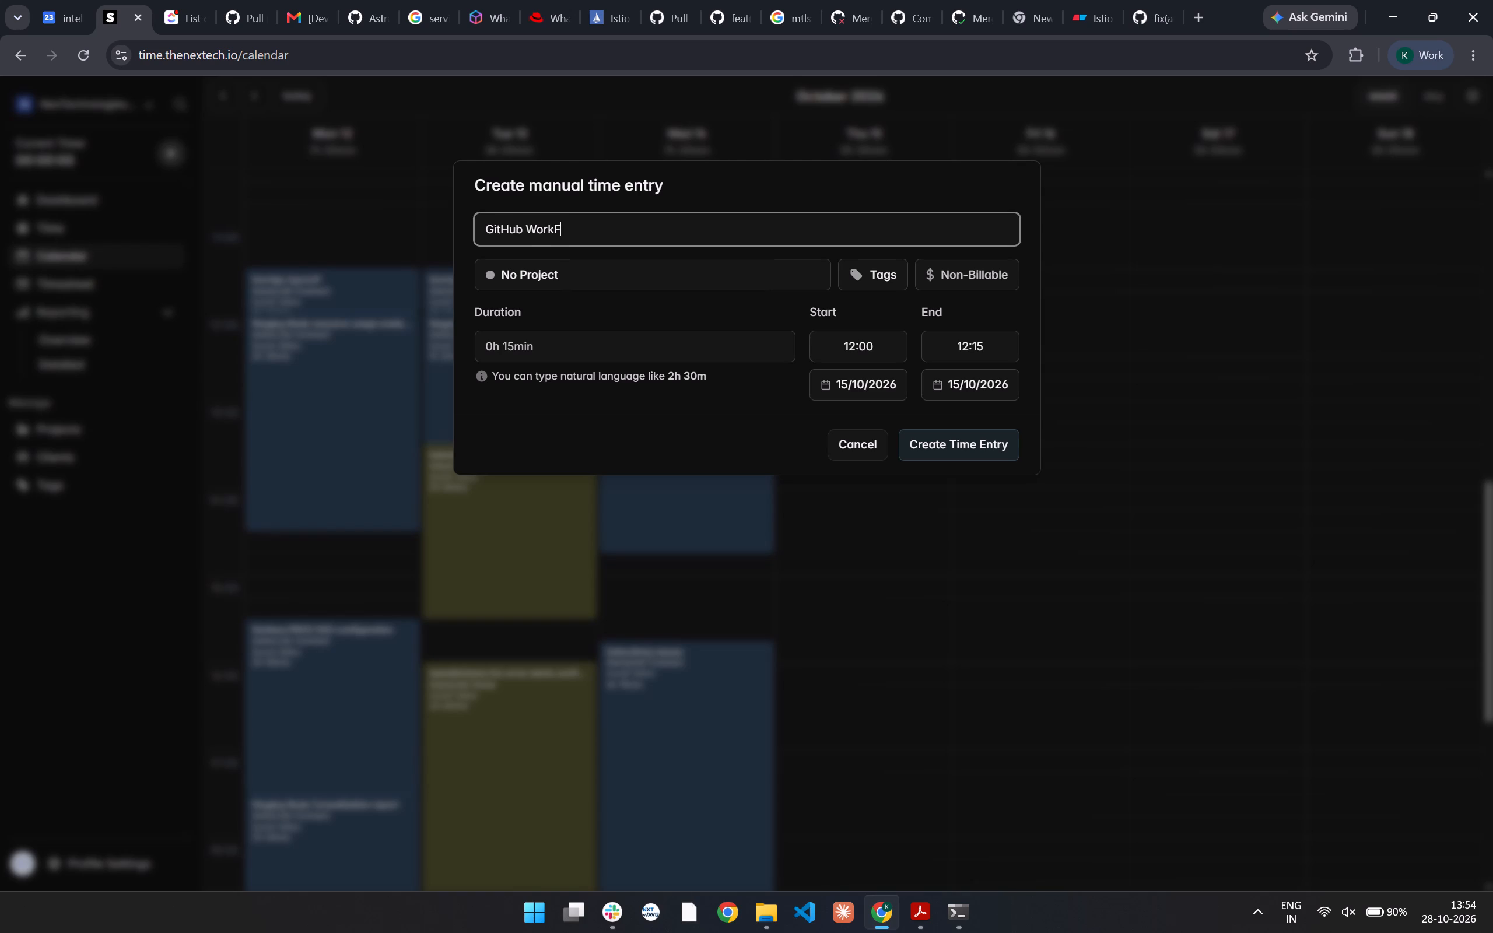
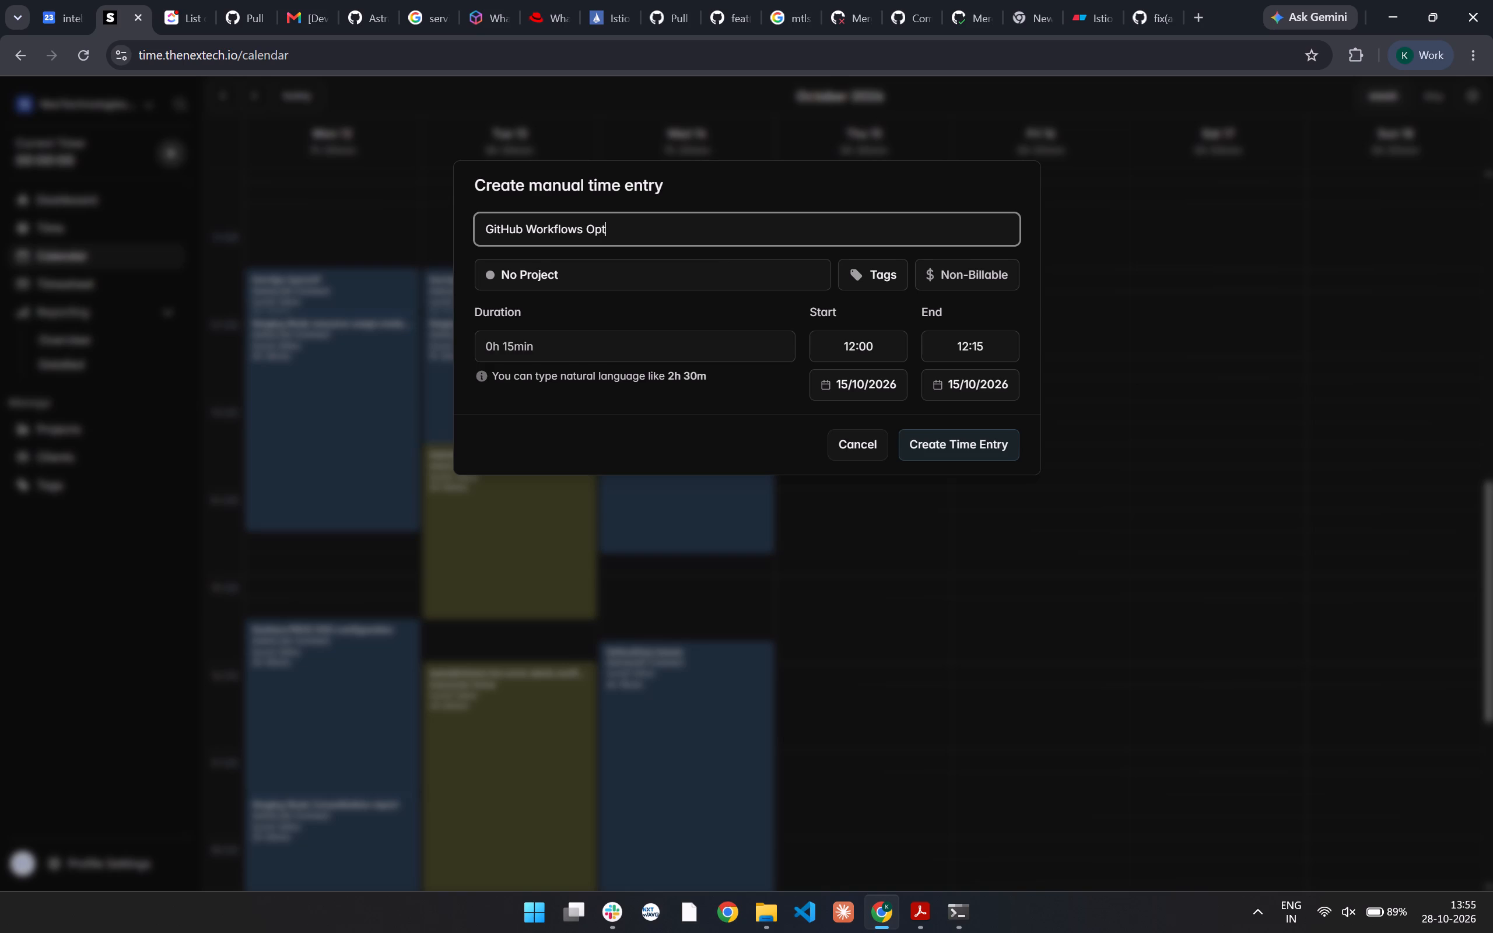
# Complete the description as "GitHub Workflows Optimization", assign the AstraLink Connect project, set the end time to 14:00 and create the entry.
pyautogui.write('imizati')
pyautogui.write('on')
pyautogui.press('space')
pyautogui.click(695, 269)
pyautogui.click(614, 553)
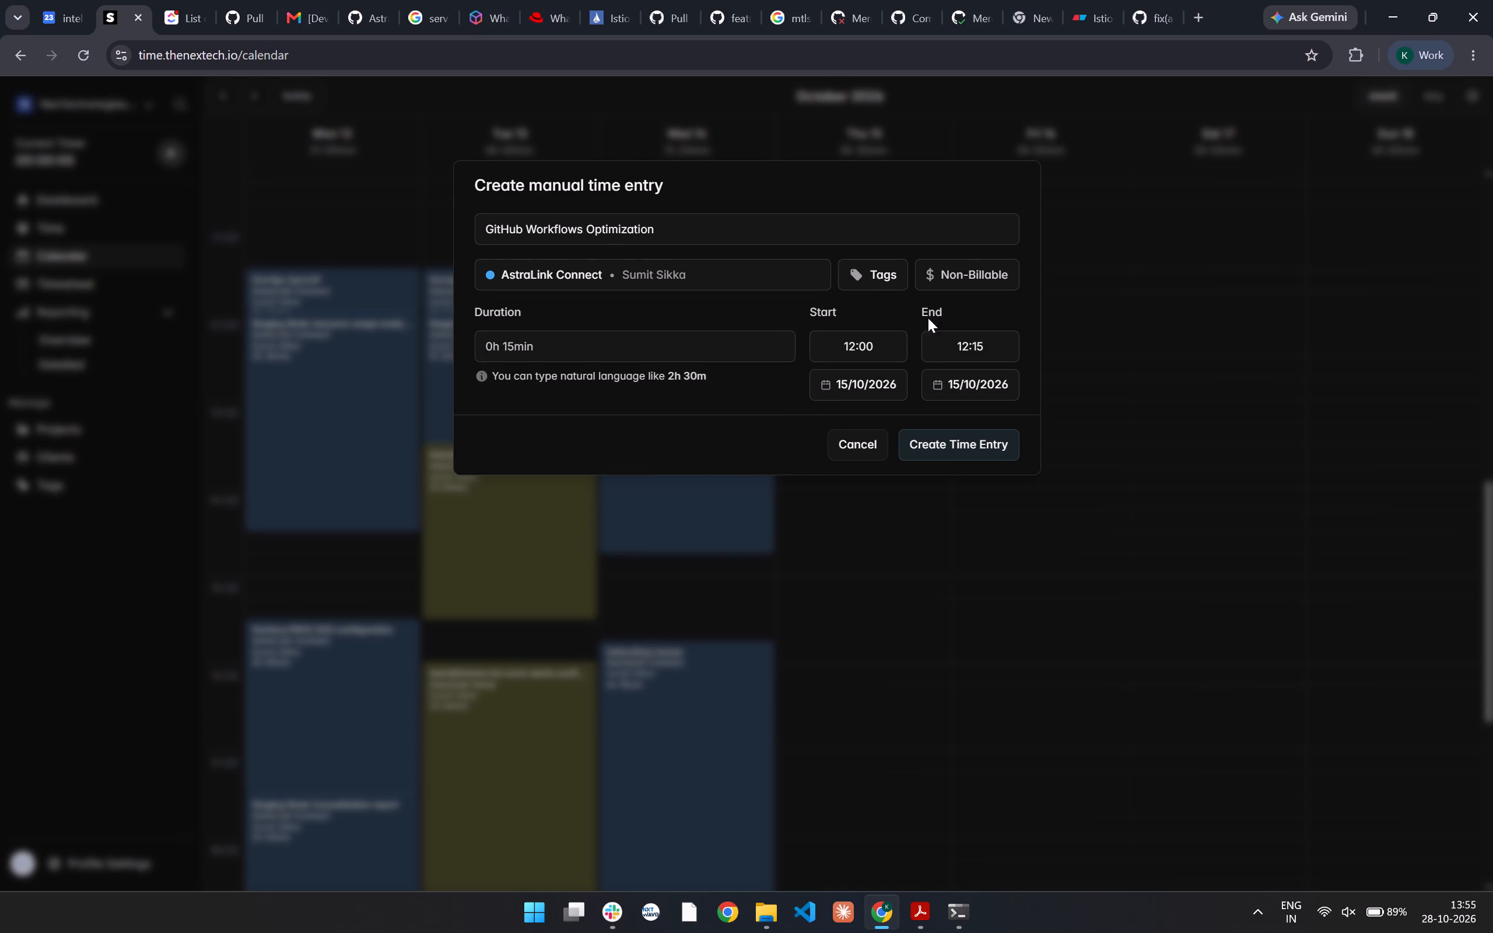
pyautogui.click(998, 336)
pyautogui.press('BackSpace')
pyautogui.write('1400')
pyautogui.click(975, 453)
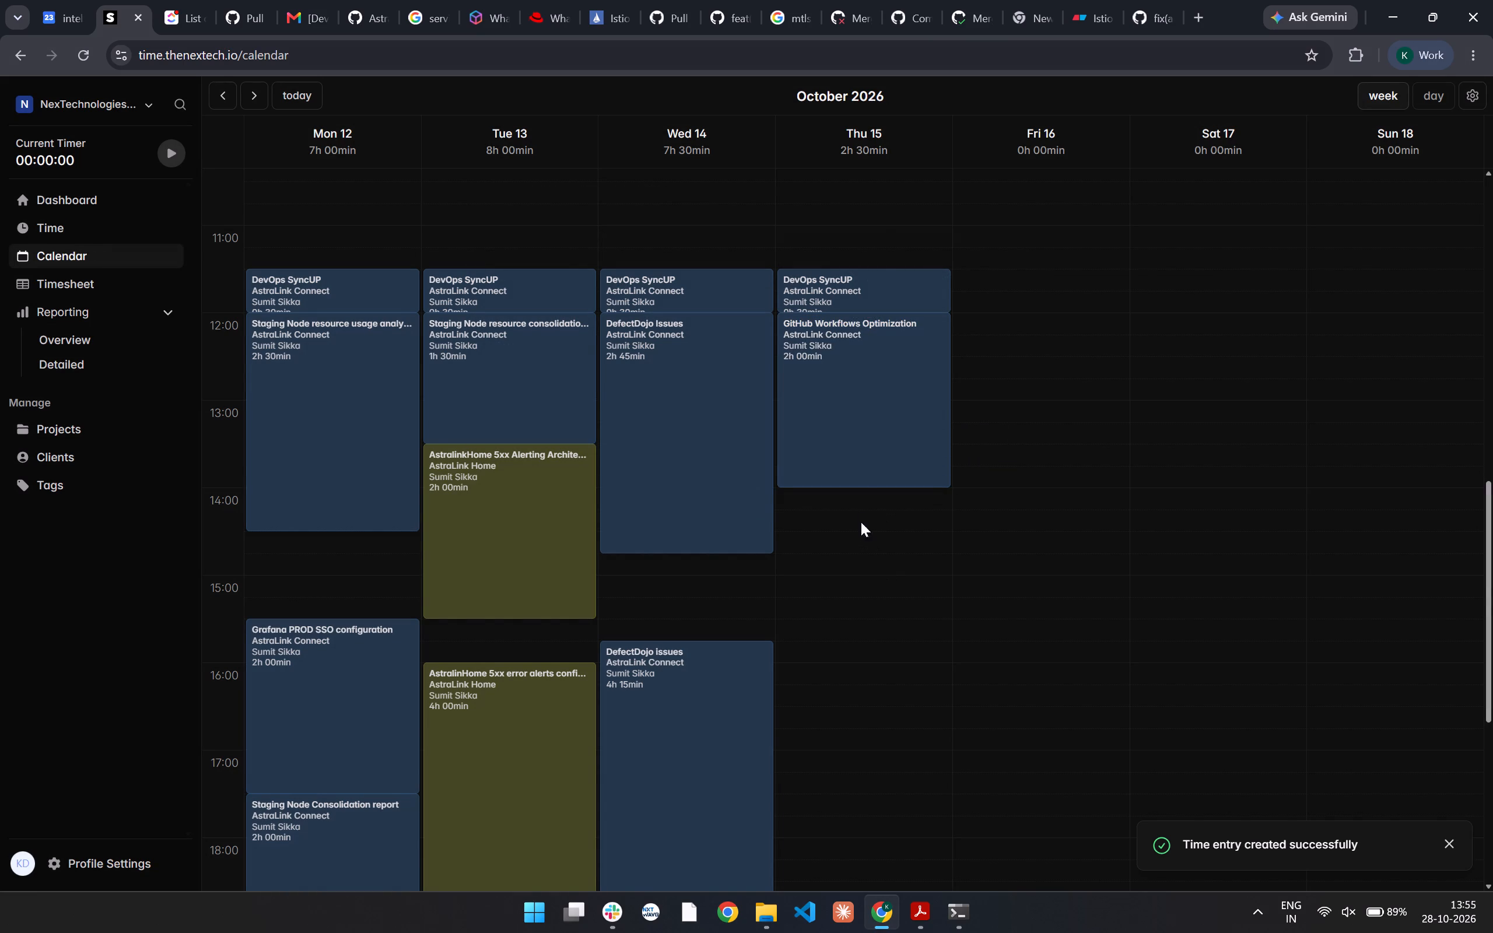
# Change the end time of the GitHub Workflows Optimization entry on Thursday 15 to 14:30 and update it.
pyautogui.click(844, 469)
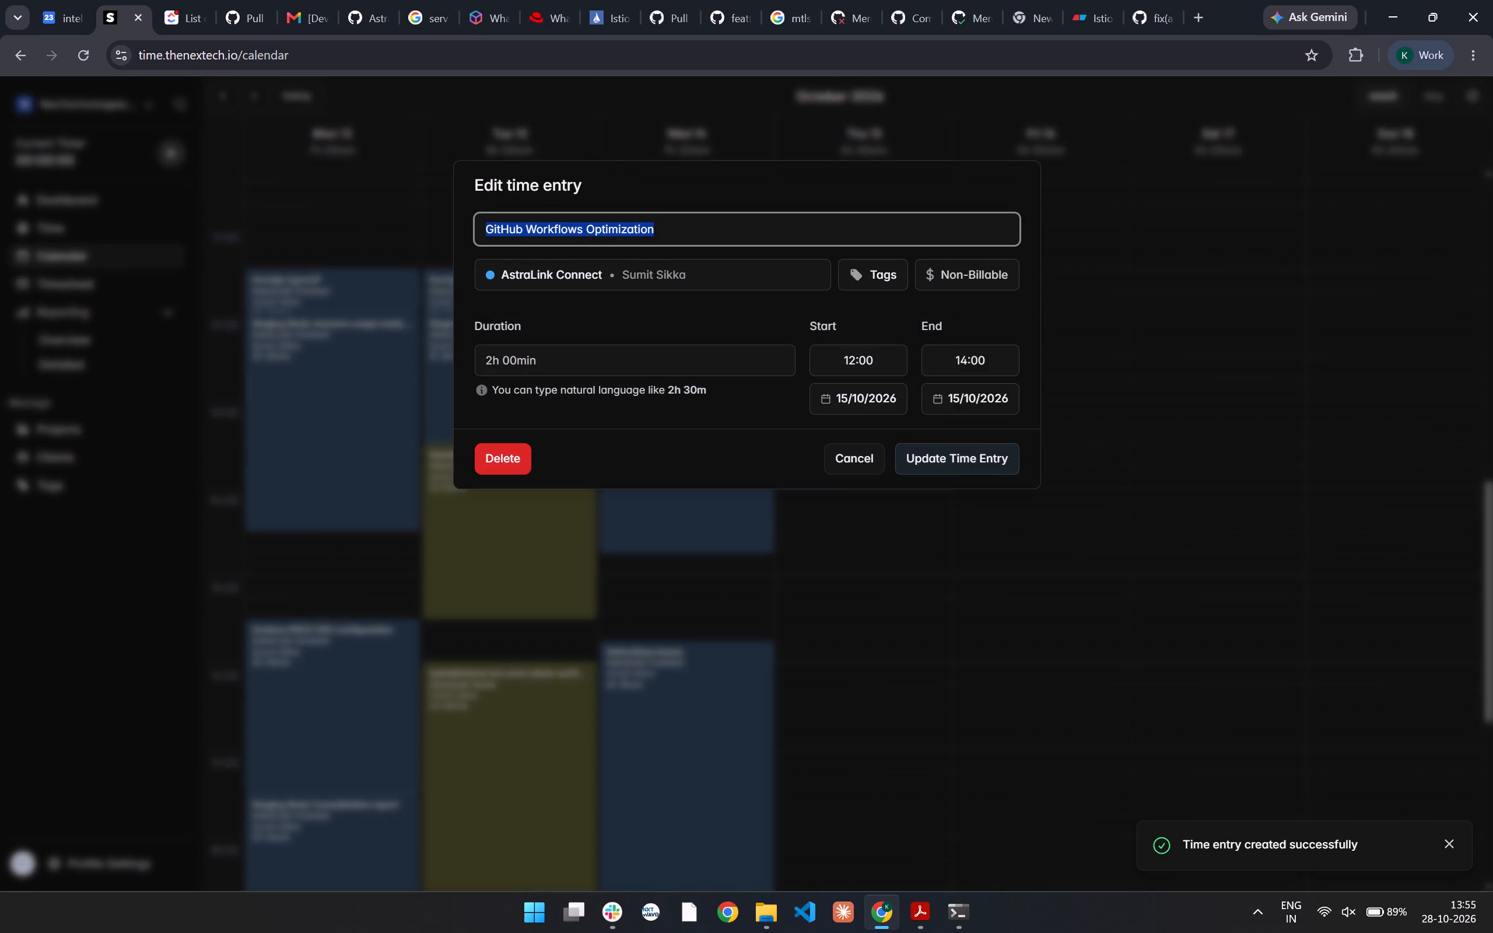
pyautogui.click(969, 365)
pyautogui.press('BackSpace')
pyautogui.press('1')
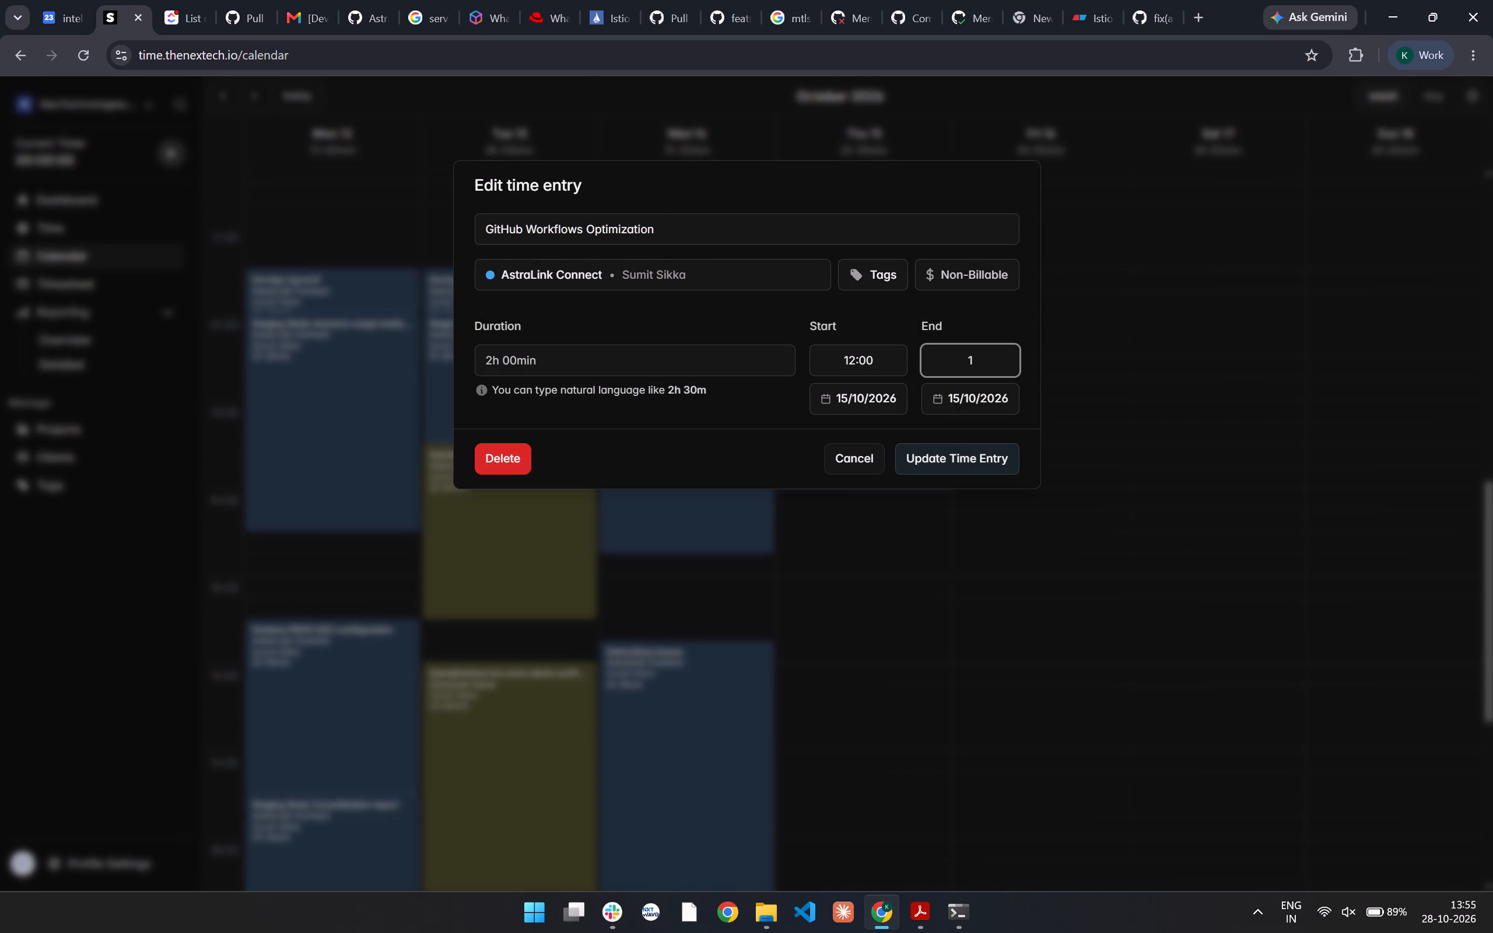
pyautogui.press('Delete')
pyautogui.write('530')
pyautogui.press('BackSpace')
pyautogui.press('BackSpace')
pyautogui.press('BackSpace')
pyautogui.write('430')
pyautogui.click(941, 458)
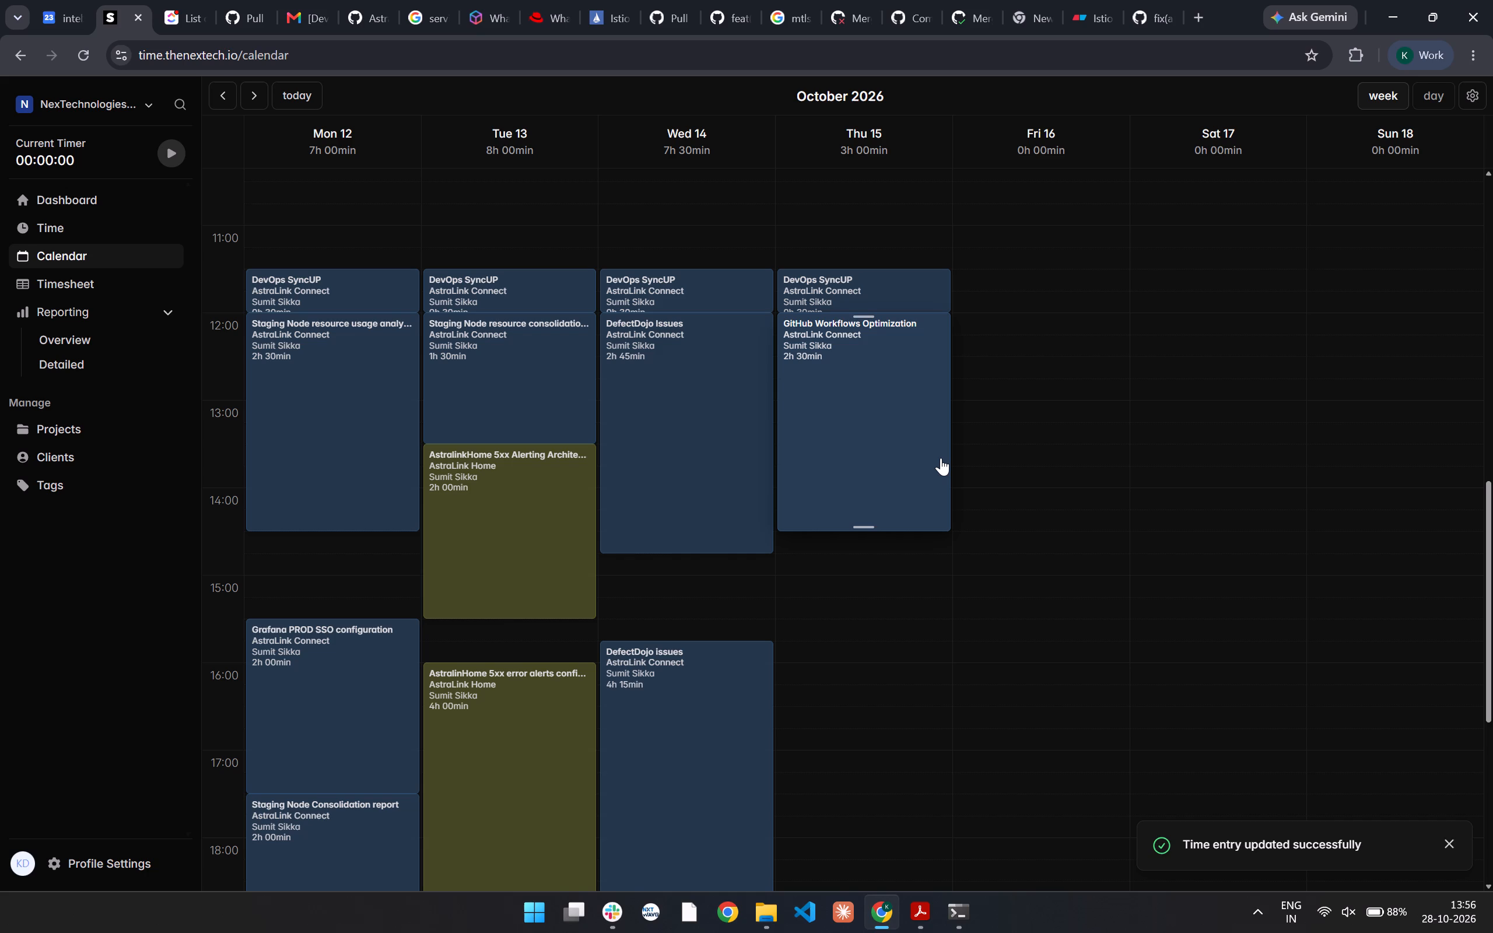
# Start another manual time entry on 15/10/2026 with the description "GitHub Workflows Optimization Revisions".
pyautogui.scroll(-1, 941, 458)
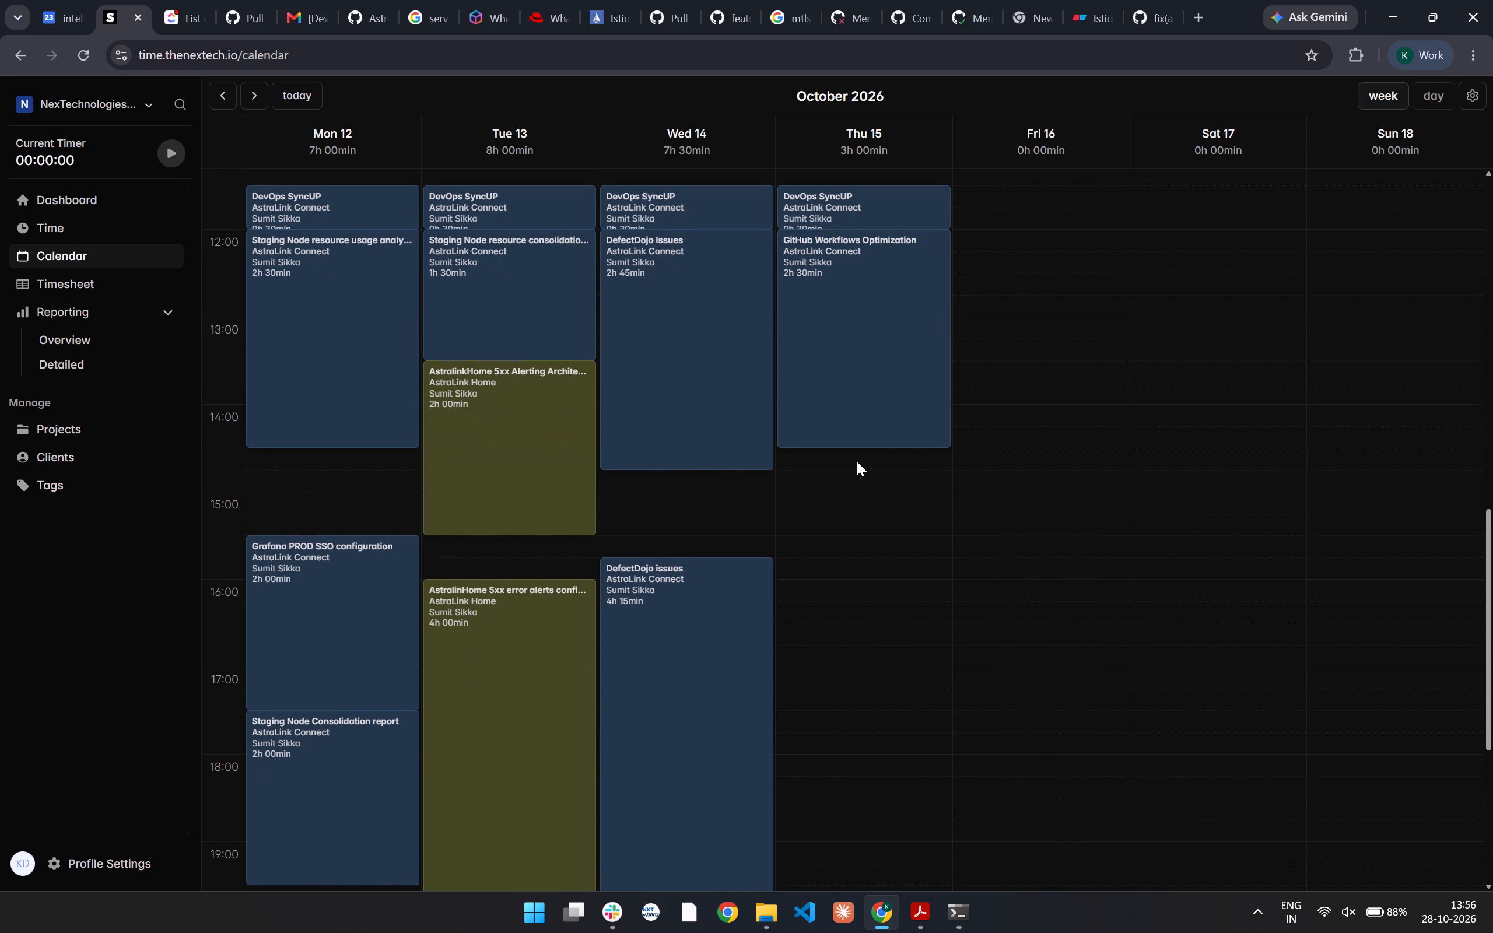
pyautogui.rightClick(852, 535)
pyautogui.click(884, 550)
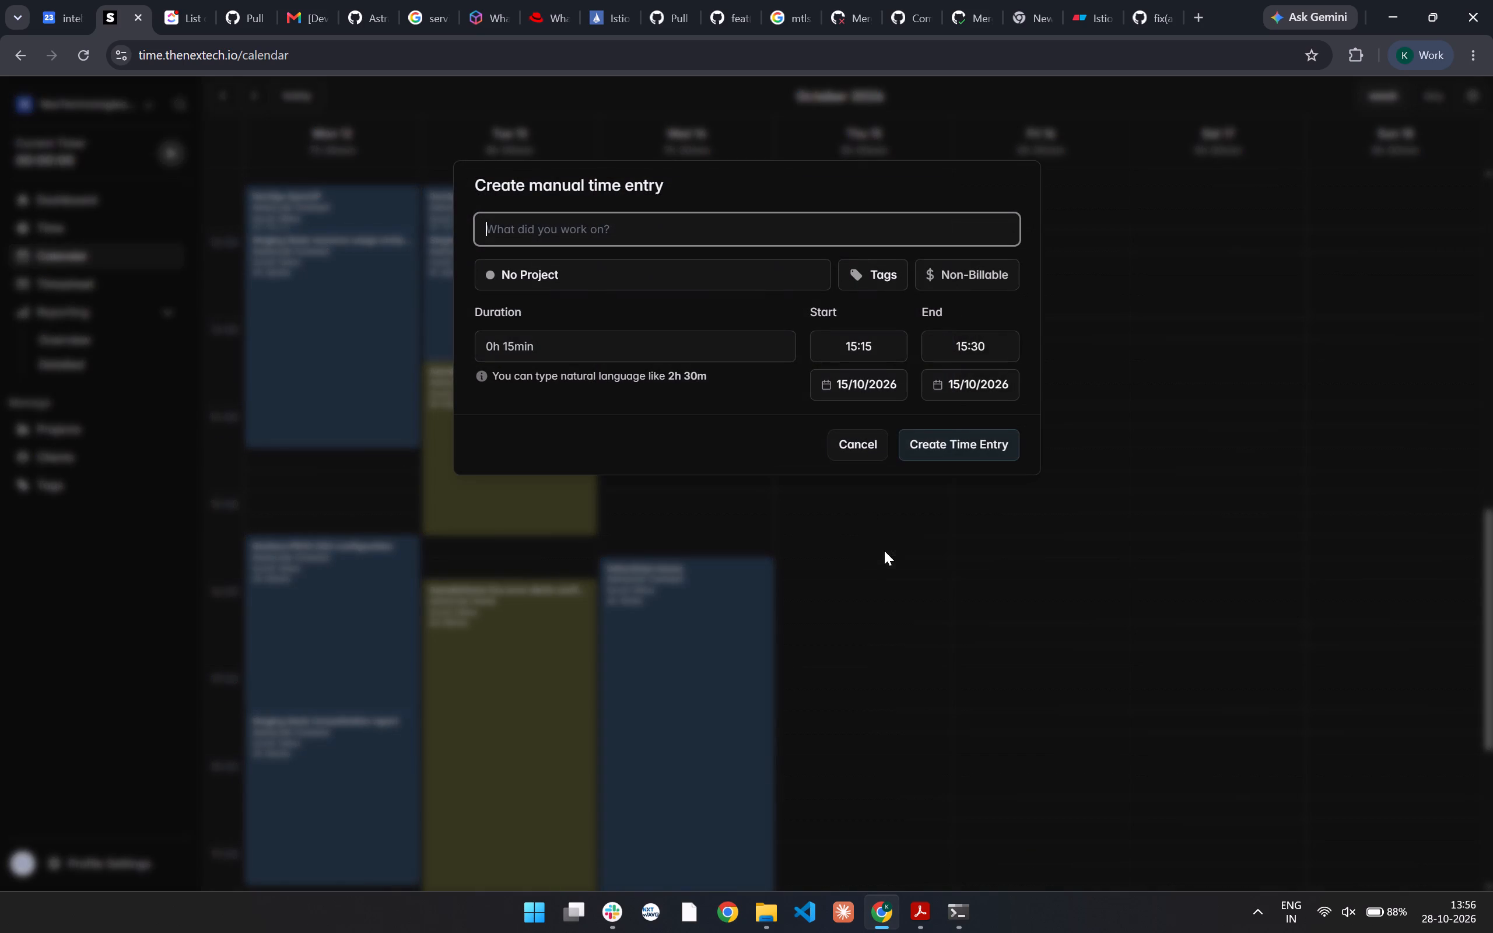
pyautogui.click(731, 225)
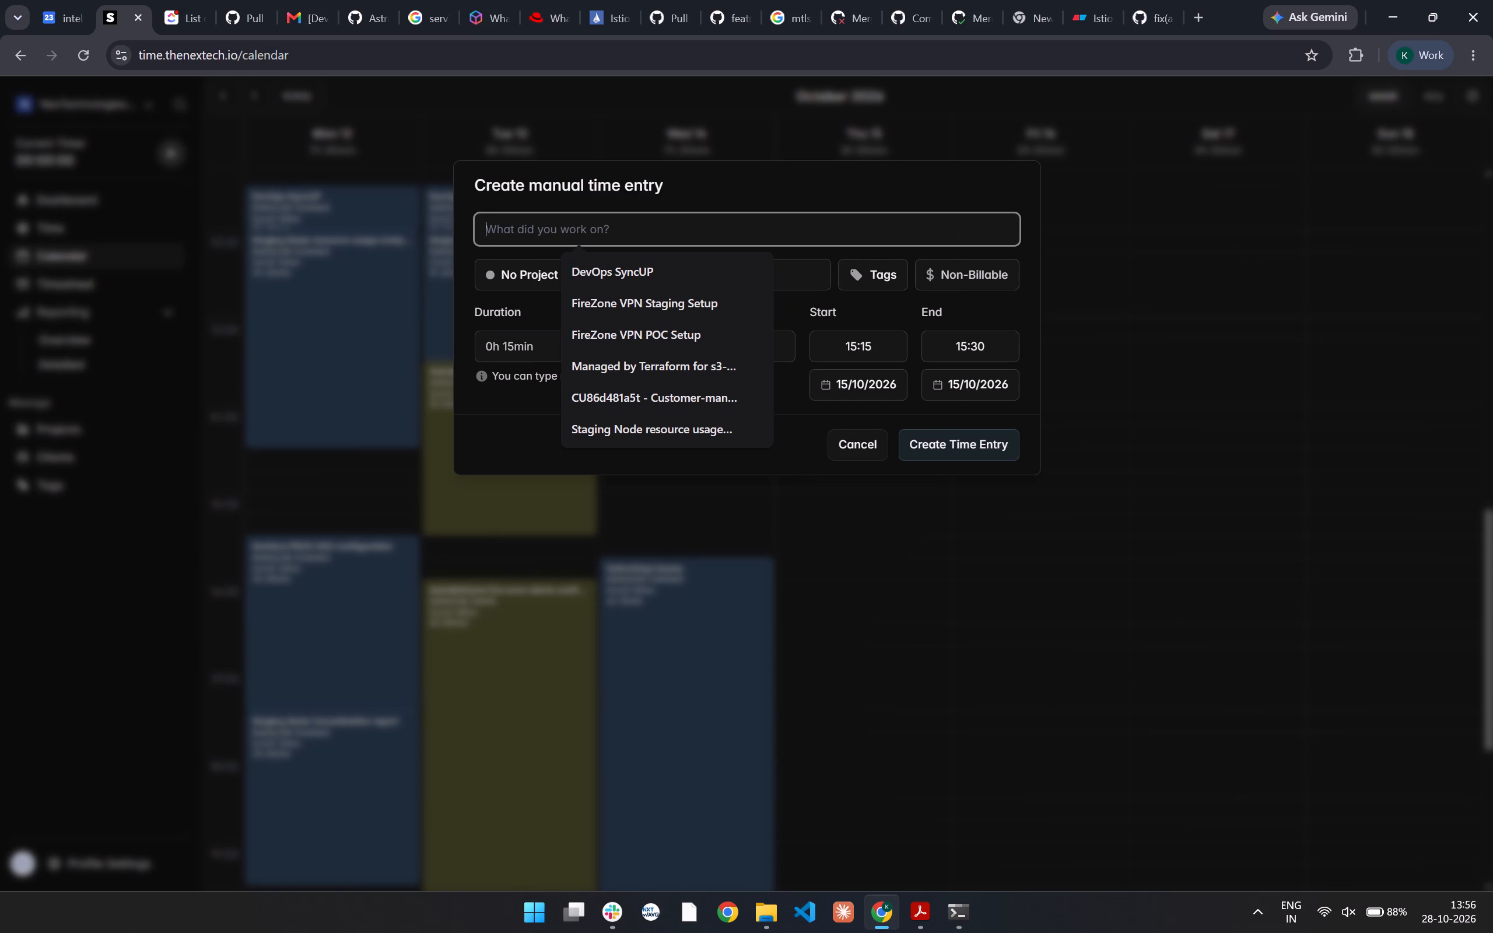
pyautogui.write('Gith')
pyautogui.click(652, 269)
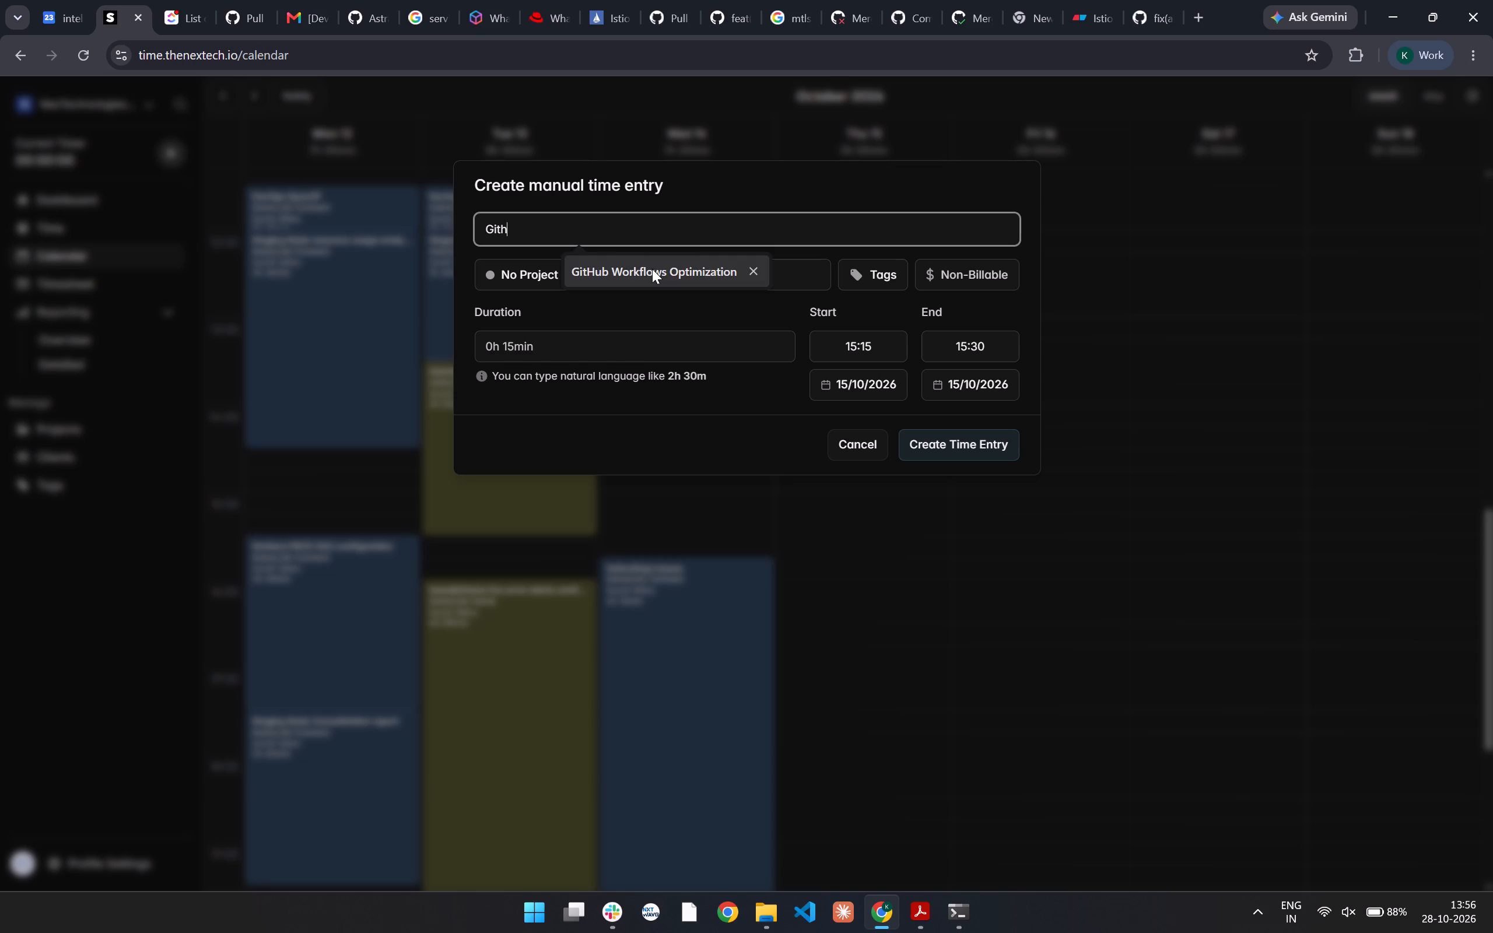
pyautogui.moveTo(691, 223); pyautogui.dragTo(661, 220)
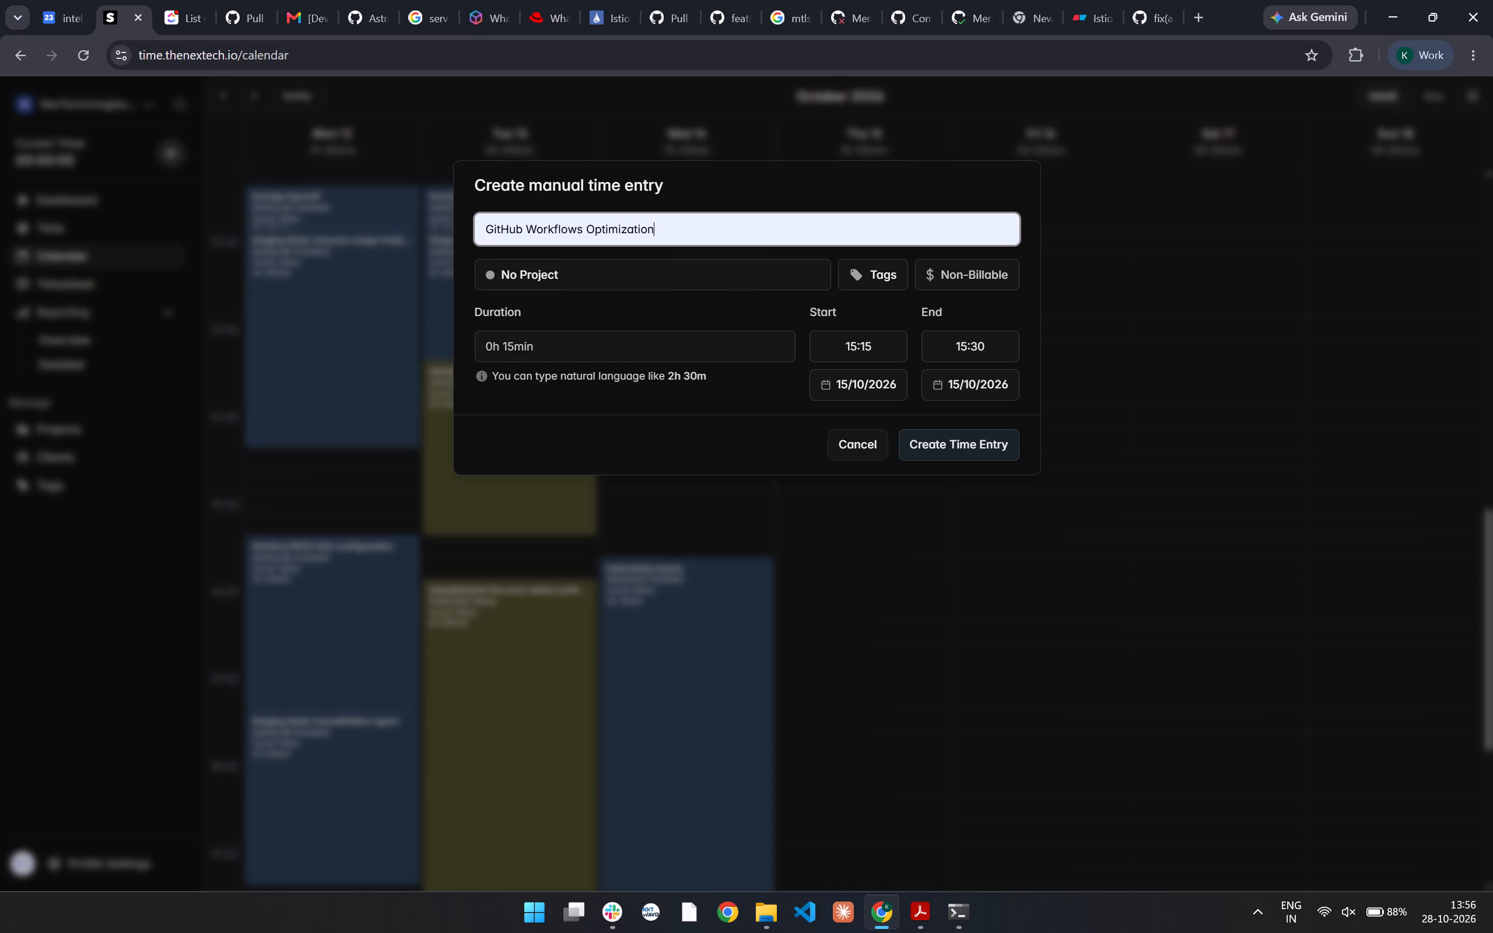
pyautogui.click(661, 220)
pyautogui.click(661, 220)
pyautogui.click(661, 220)
pyautogui.press('space')
pyautogui.write('Revisions')
pyautogui.press('space')
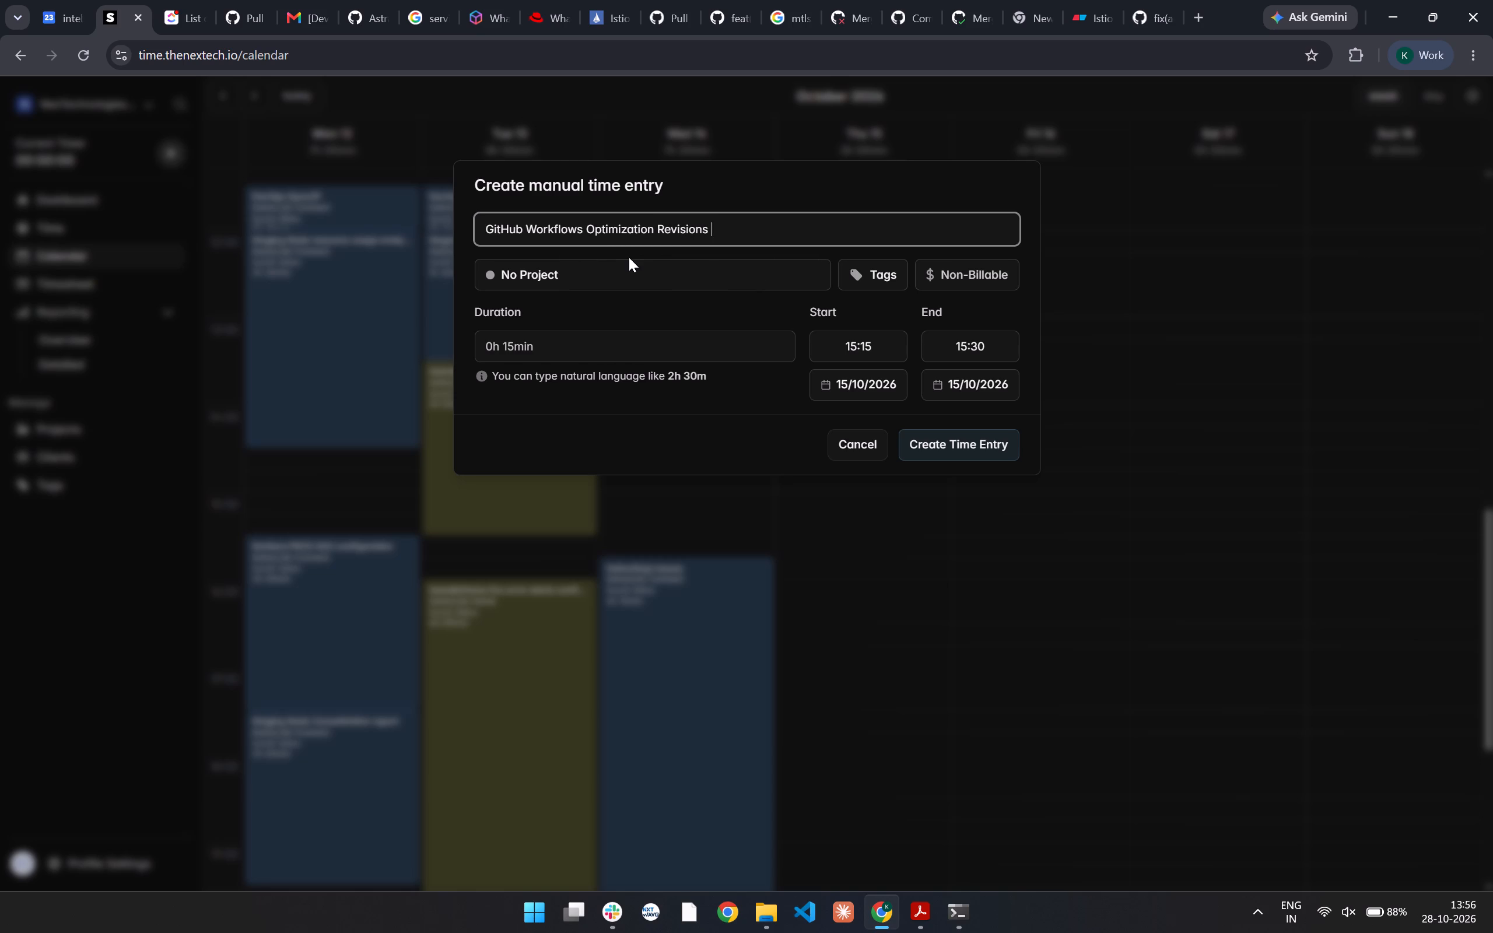
# Assign the entry to the AstraLink Connect project, set its time from 15:30 to 19:30 and create it.
pyautogui.click(615, 264)
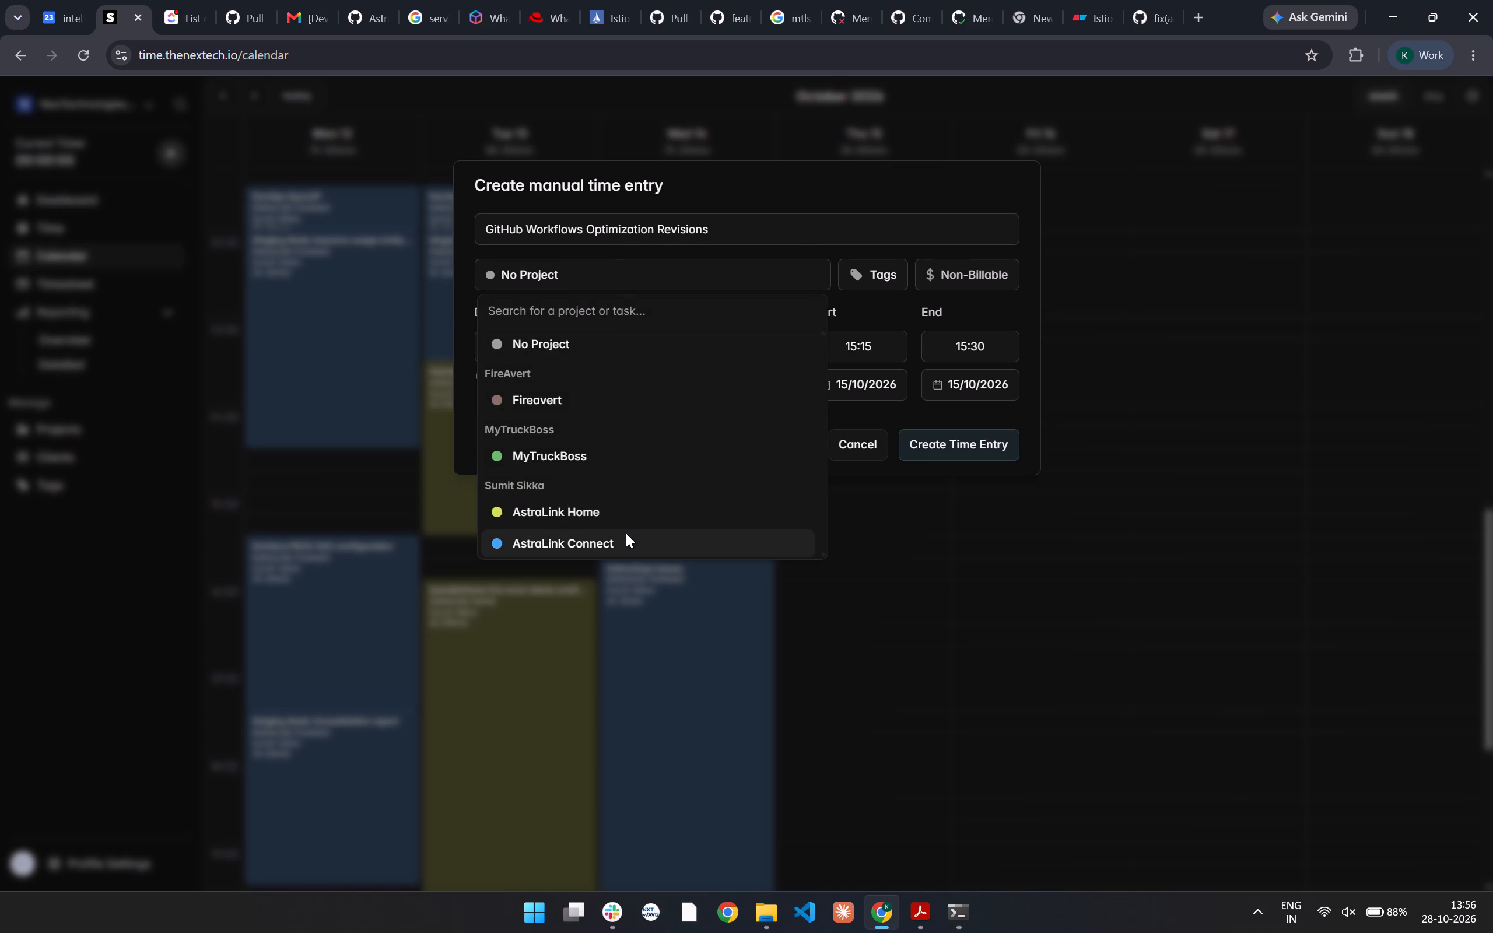
pyautogui.click(626, 533)
pyautogui.click(888, 355)
pyautogui.press('BackSpace')
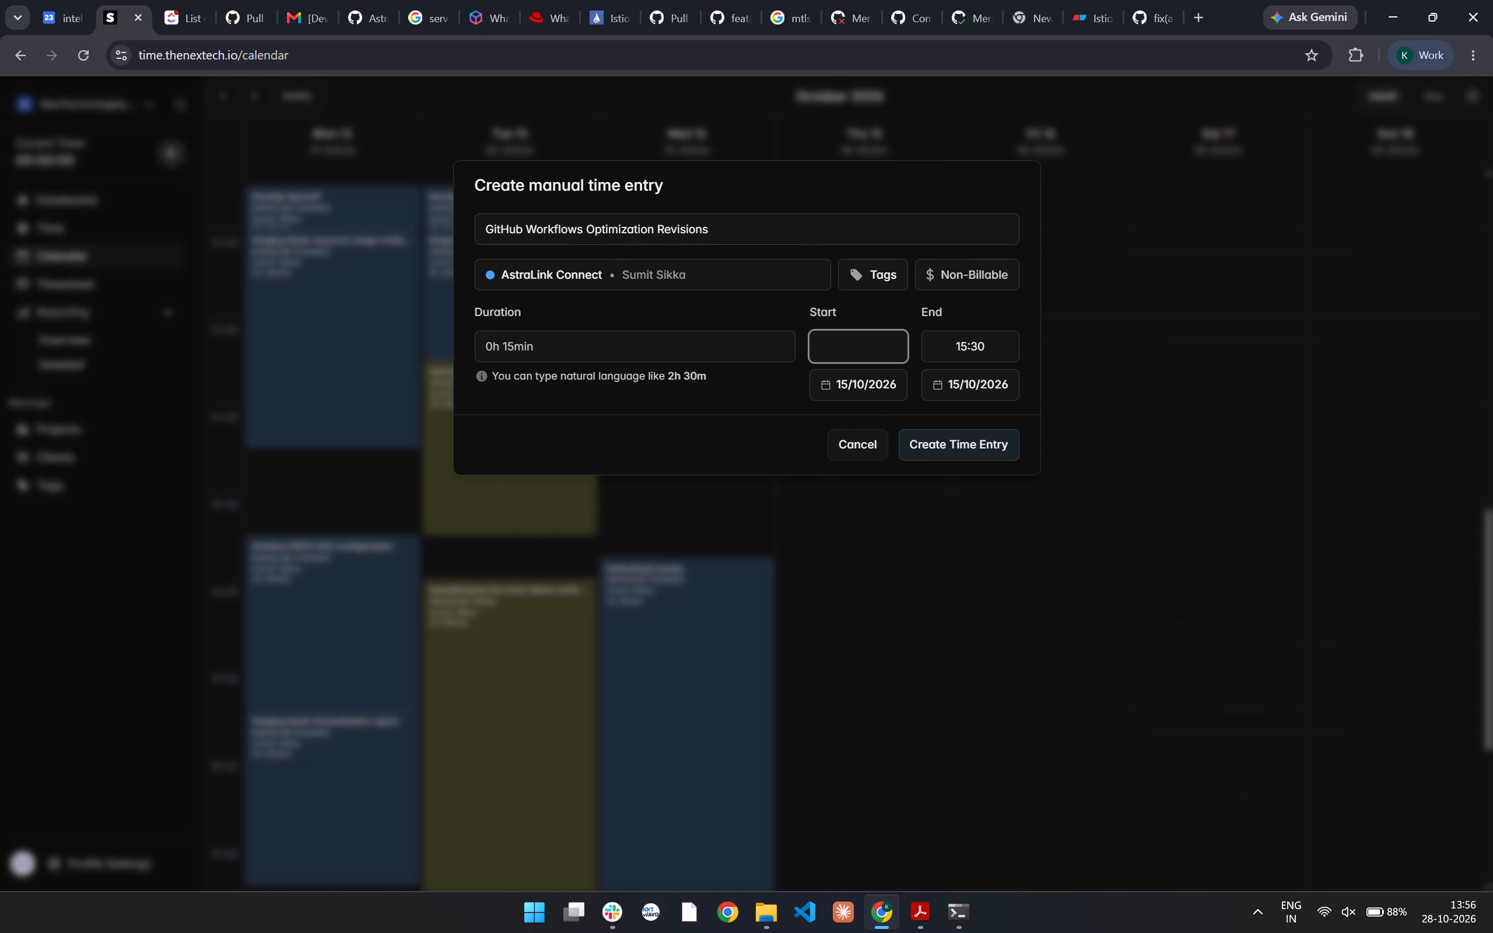
pyautogui.write('1530')
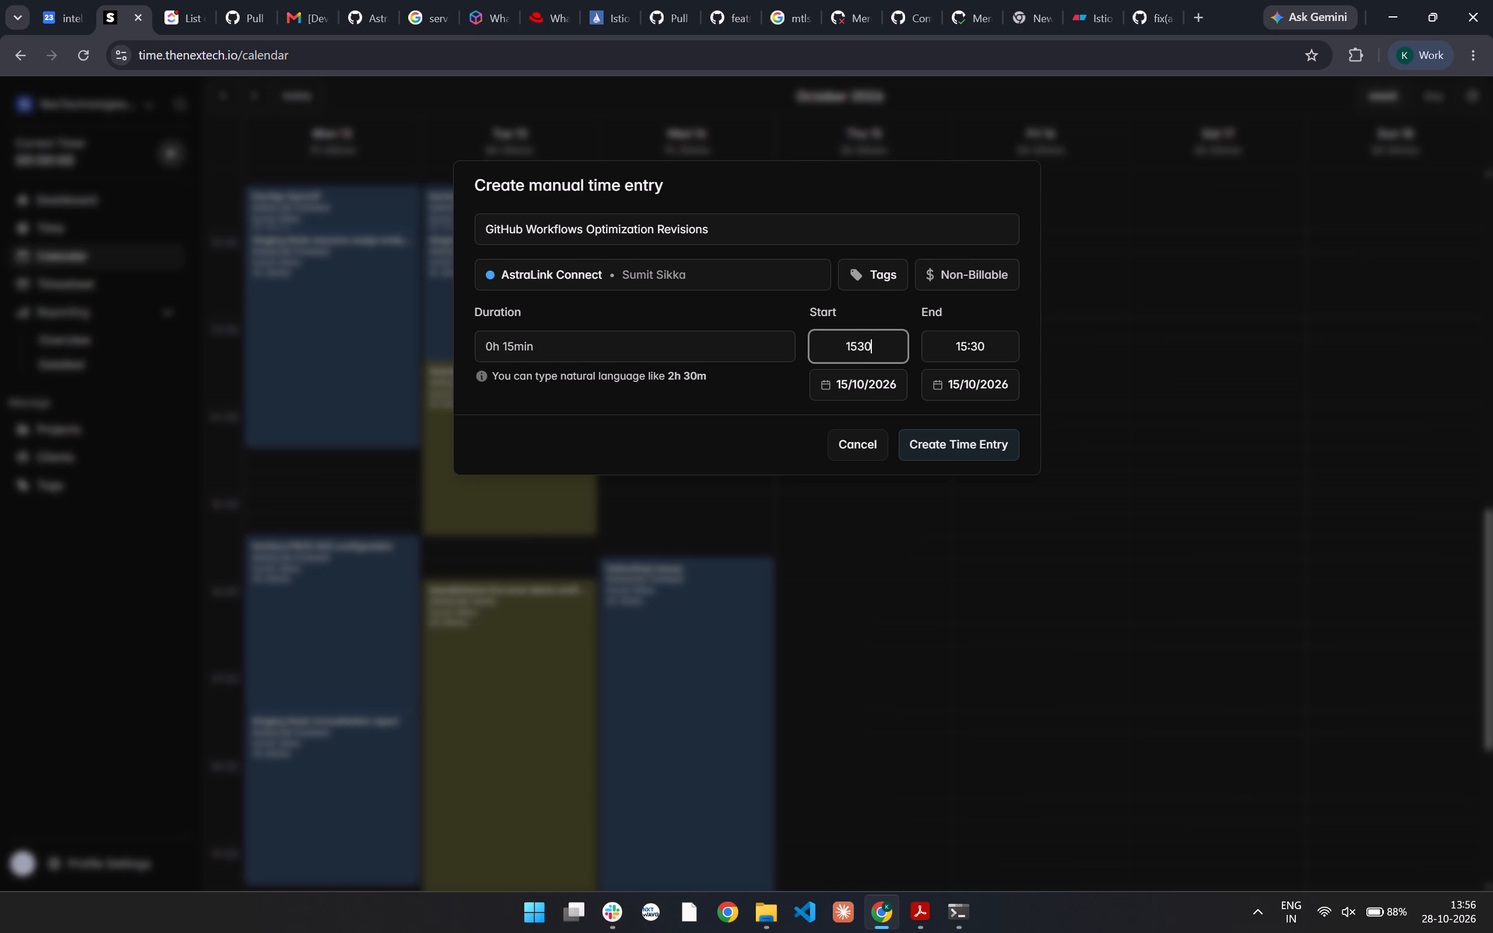
pyautogui.click(1014, 350)
pyautogui.press('BackSpace')
pyautogui.write('1930')
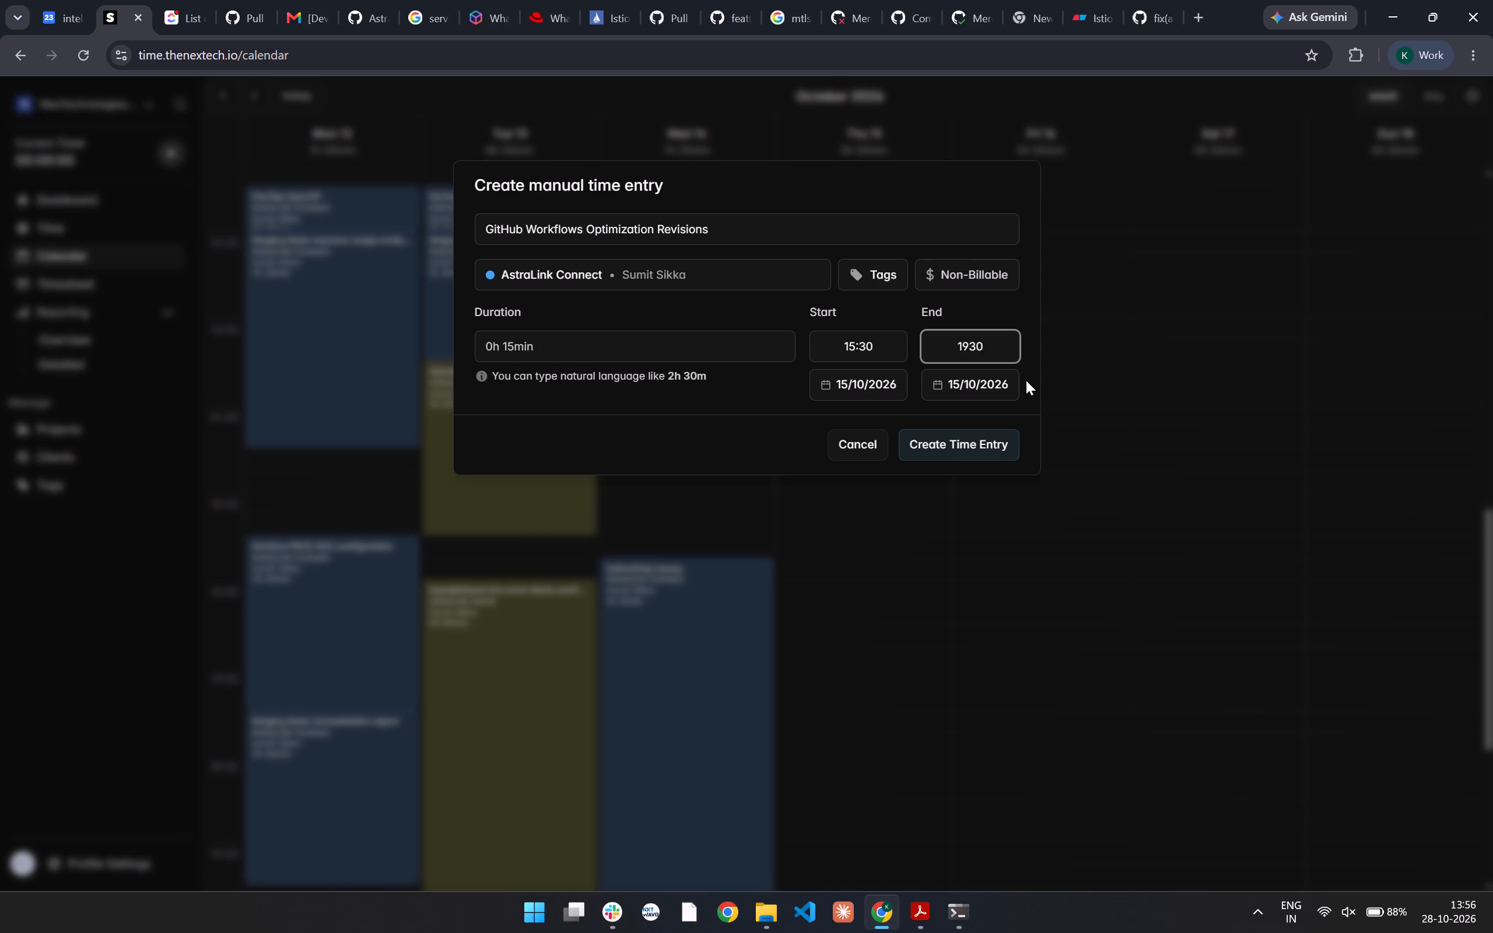
pyautogui.click(994, 442)
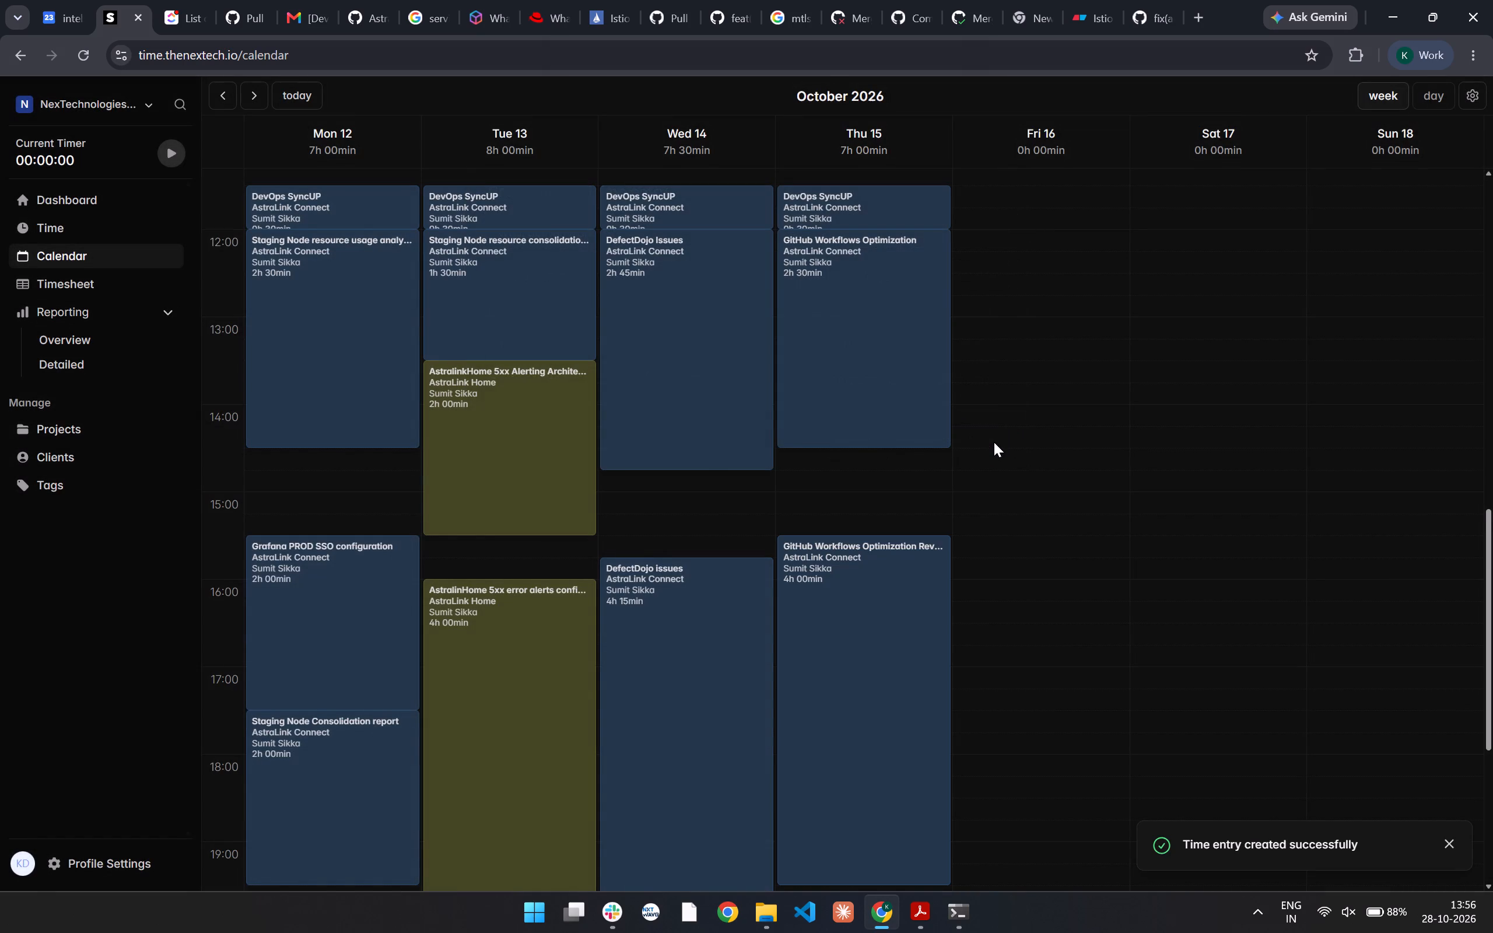
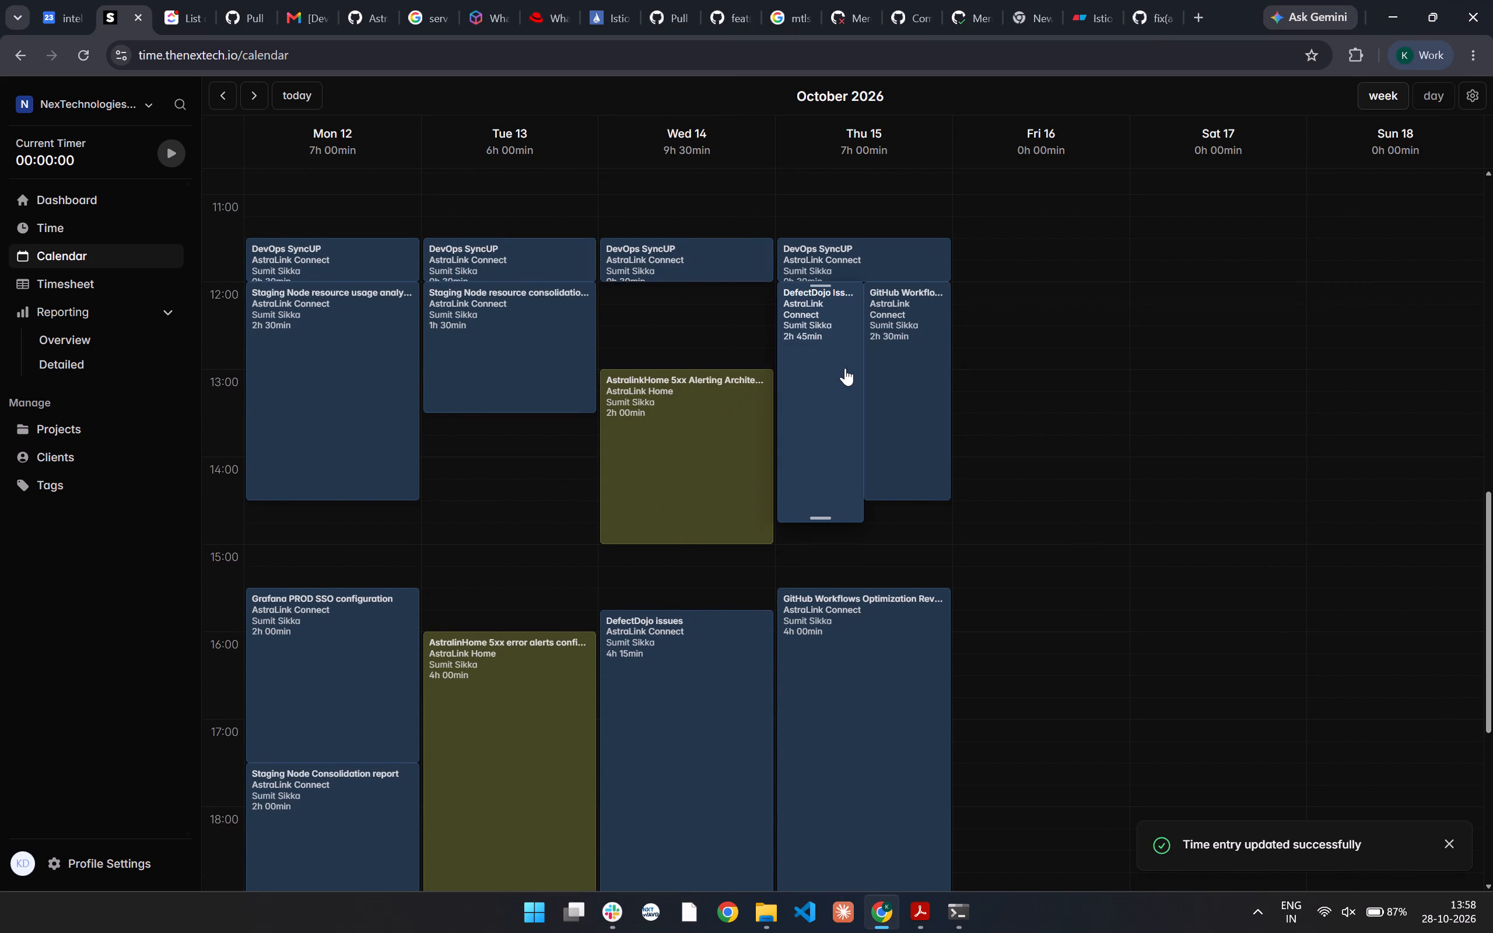
# Move the GitHub Workflows Optimization entry from Thursday 15 to Friday 16, starting at 12:00.
pyautogui.moveTo(896, 359); pyautogui.dragTo(998, 369)
# Move the AstralinHome 5xx error alerts entry from Tuesday 13 to Wednesday 14, starting at 15:45.
pyautogui.scroll(-1, 998, 369)
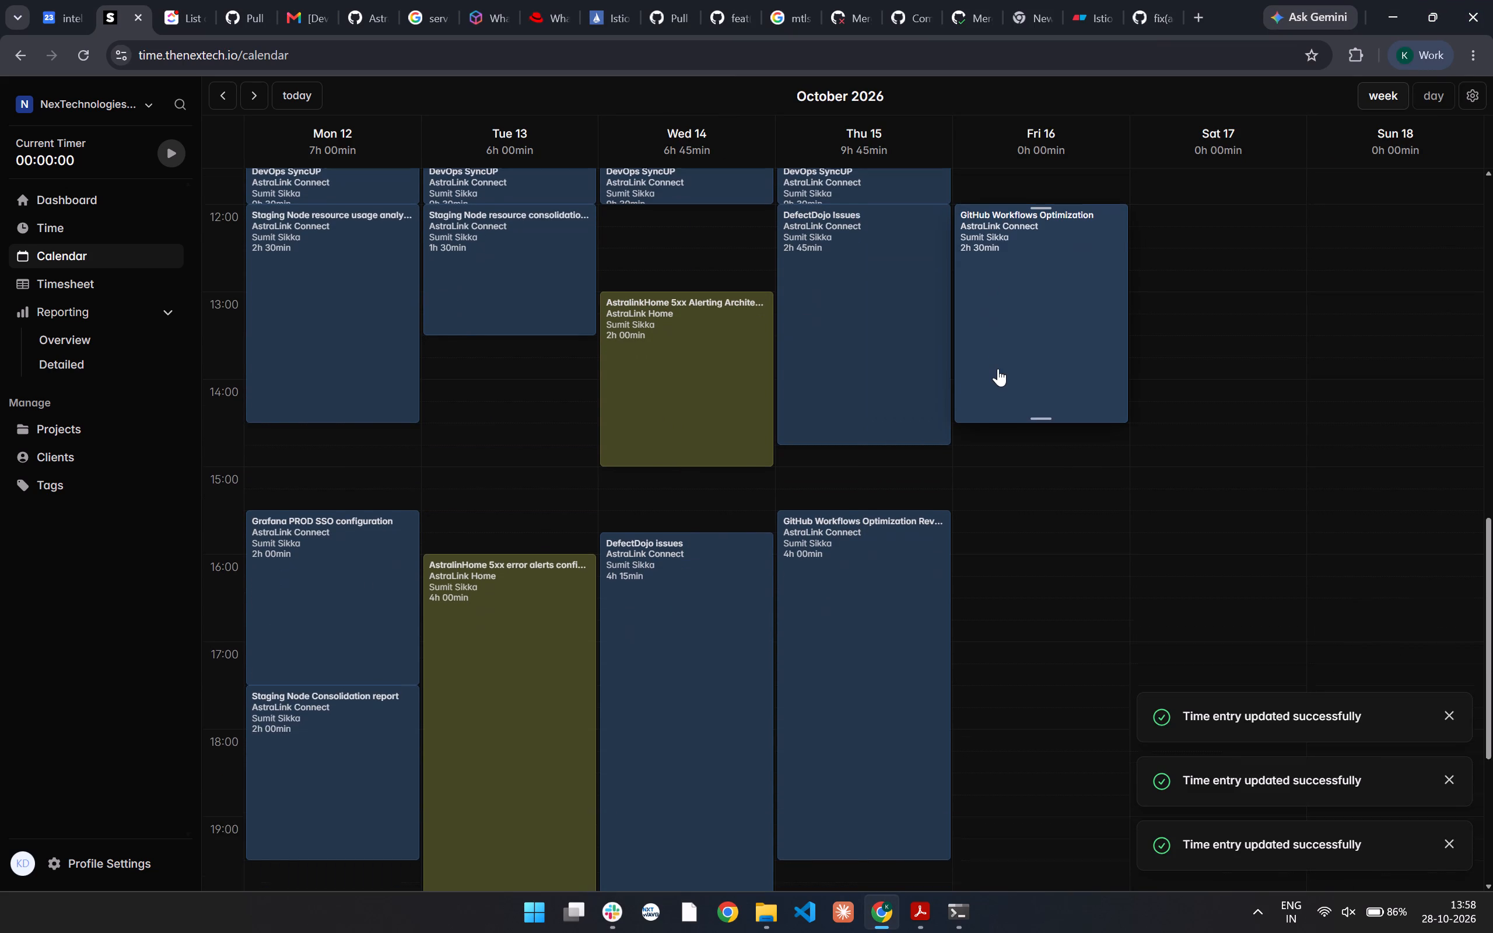
pyautogui.scroll(-1, 998, 369)
pyautogui.moveTo(518, 688); pyautogui.dragTo(641, 679)
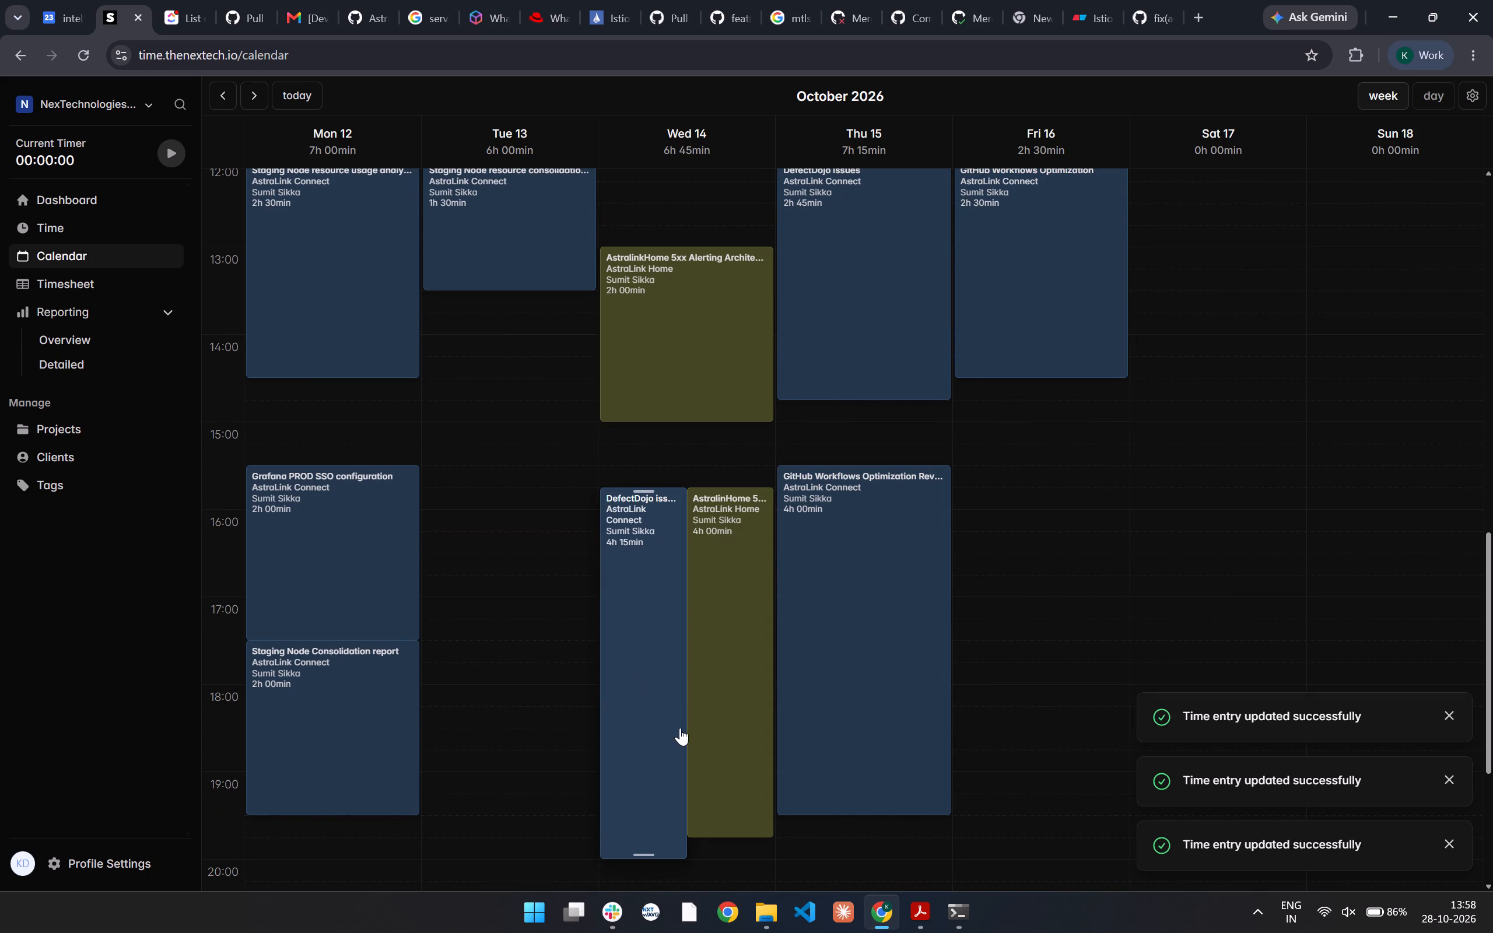
# Move the afternoon DefectDojo issues entry from Wednesday 14 to Thursday 15, starting at 15:15.
pyautogui.moveTo(650, 704); pyautogui.dragTo(847, 672)
# Move the GitHub Workflows Optimization Revisions entry from Thursday 15 to Friday 16, starting at 15:15.
pyautogui.moveTo(874, 640); pyautogui.dragTo(885, 639)
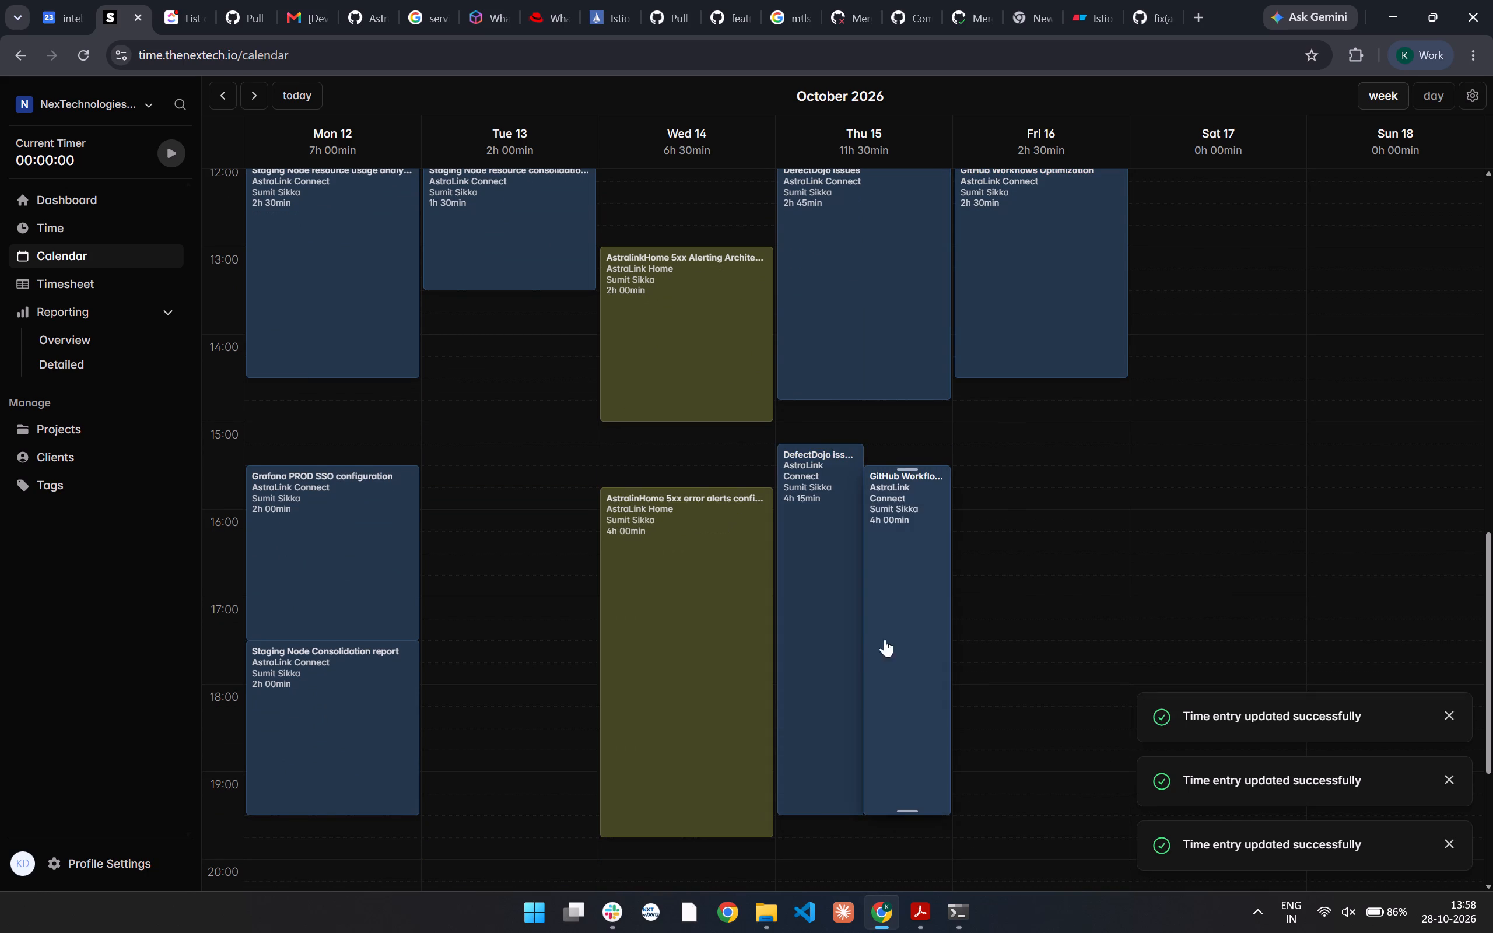
pyautogui.moveTo(885, 639); pyautogui.dragTo(990, 631)
# Extend the Staging Node resource consolidation entry on Tuesday 13 to 2h 30min, ending at 14:30.
pyautogui.scroll(2, 783, 650)
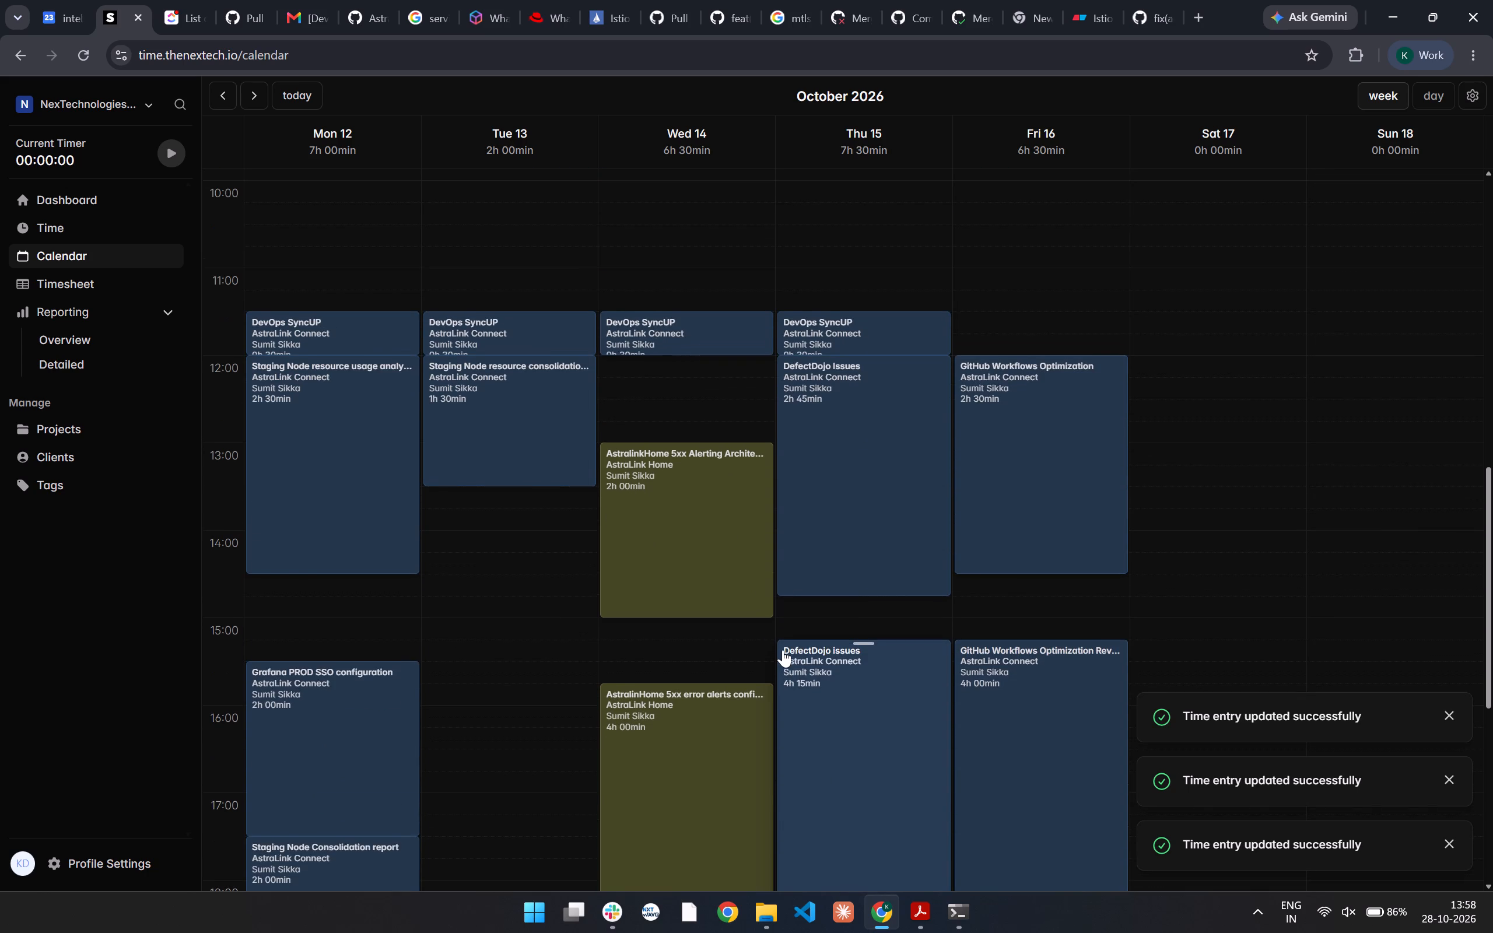
pyautogui.scroll(-2, 783, 650)
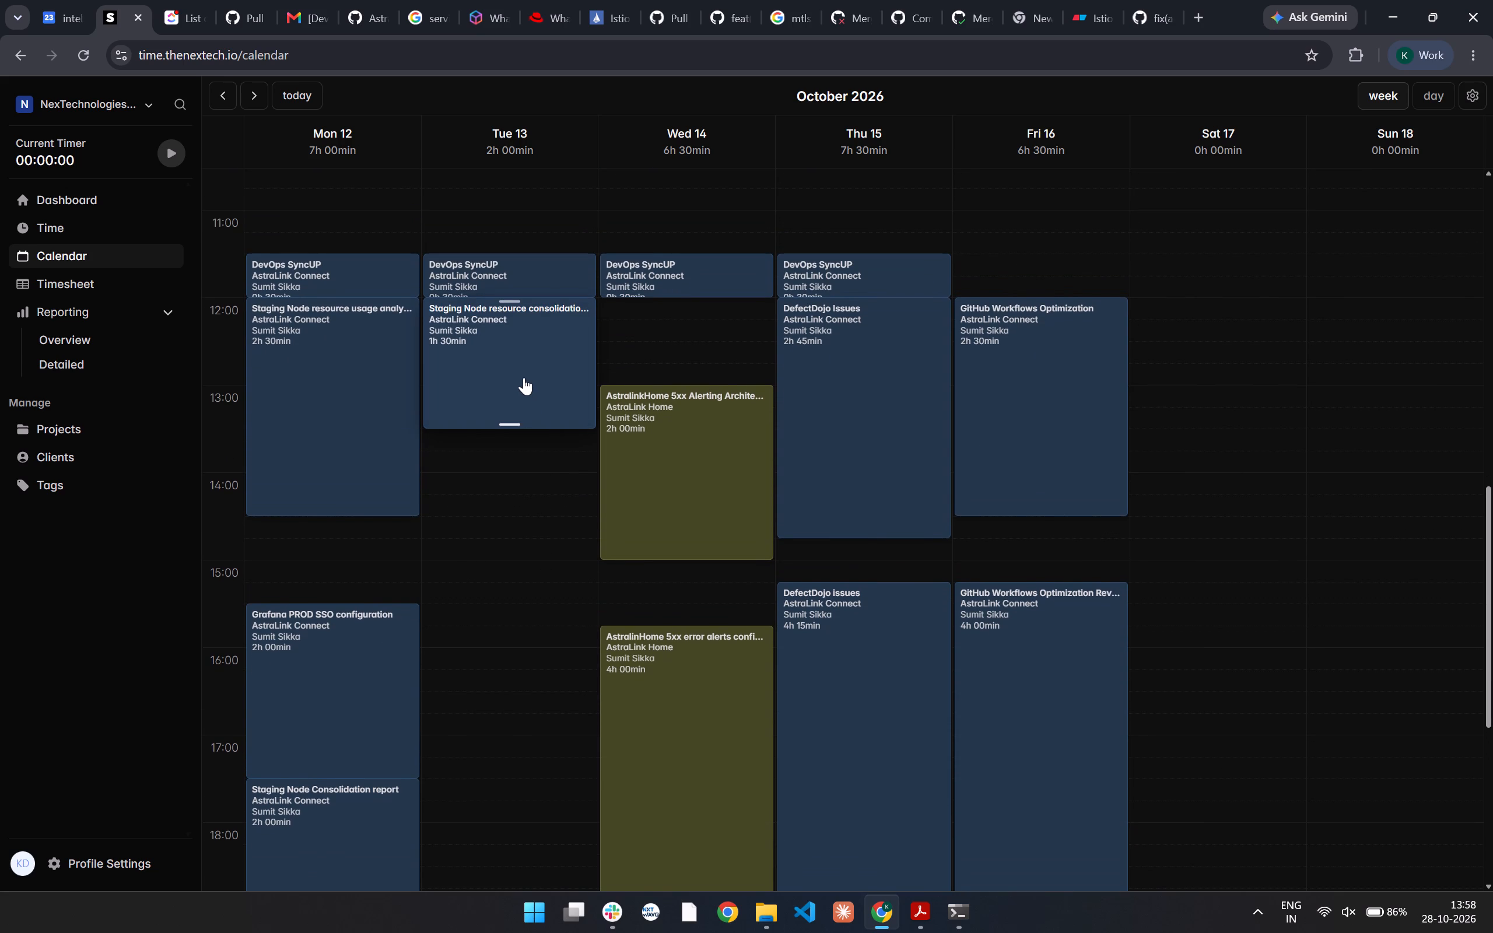
pyautogui.scroll(-2, 524, 377)
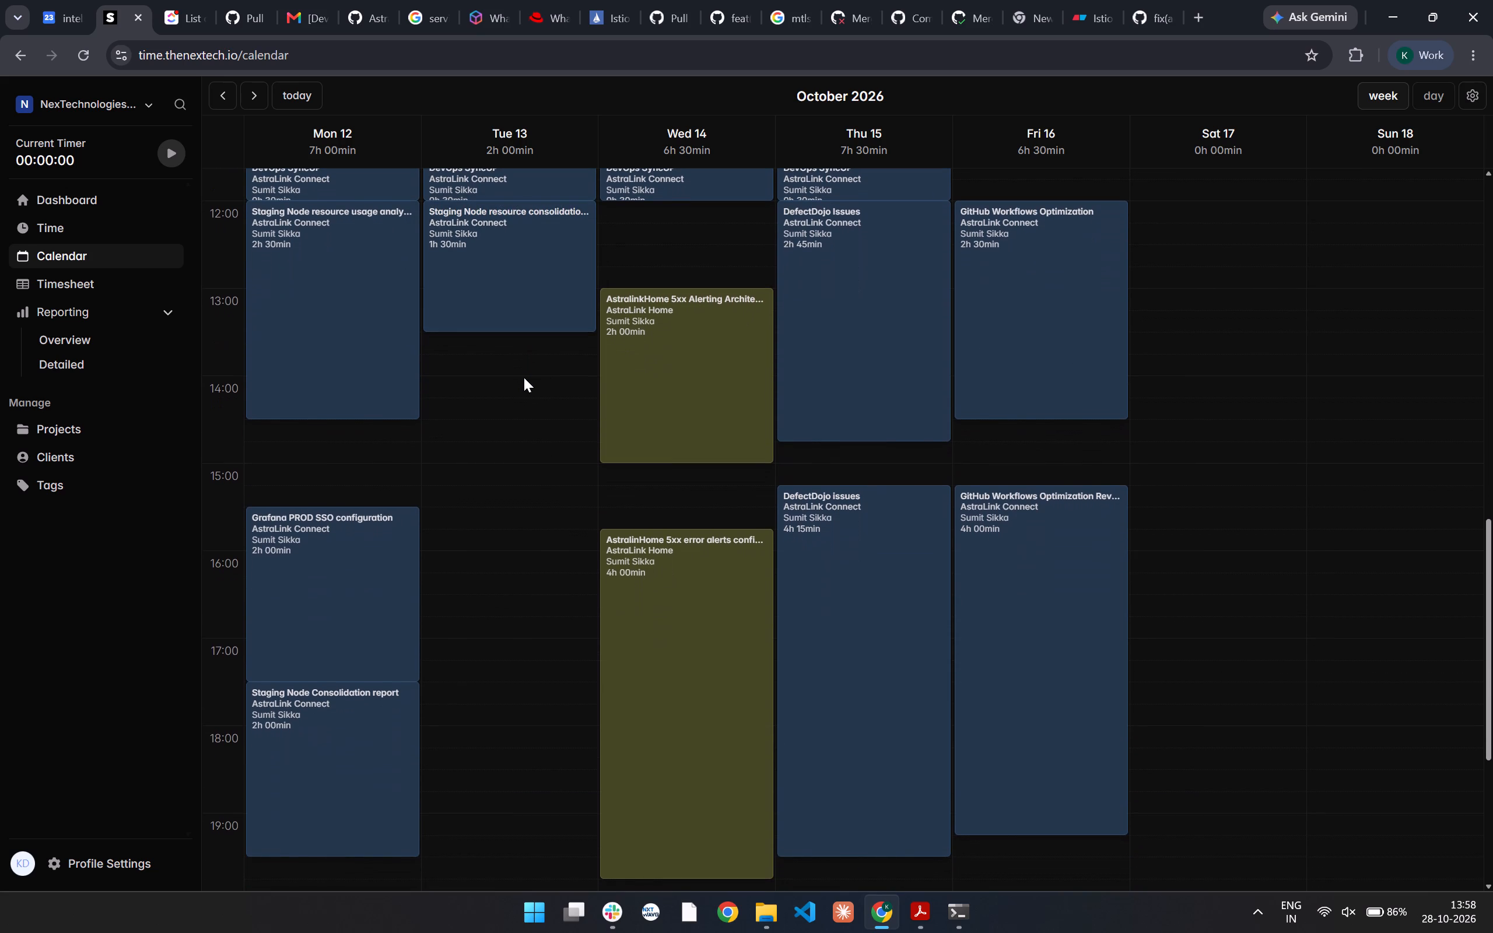
pyautogui.scroll(1, 558, 401)
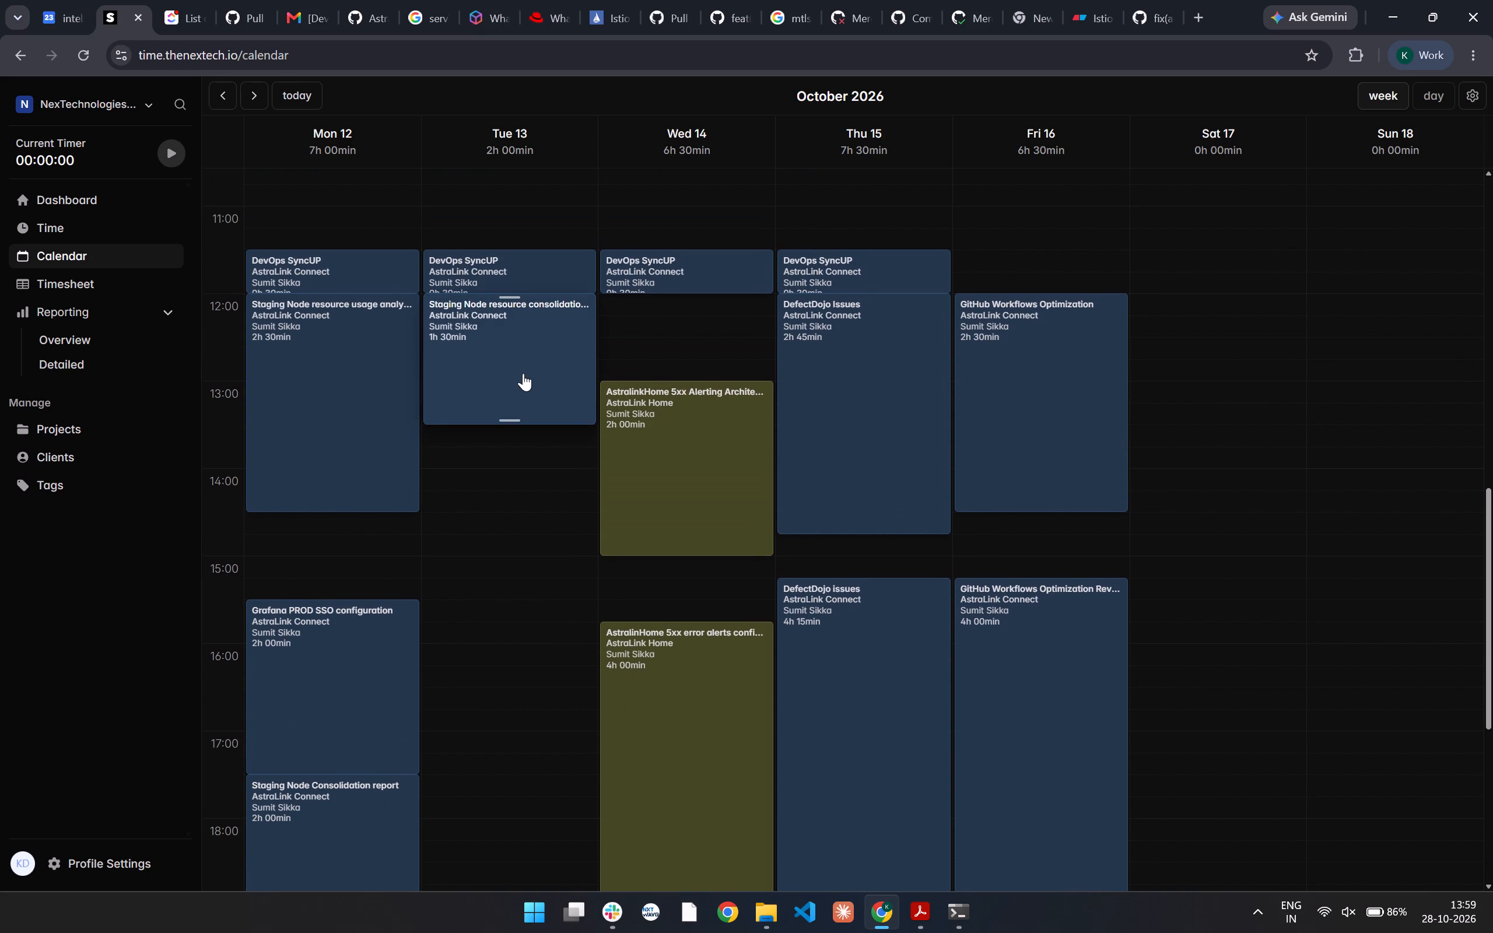
pyautogui.scroll(-2, 523, 373)
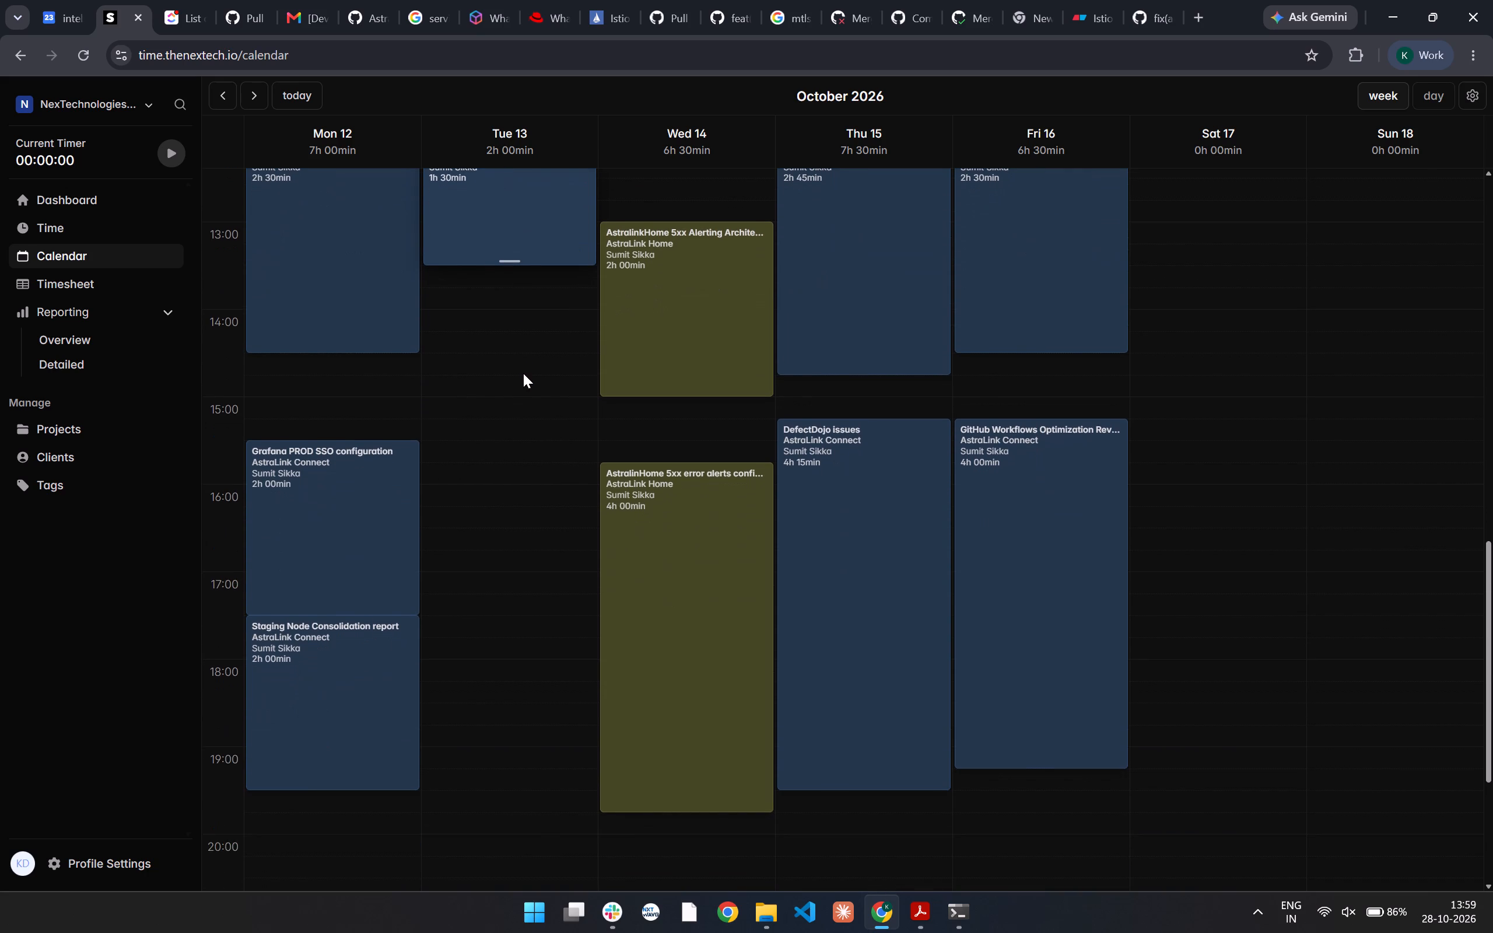
pyautogui.scroll(2, 523, 373)
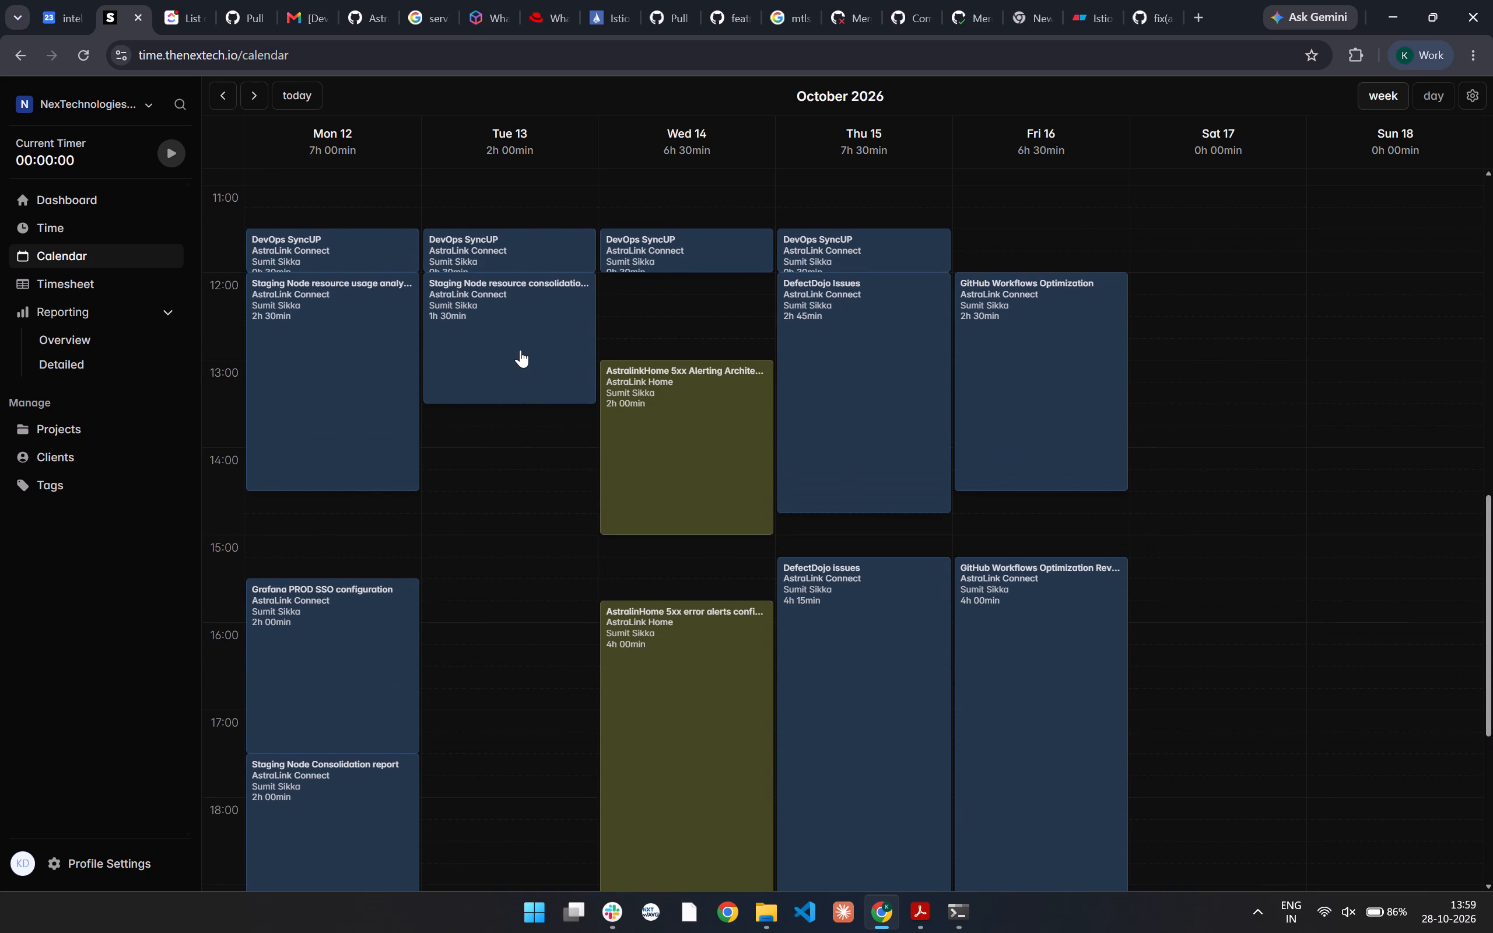
pyautogui.moveTo(511, 400); pyautogui.dragTo(506, 480)
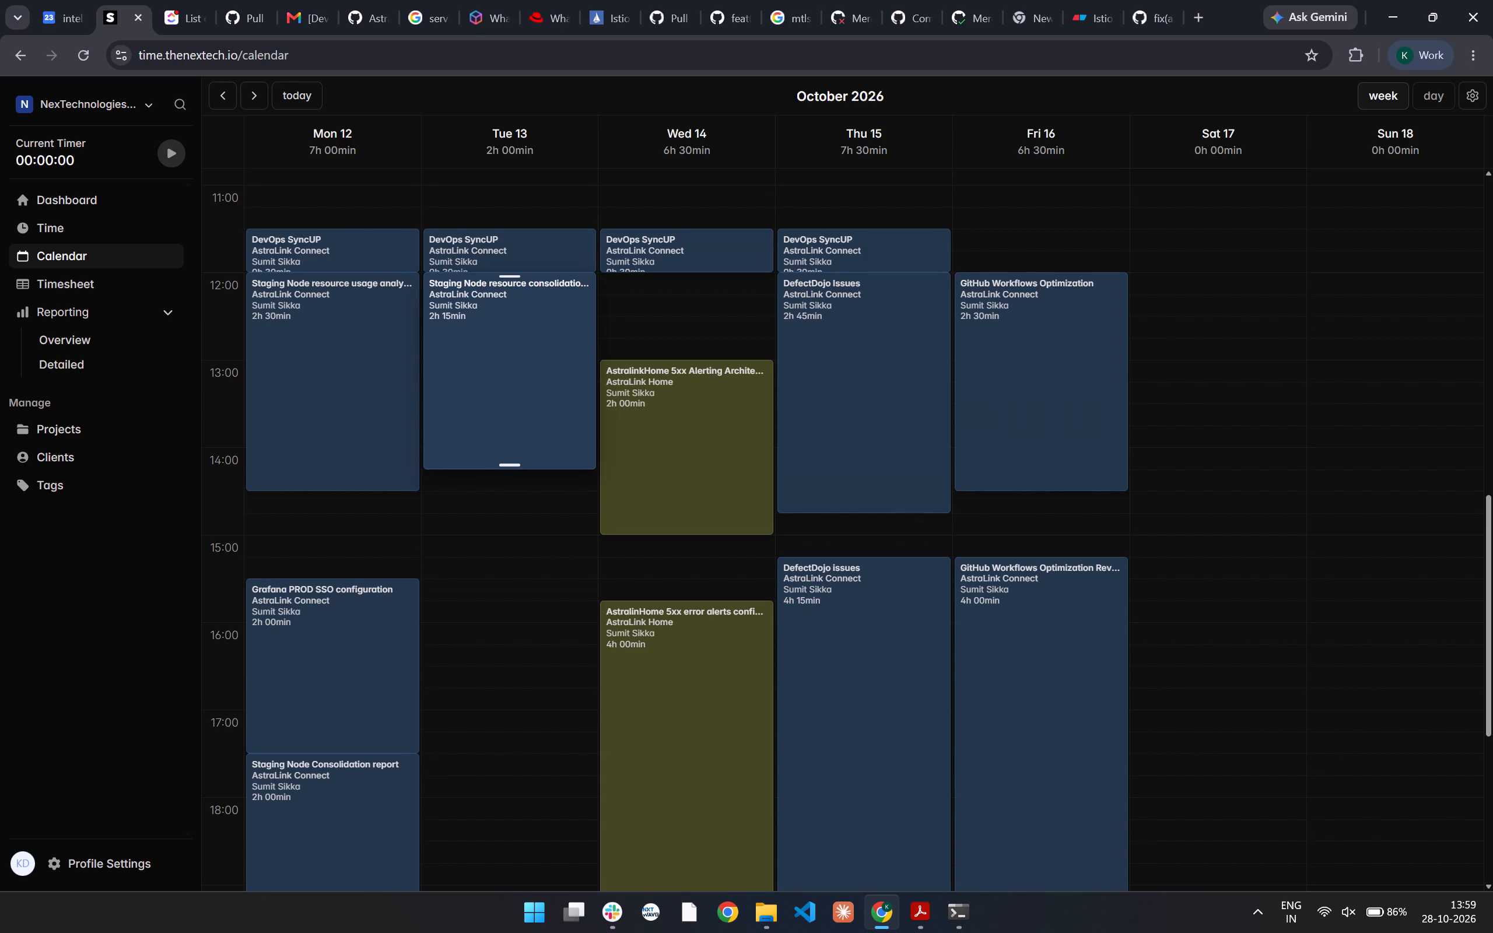
pyautogui.moveTo(506, 480); pyautogui.dragTo(505, 491)
# Move the Staging Node Consolidation report entry from Monday 12 to Tuesday 13, starting at 15:30.
pyautogui.scroll(1, 518, 584)
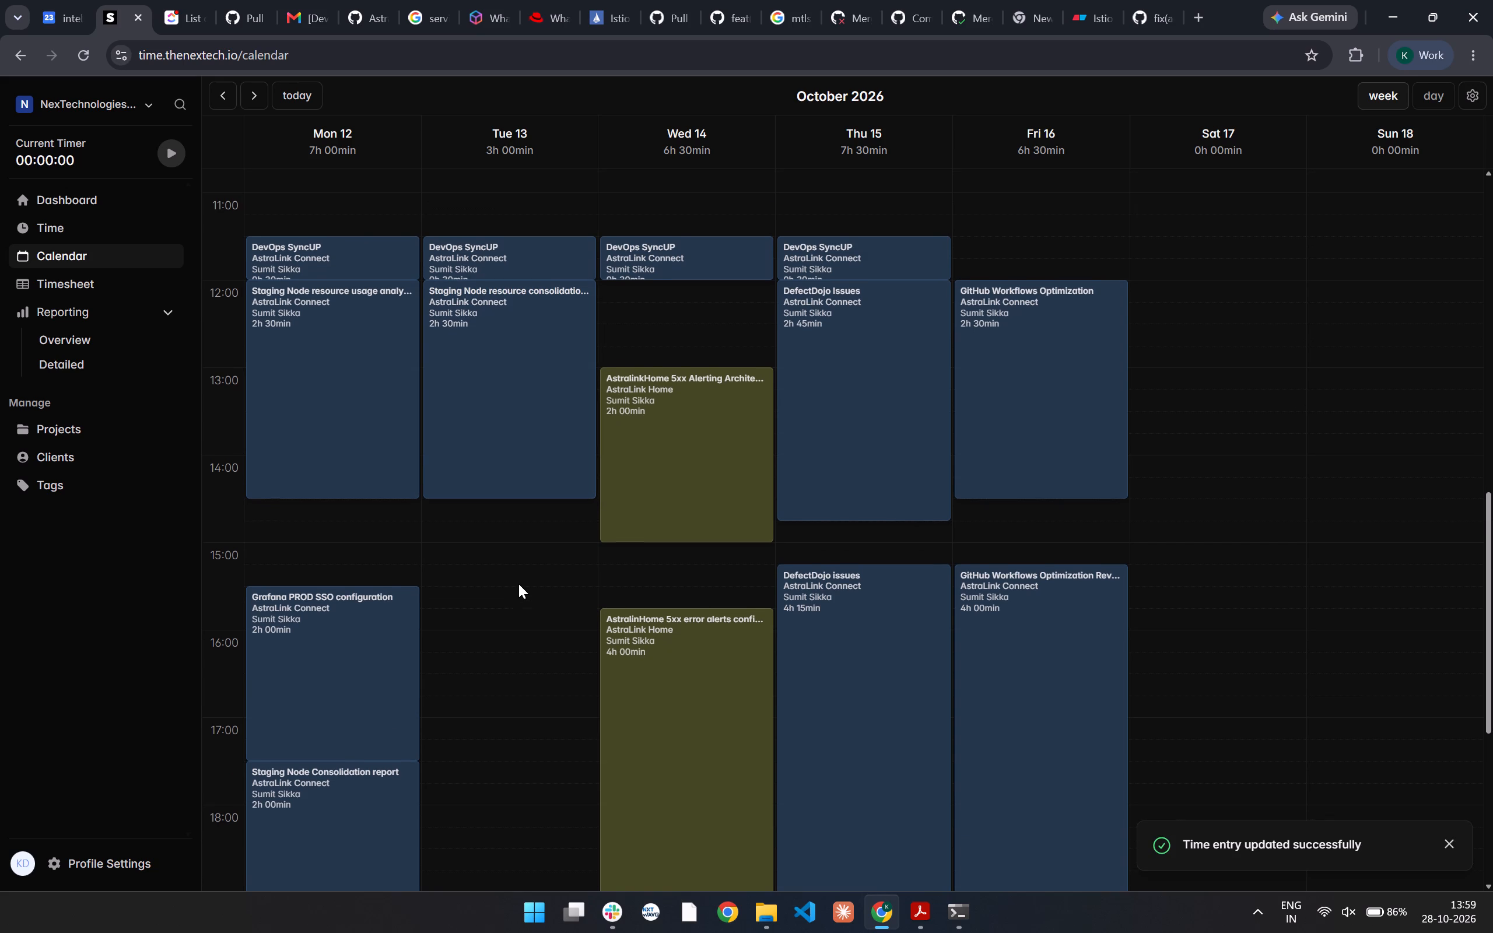
pyautogui.scroll(1, 518, 584)
pyautogui.scroll(-2, 518, 584)
pyautogui.scroll(2, 454, 584)
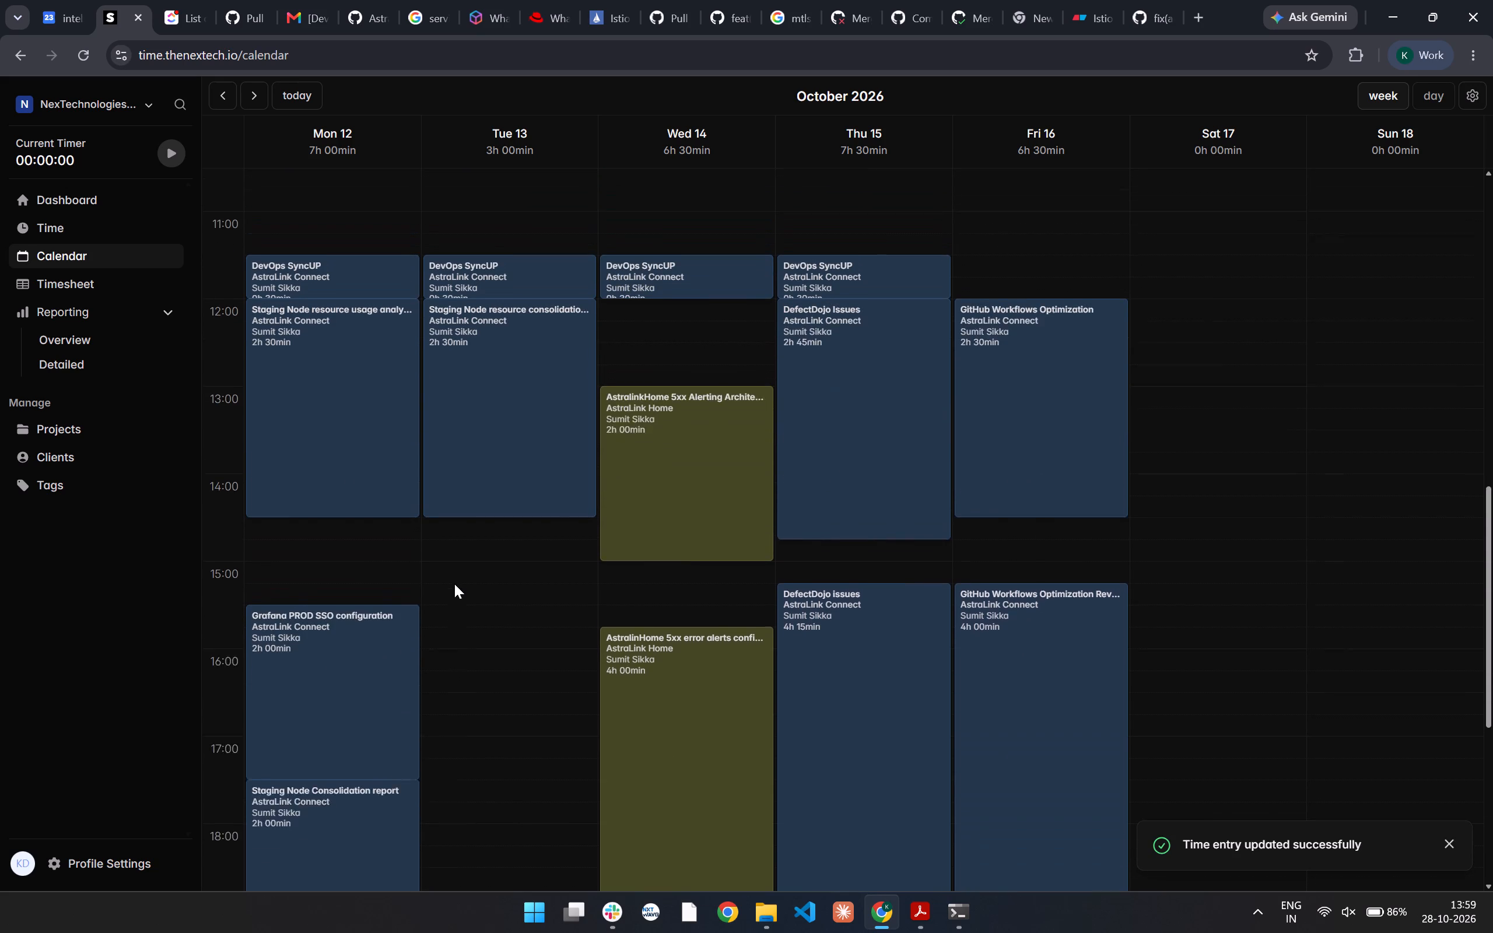
pyautogui.scroll(1, 454, 584)
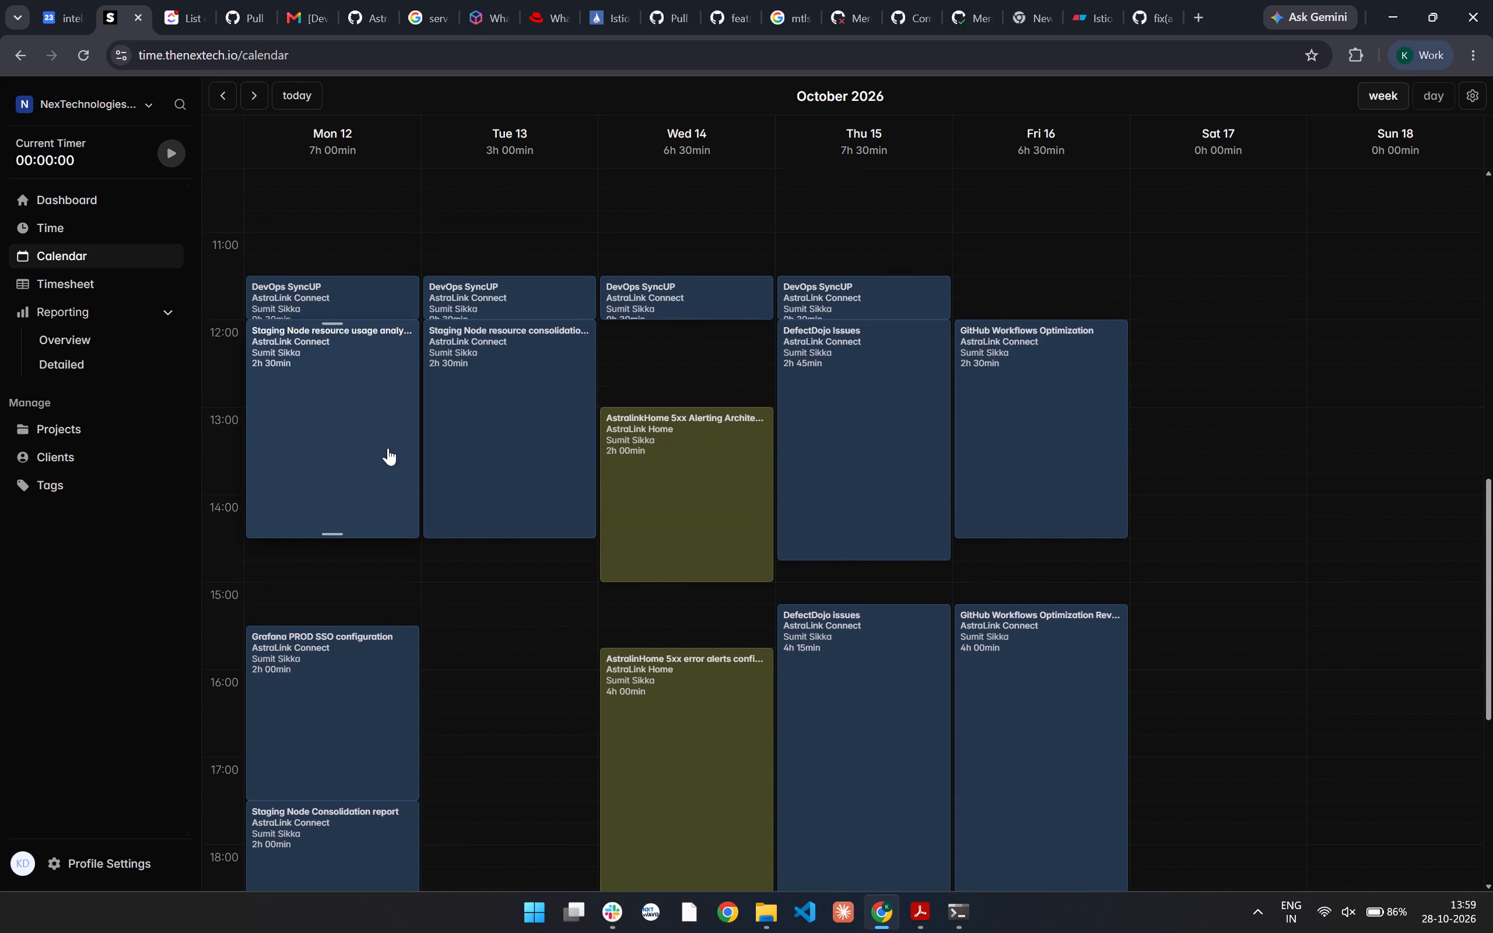
pyautogui.scroll(-1, 390, 605)
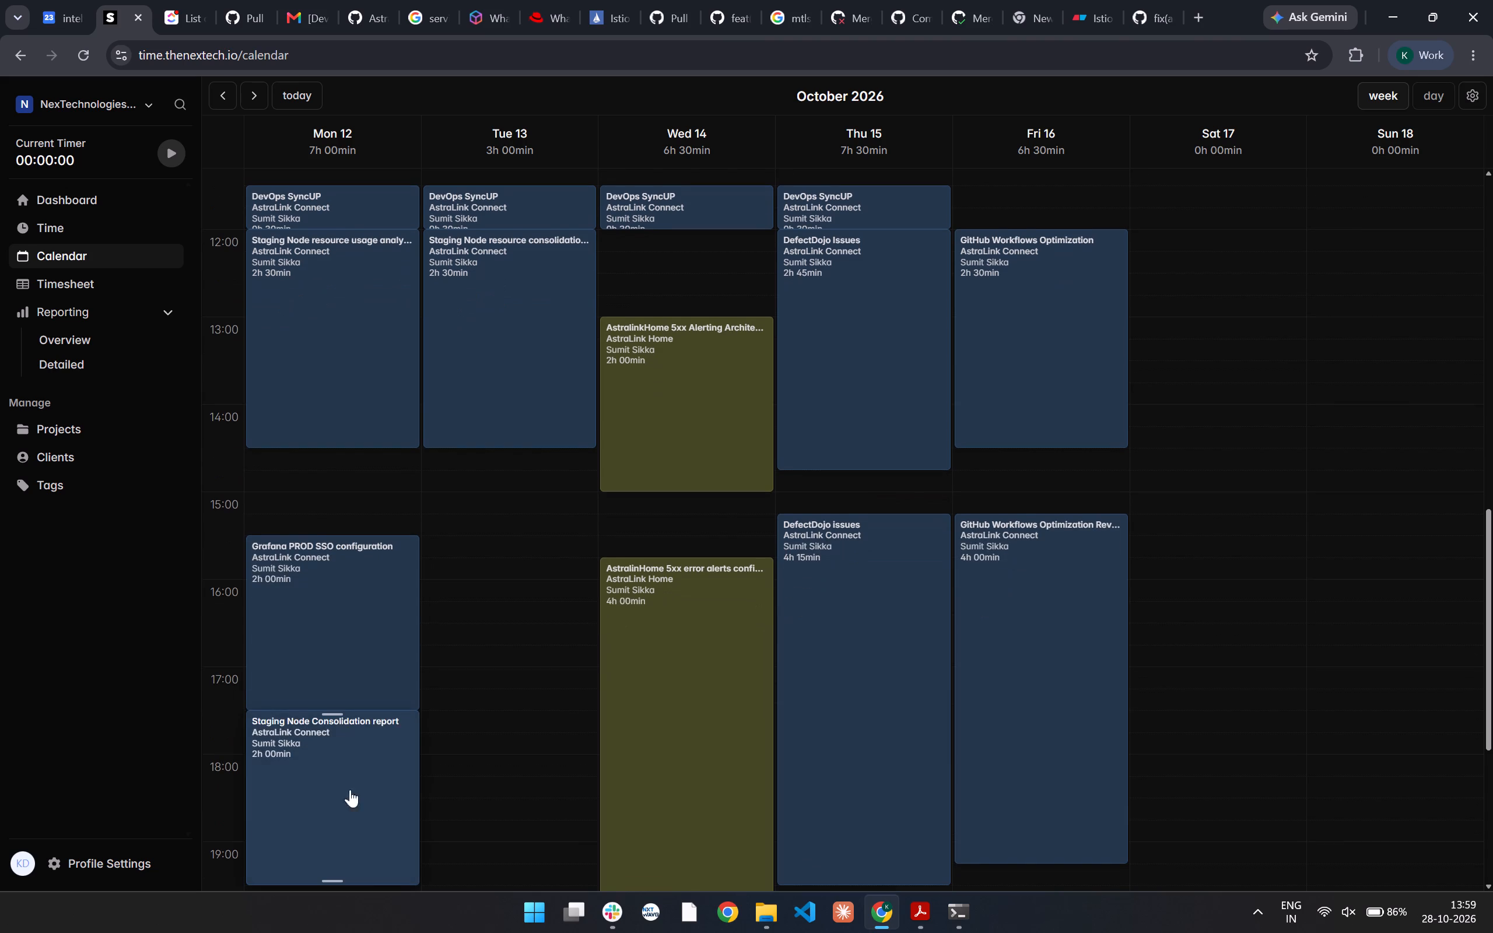
pyautogui.moveTo(348, 815); pyautogui.dragTo(493, 648)
# Extend the Staging Node Consolidation report entry on Tuesday 13 to 4h 30min, ending at 20:00.
pyautogui.scroll(-2, 502, 718)
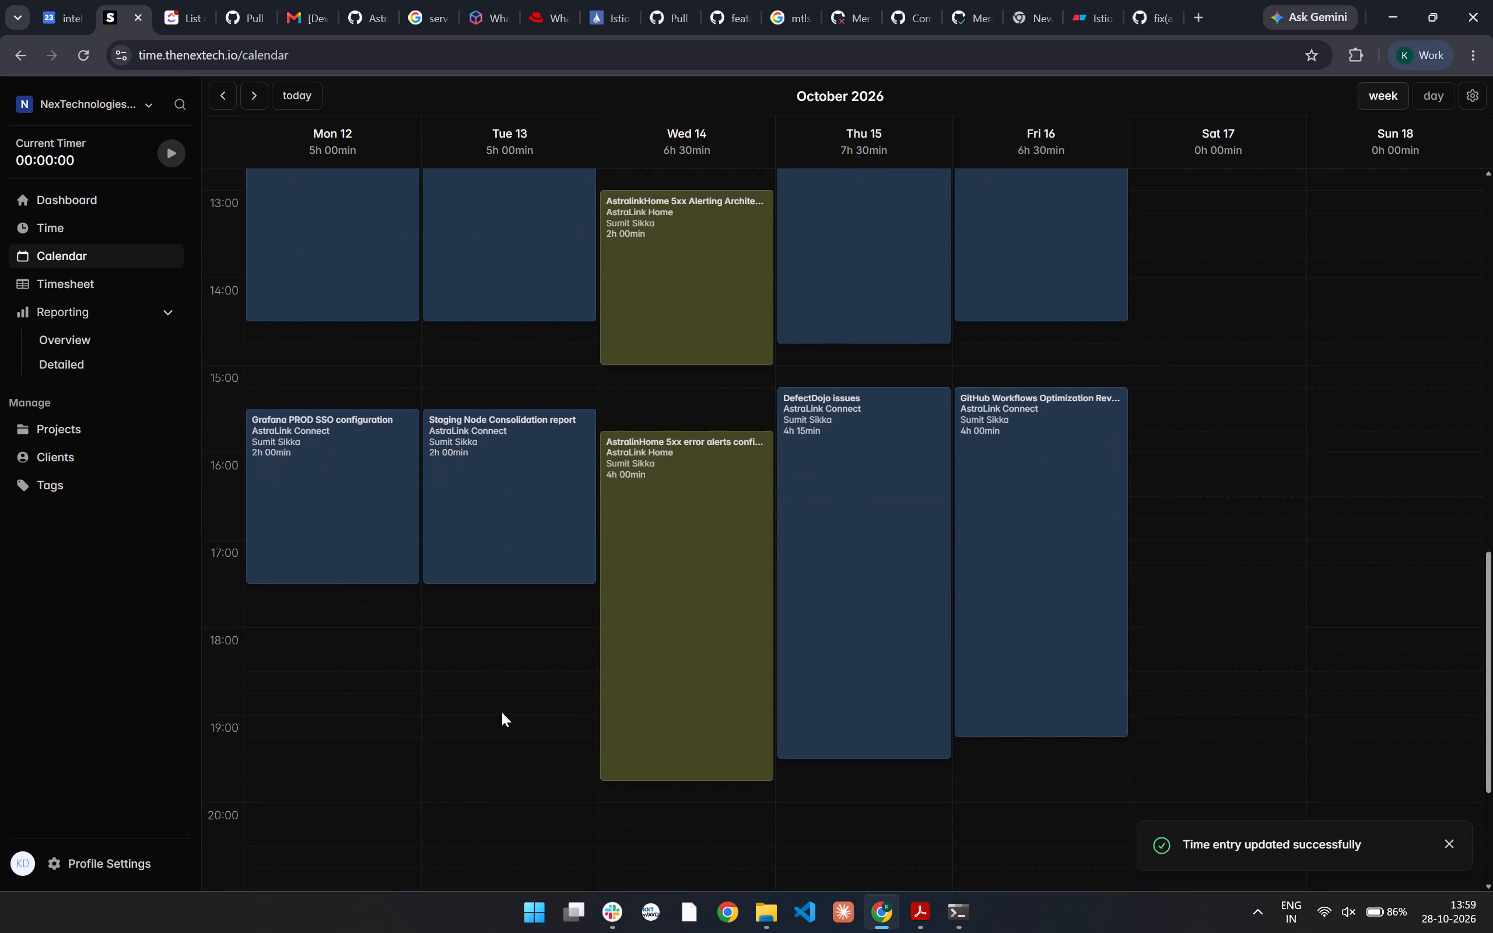
pyautogui.moveTo(505, 581); pyautogui.dragTo(534, 746)
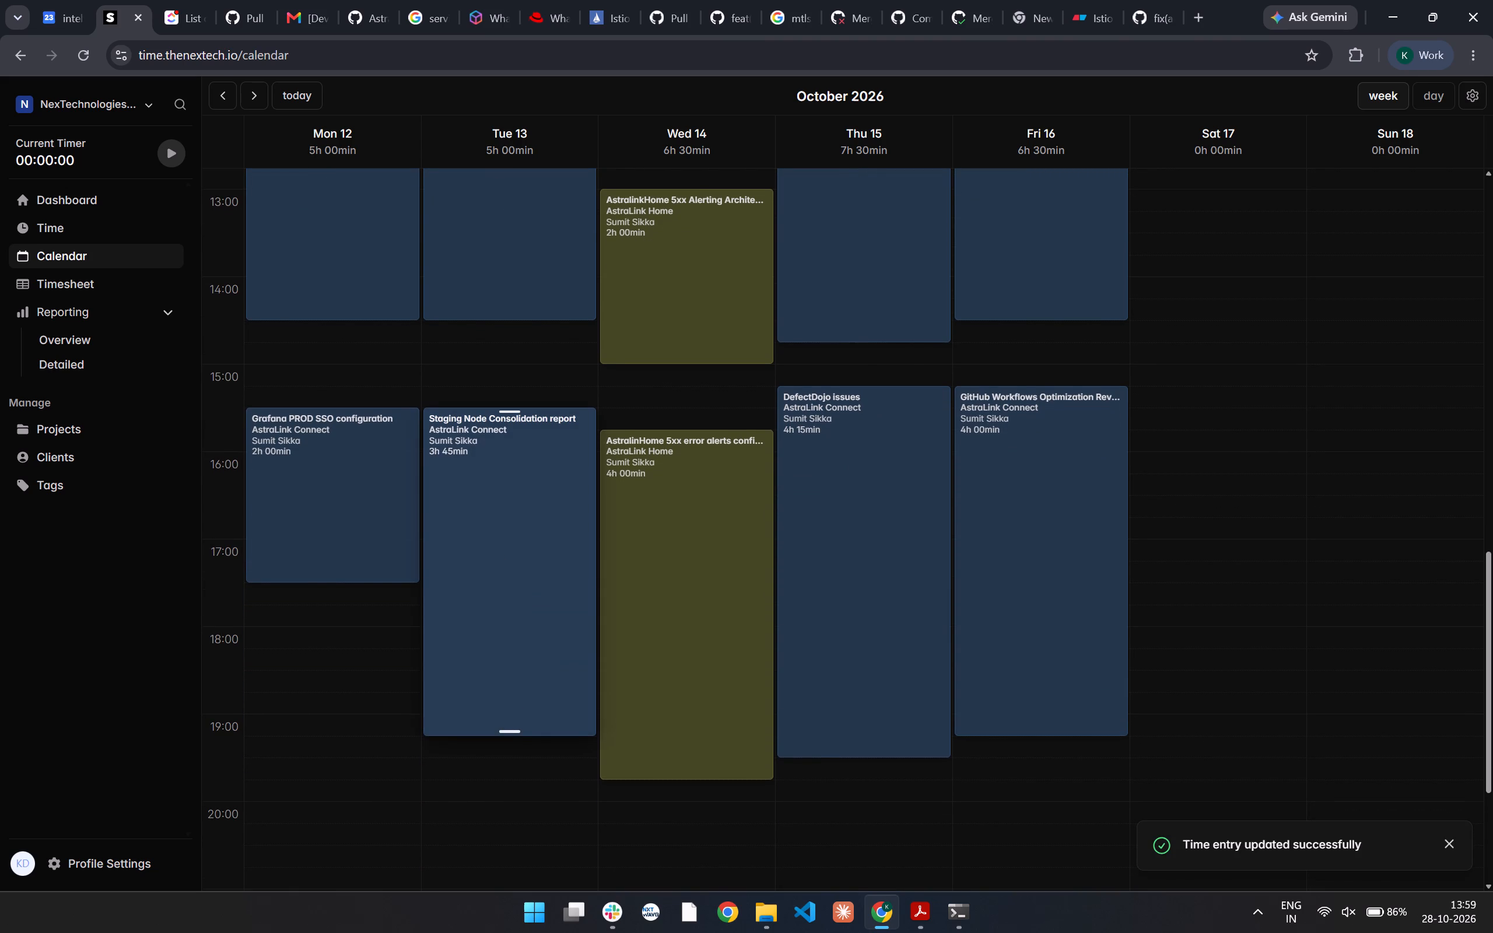
pyautogui.moveTo(534, 746); pyautogui.dragTo(548, 799)
# Move the Grafana PROD SSO configuration entry on Monday 12 to start at 18:00.
pyautogui.scroll(2, 382, 588)
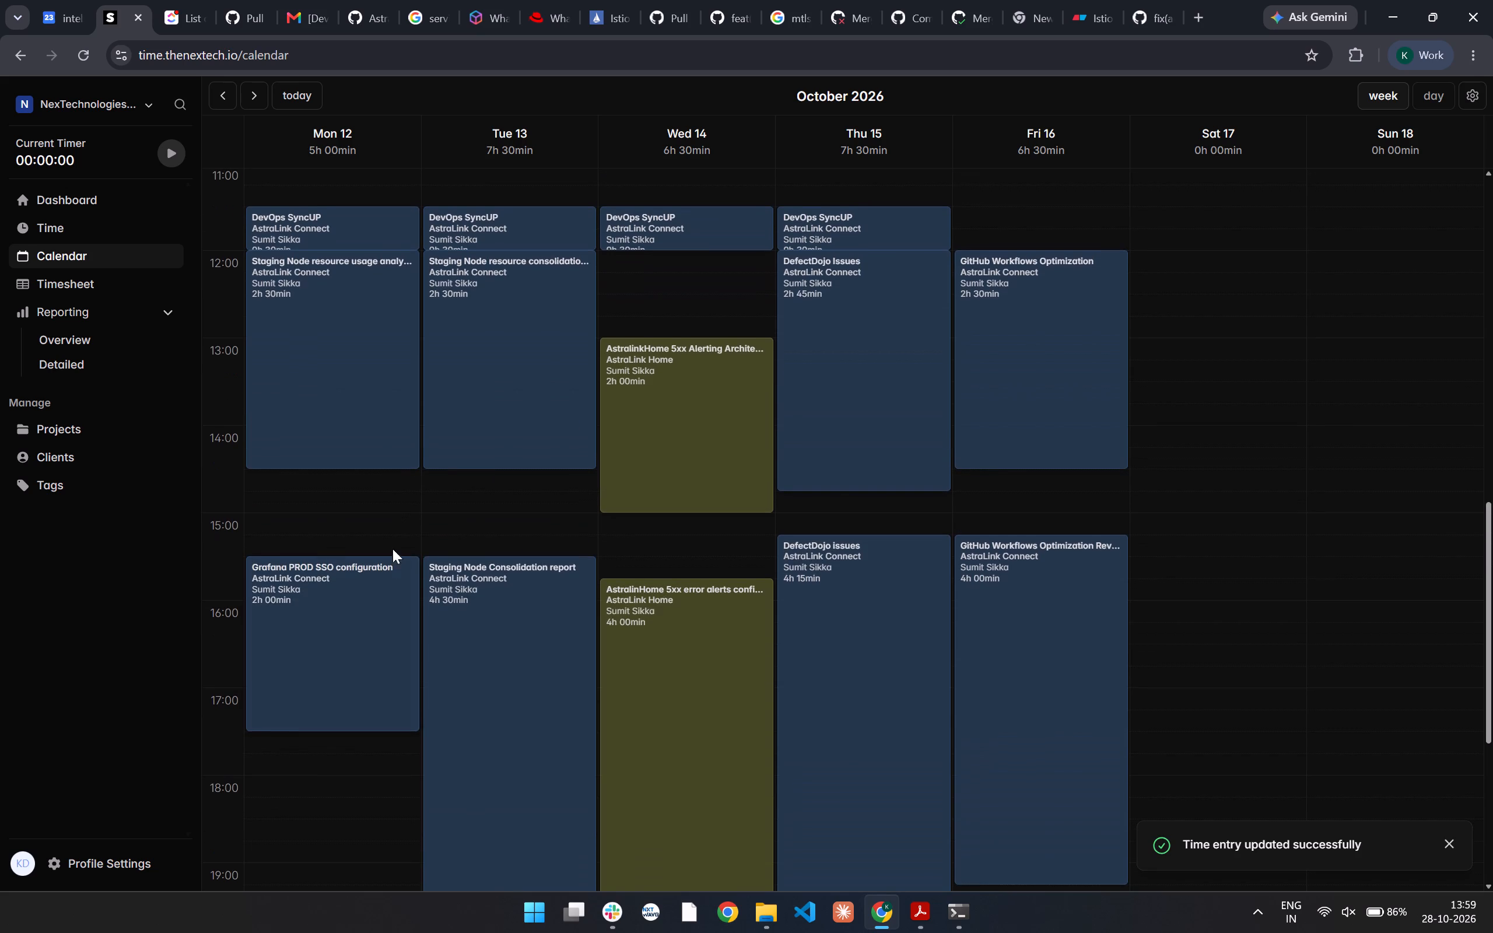
pyautogui.click(377, 608)
pyautogui.click(371, 478)
pyautogui.scroll(-3, 377, 608)
pyautogui.moveTo(348, 422); pyautogui.dragTo(353, 562)
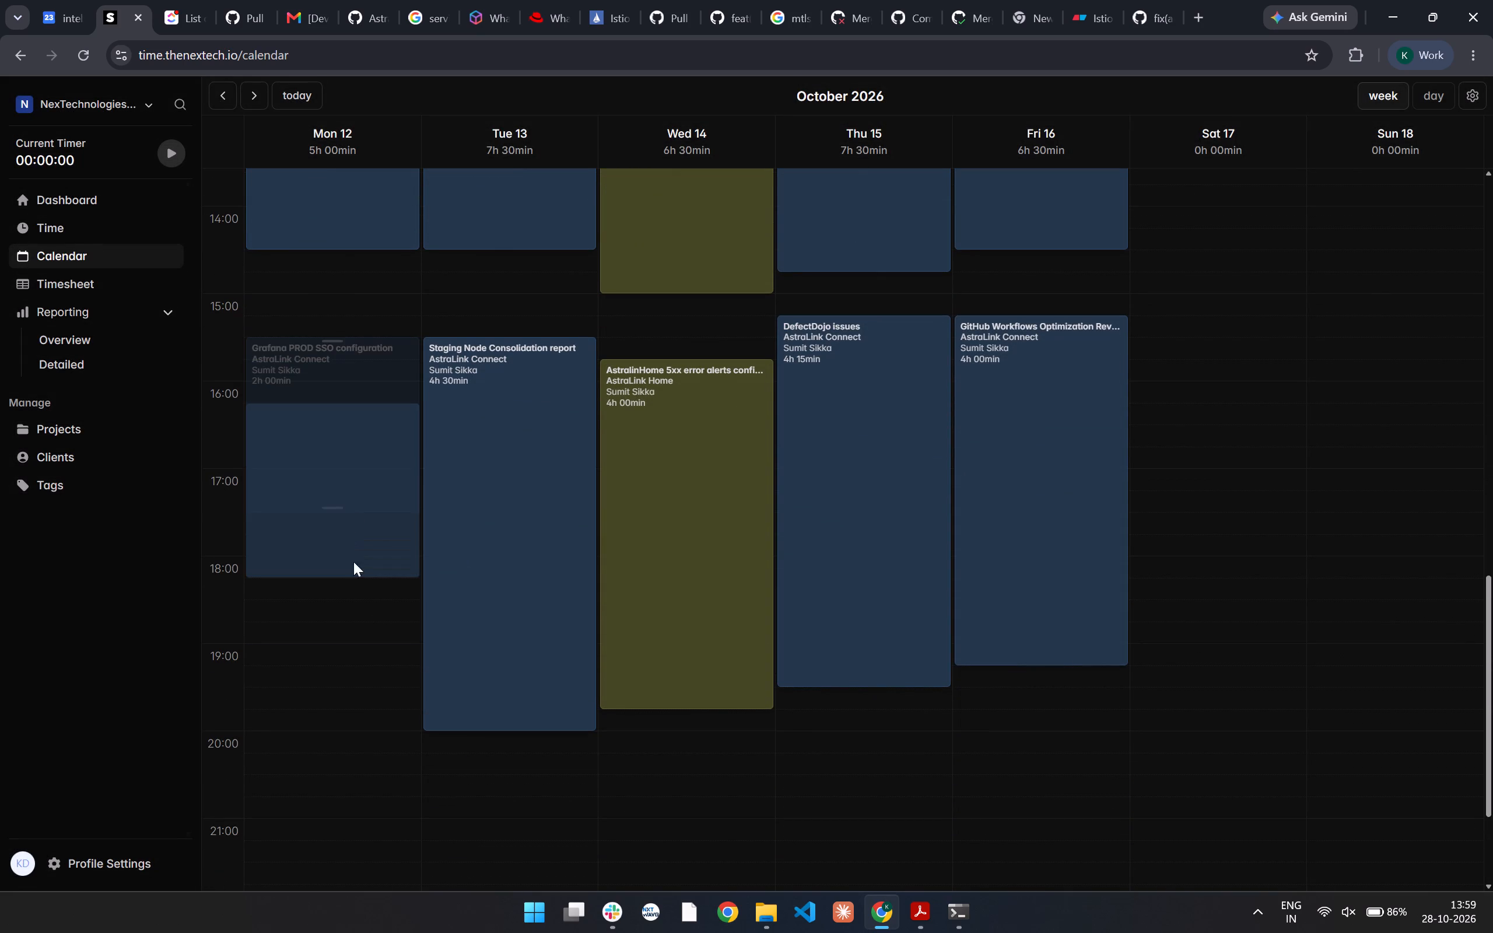
pyautogui.moveTo(353, 562); pyautogui.dragTo(355, 662)
# Extend the Staging Node resource usage entry on Monday 12 to 5h 00min, ending at 17:00.
pyautogui.scroll(2, 355, 503)
pyautogui.click(321, 325)
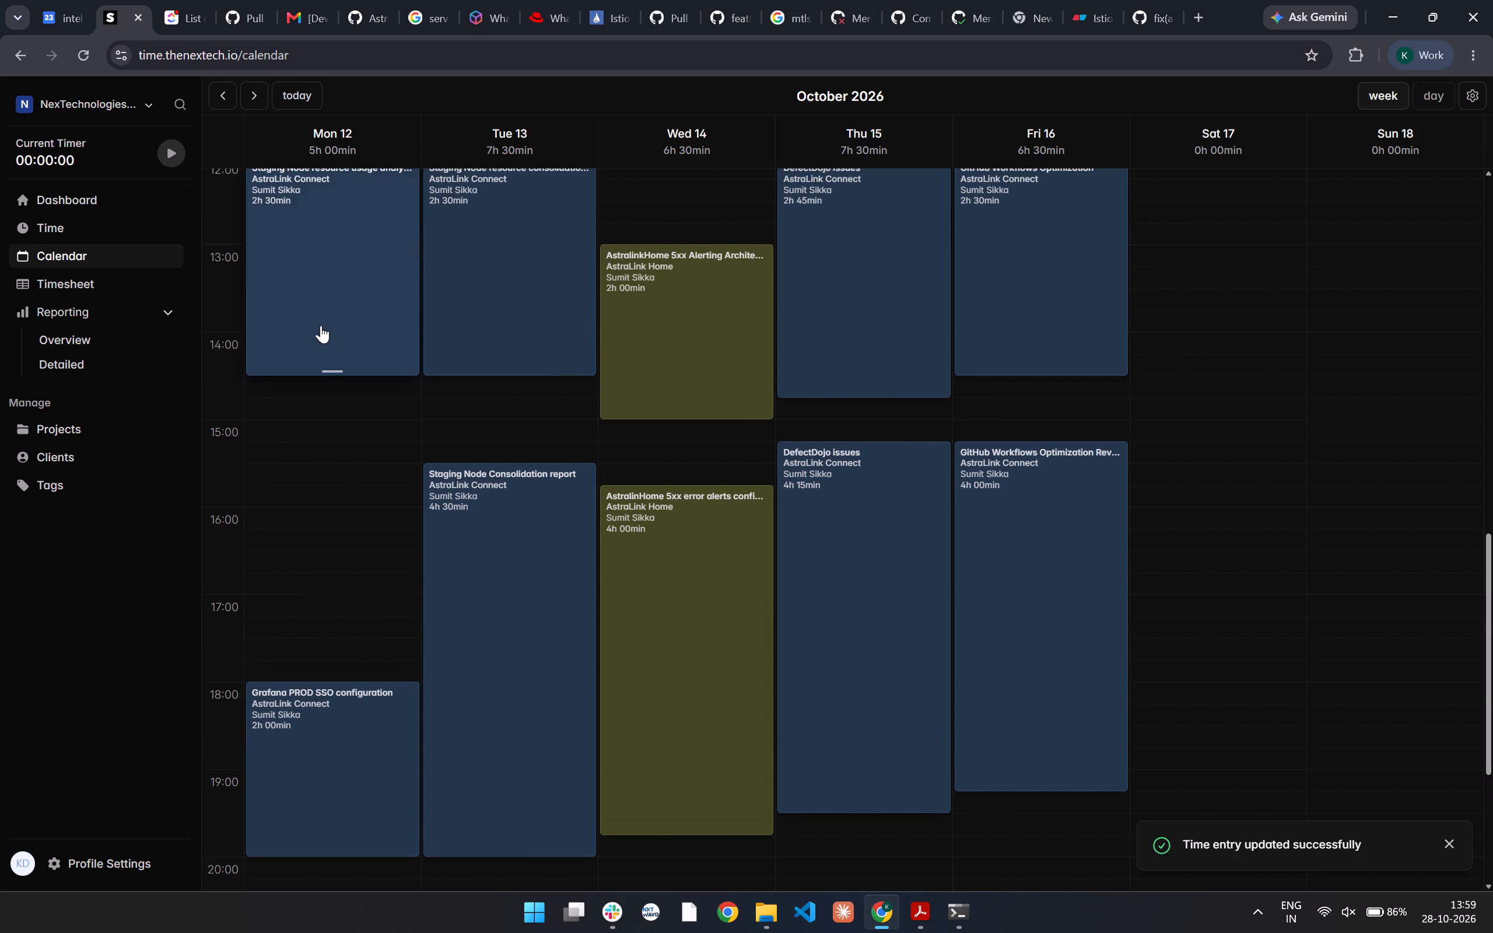
pyautogui.click(332, 387)
pyautogui.moveTo(337, 373); pyautogui.dragTo(344, 411)
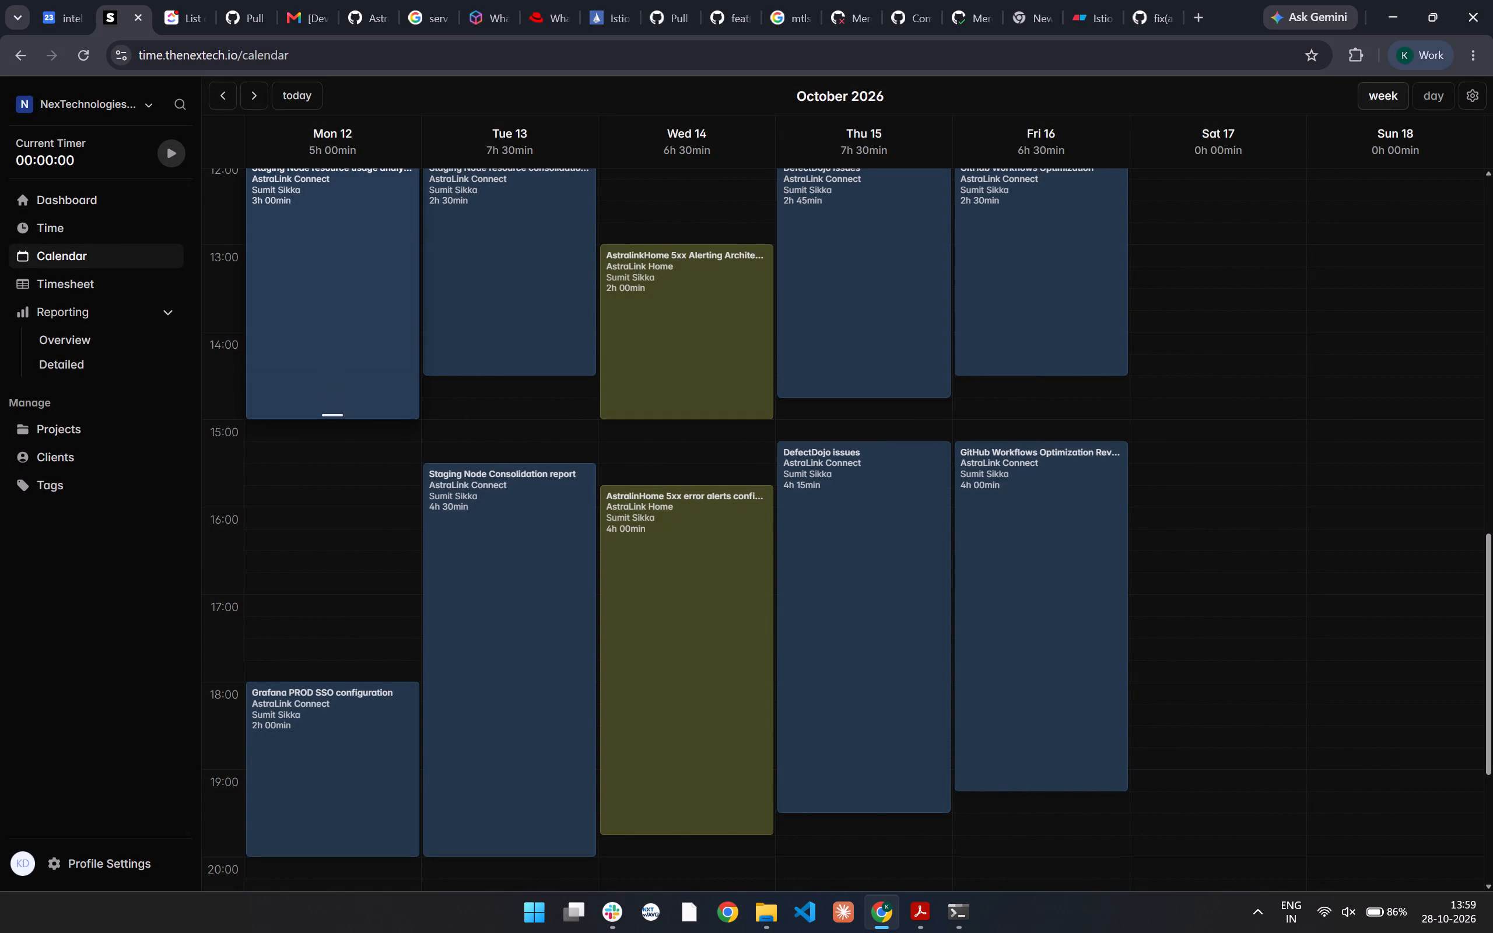
pyautogui.moveTo(344, 411); pyautogui.dragTo(366, 532)
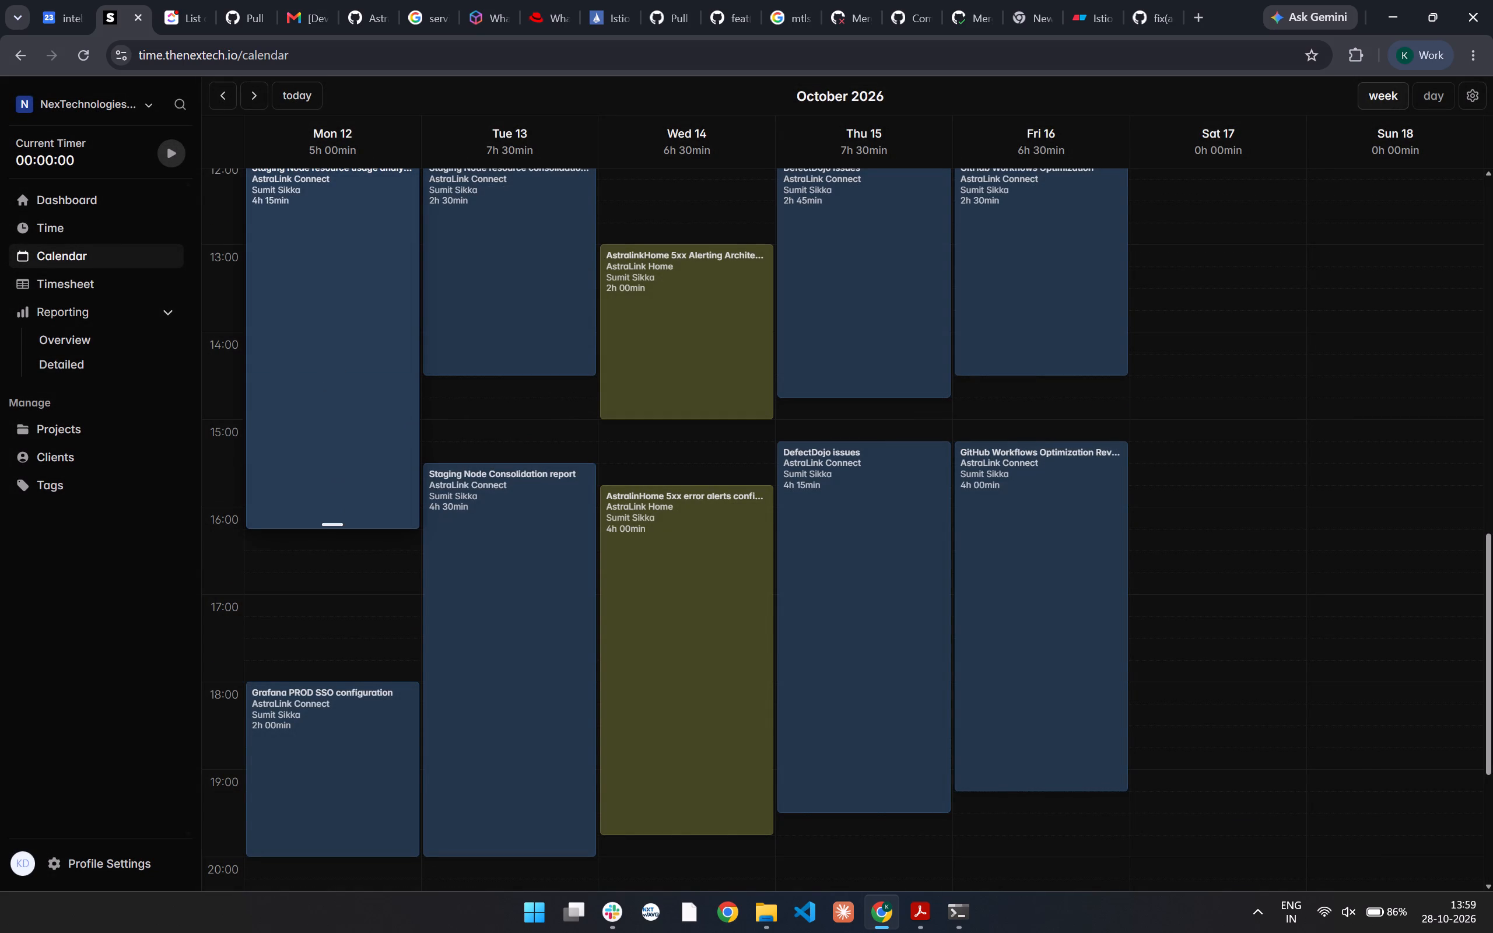
pyautogui.moveTo(366, 532); pyautogui.dragTo(374, 565)
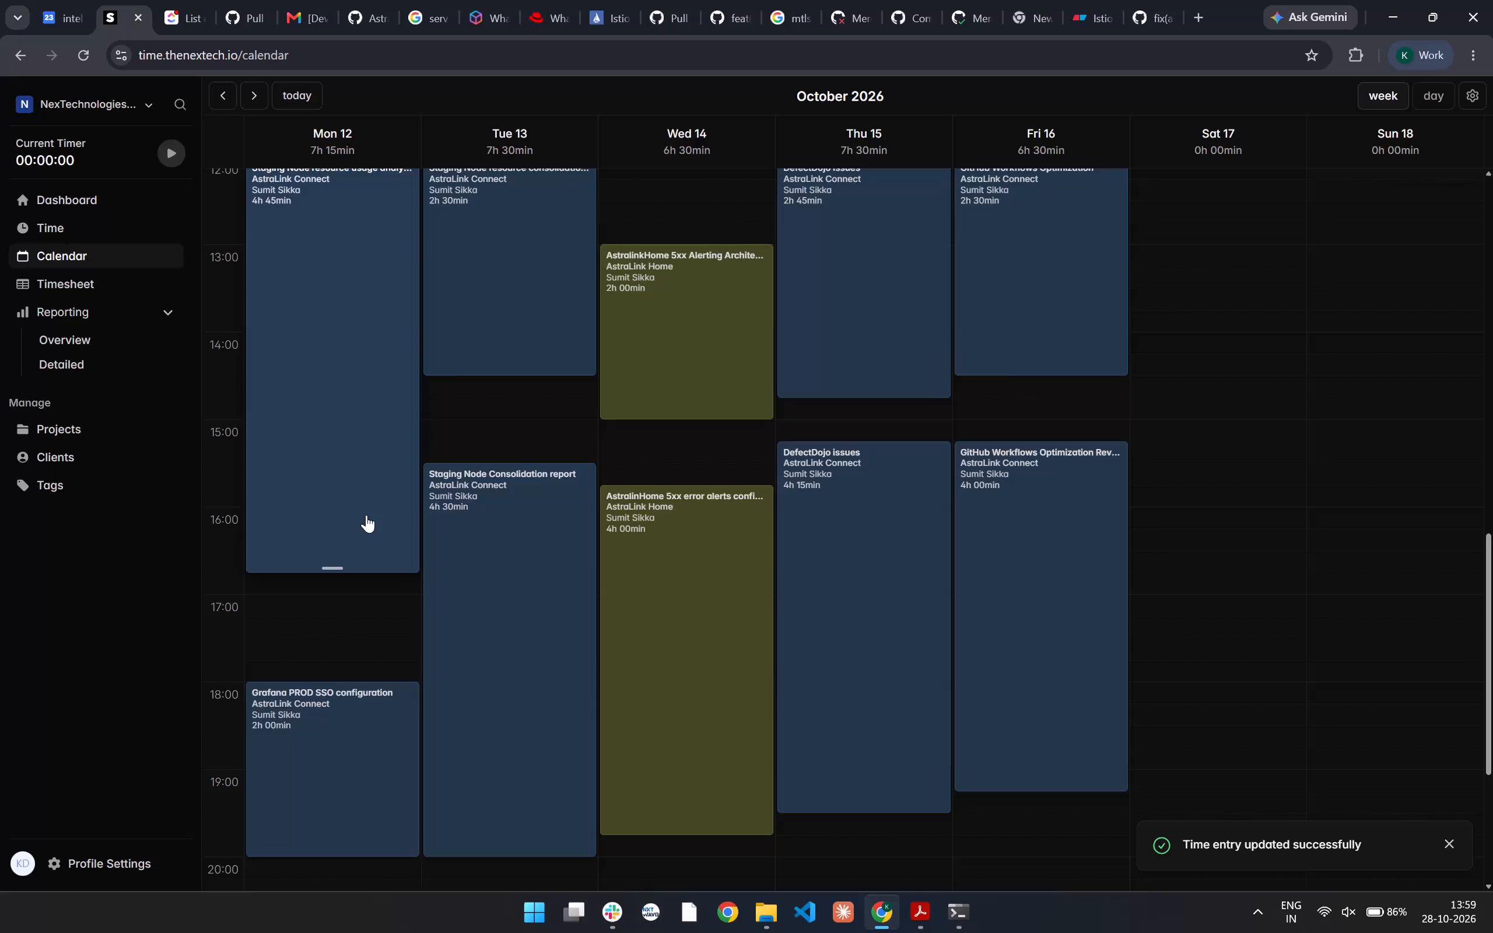
pyautogui.click(366, 515)
pyautogui.click(366, 515)
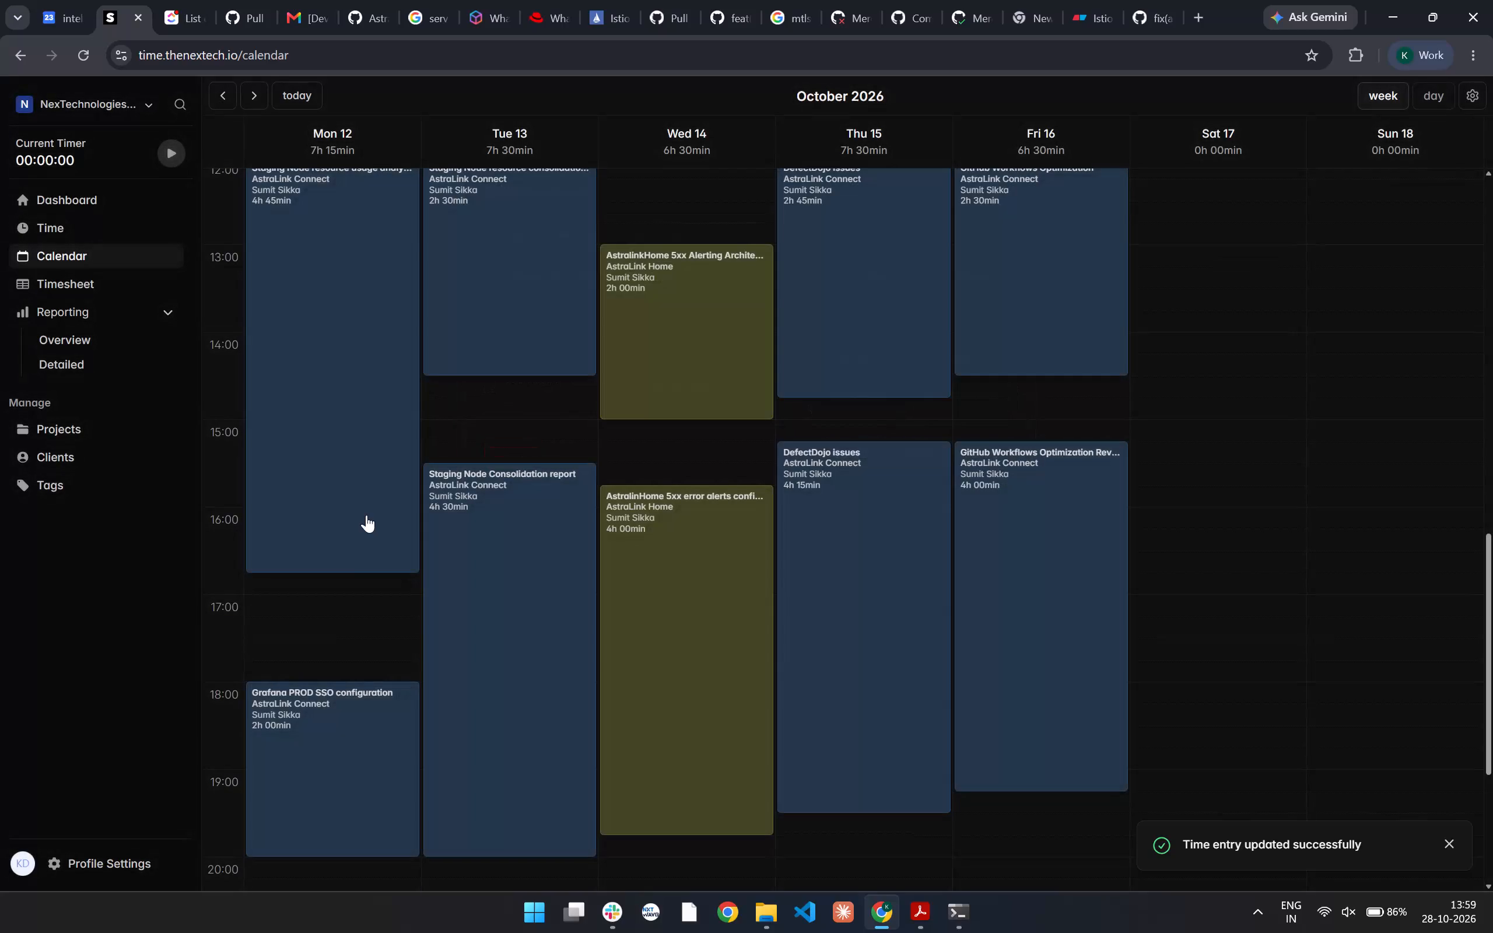
pyautogui.moveTo(335, 568); pyautogui.dragTo(344, 589)
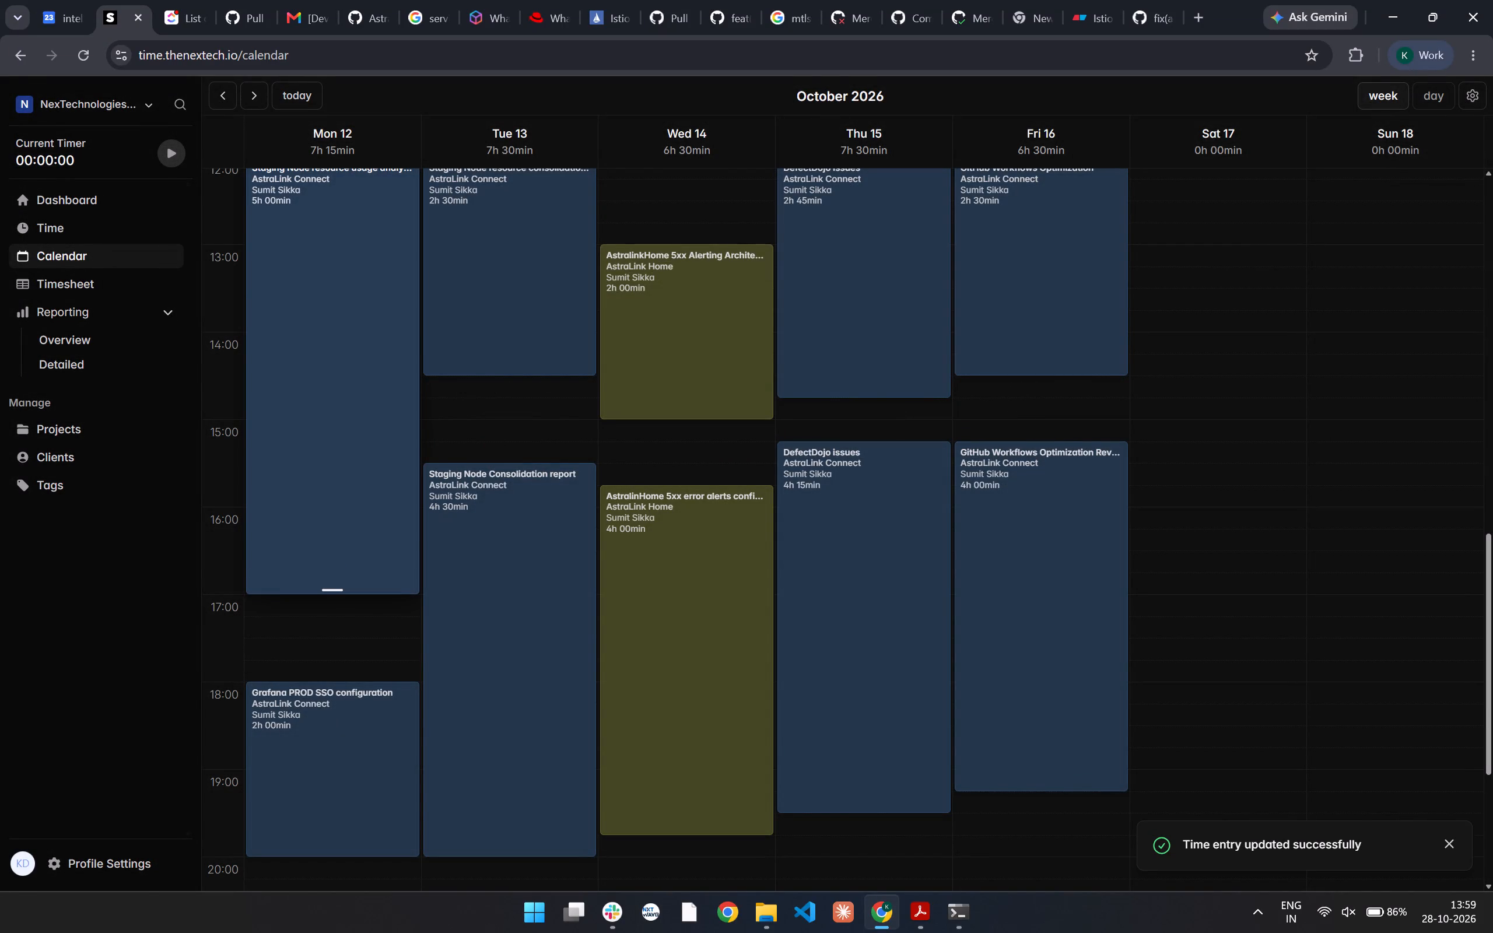
# Move the AstralinkHome 5xx Alerting entry on Wednesday 14 to start at 12:30, keeping its 2h duration.
pyautogui.scroll(1, 345, 735)
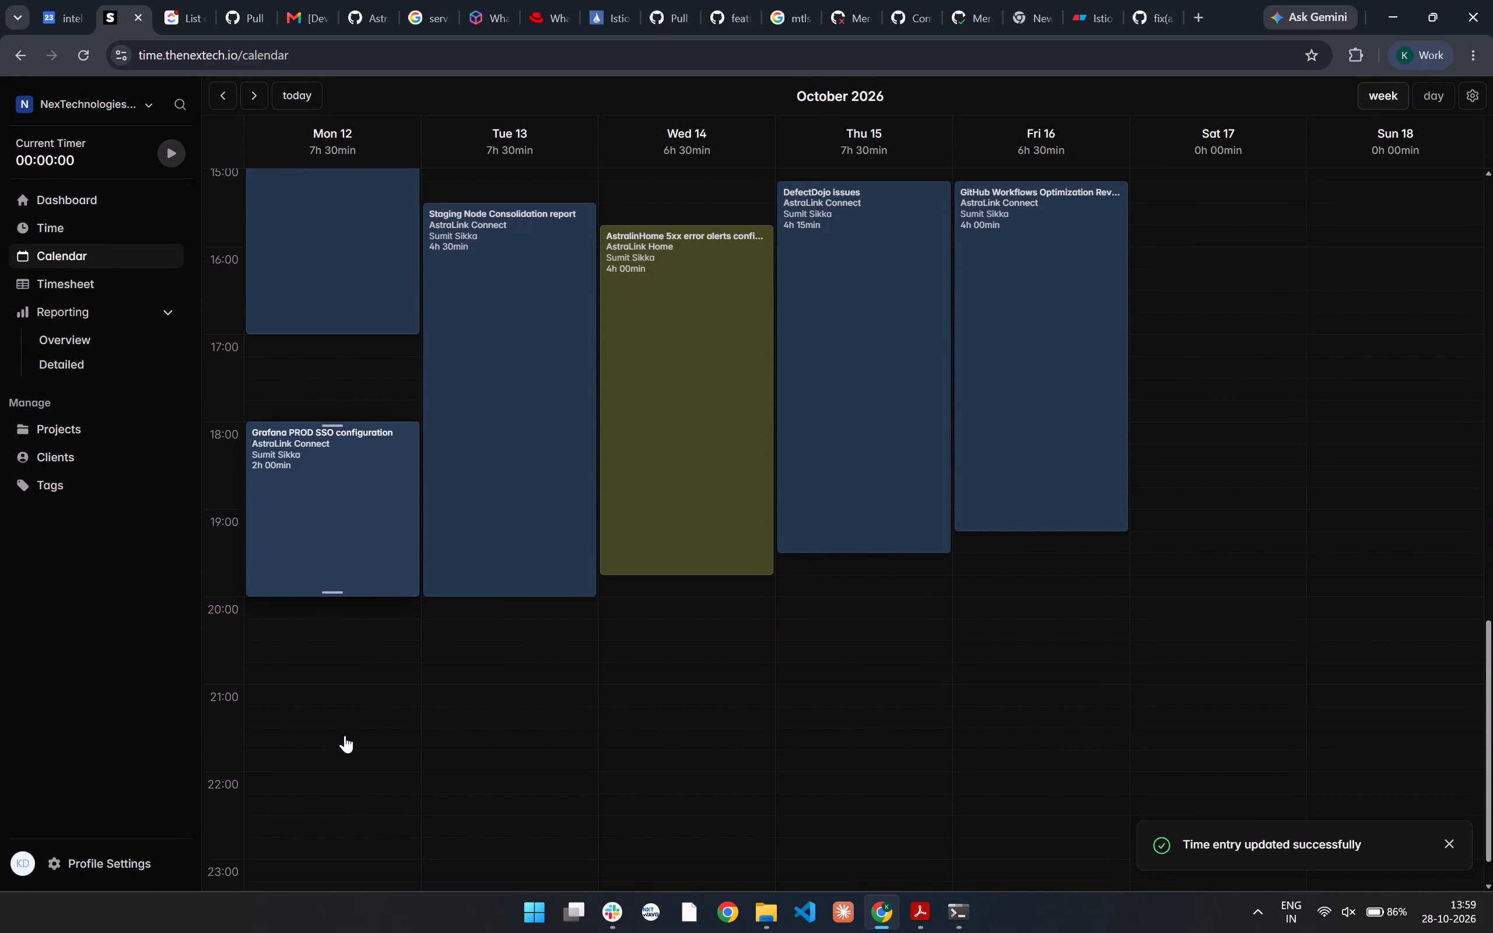
pyautogui.scroll(2, 345, 735)
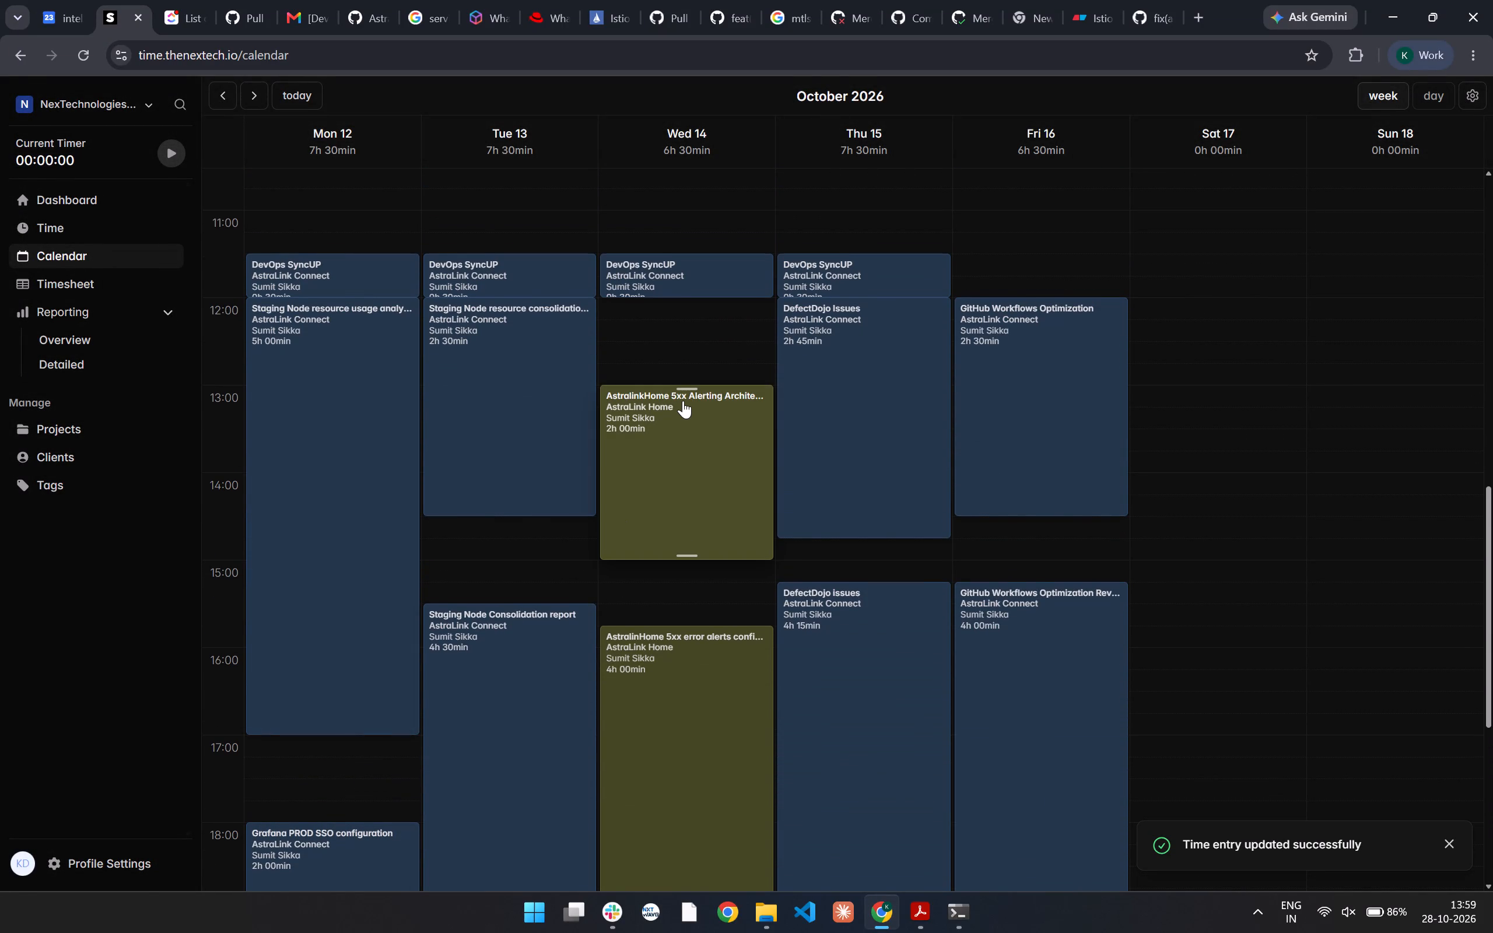
pyautogui.moveTo(686, 426); pyautogui.dragTo(683, 402)
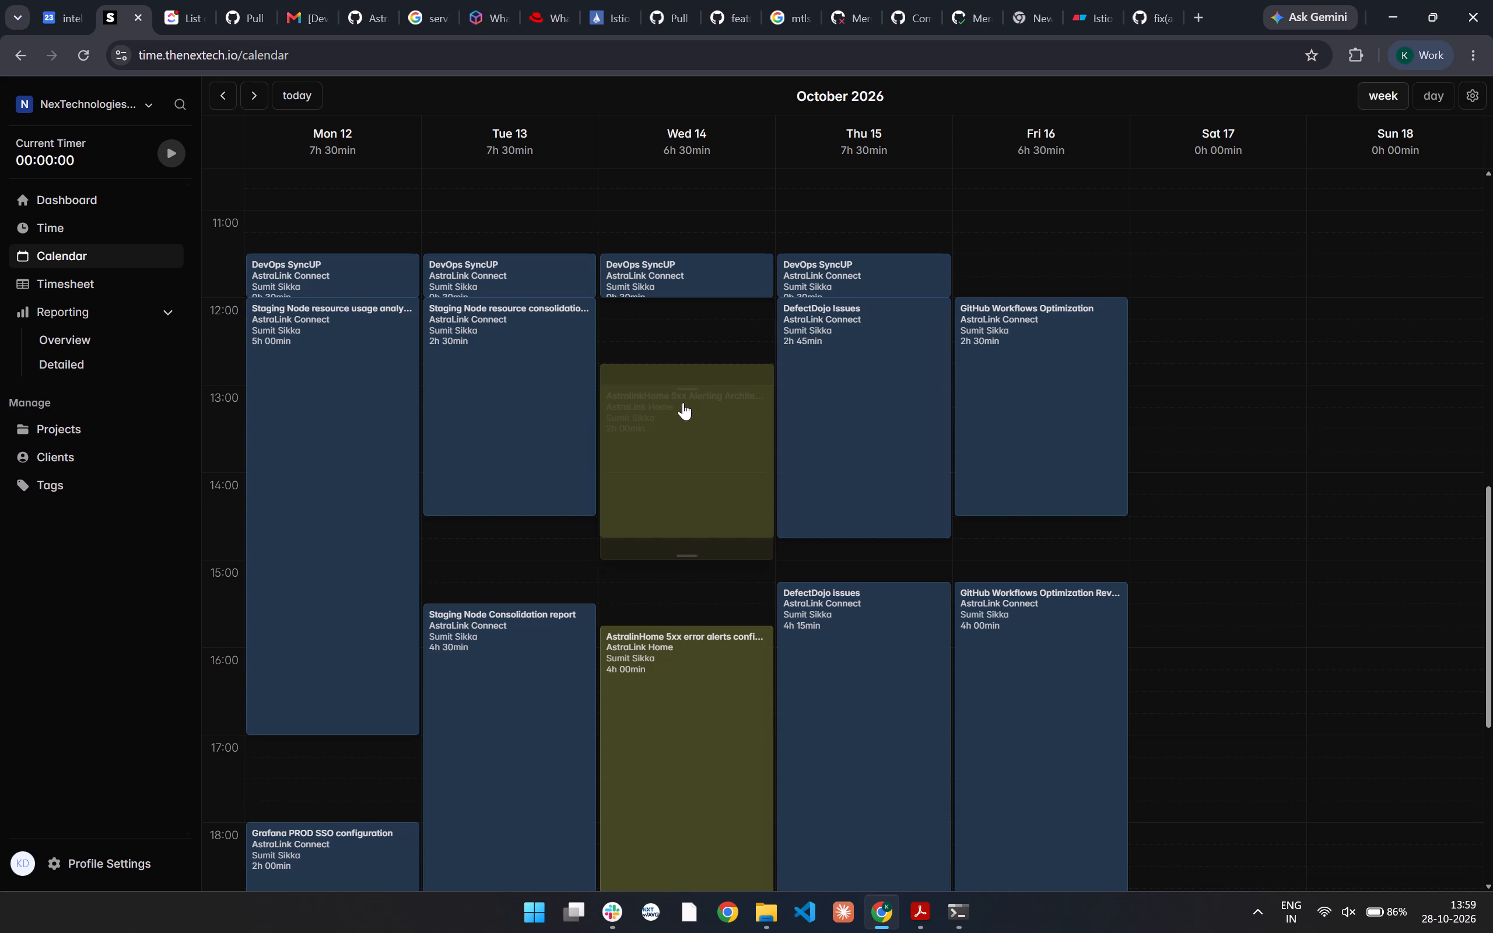
pyautogui.moveTo(683, 402); pyautogui.dragTo(684, 401)
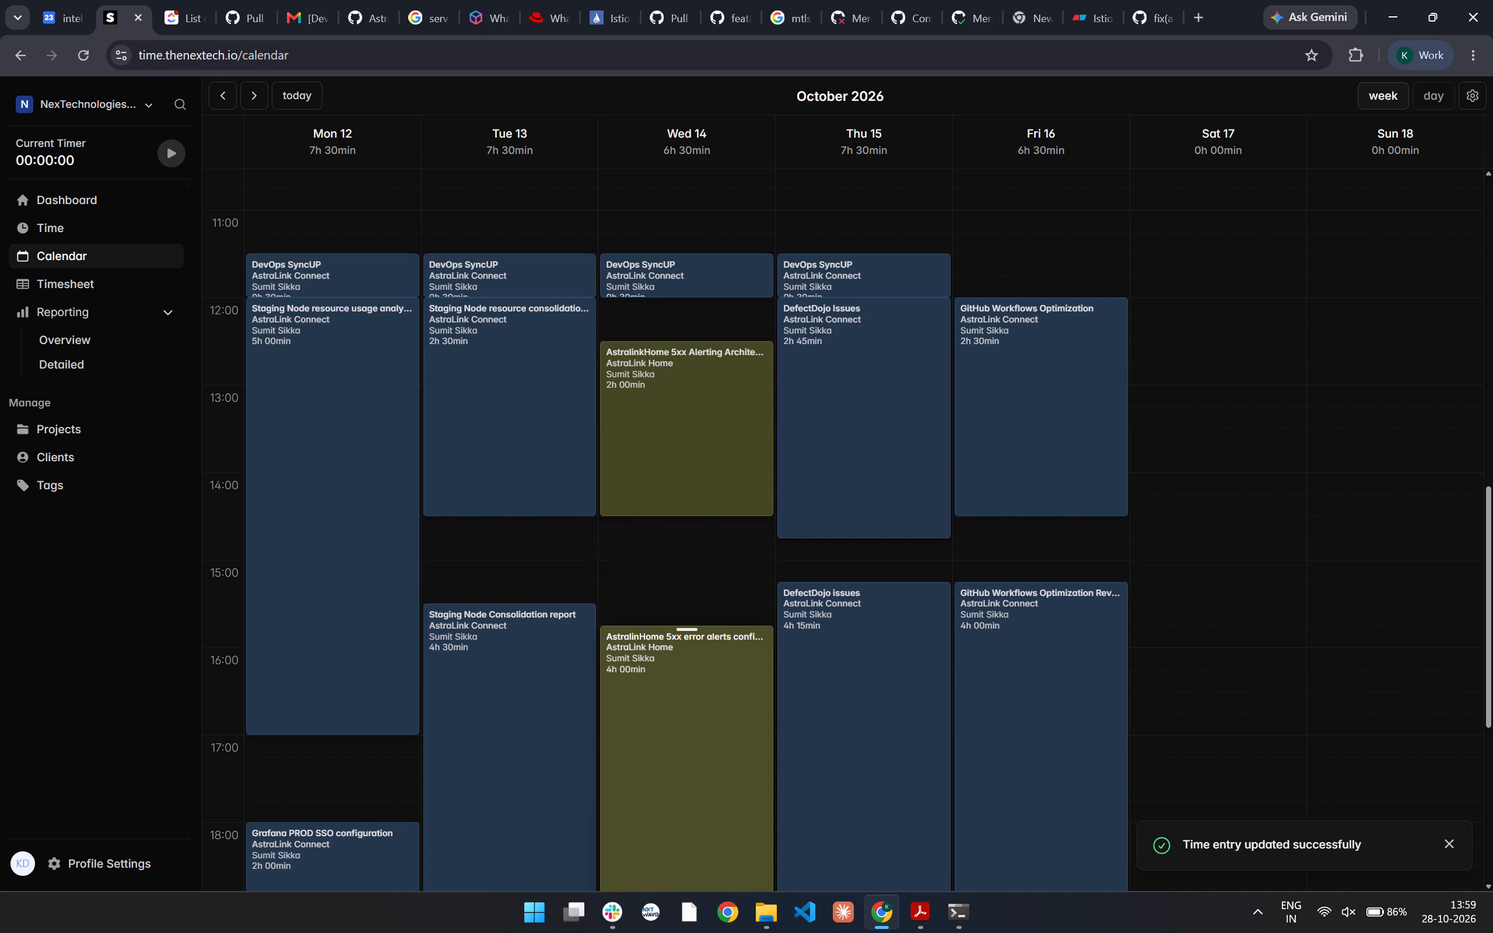
# Bring the start of Wednesday 14's AstralinHome 5xx error alerts entry forward to 15:15, making it 4h 30min long.
pyautogui.moveTo(681, 627); pyautogui.dragTo(684, 584)
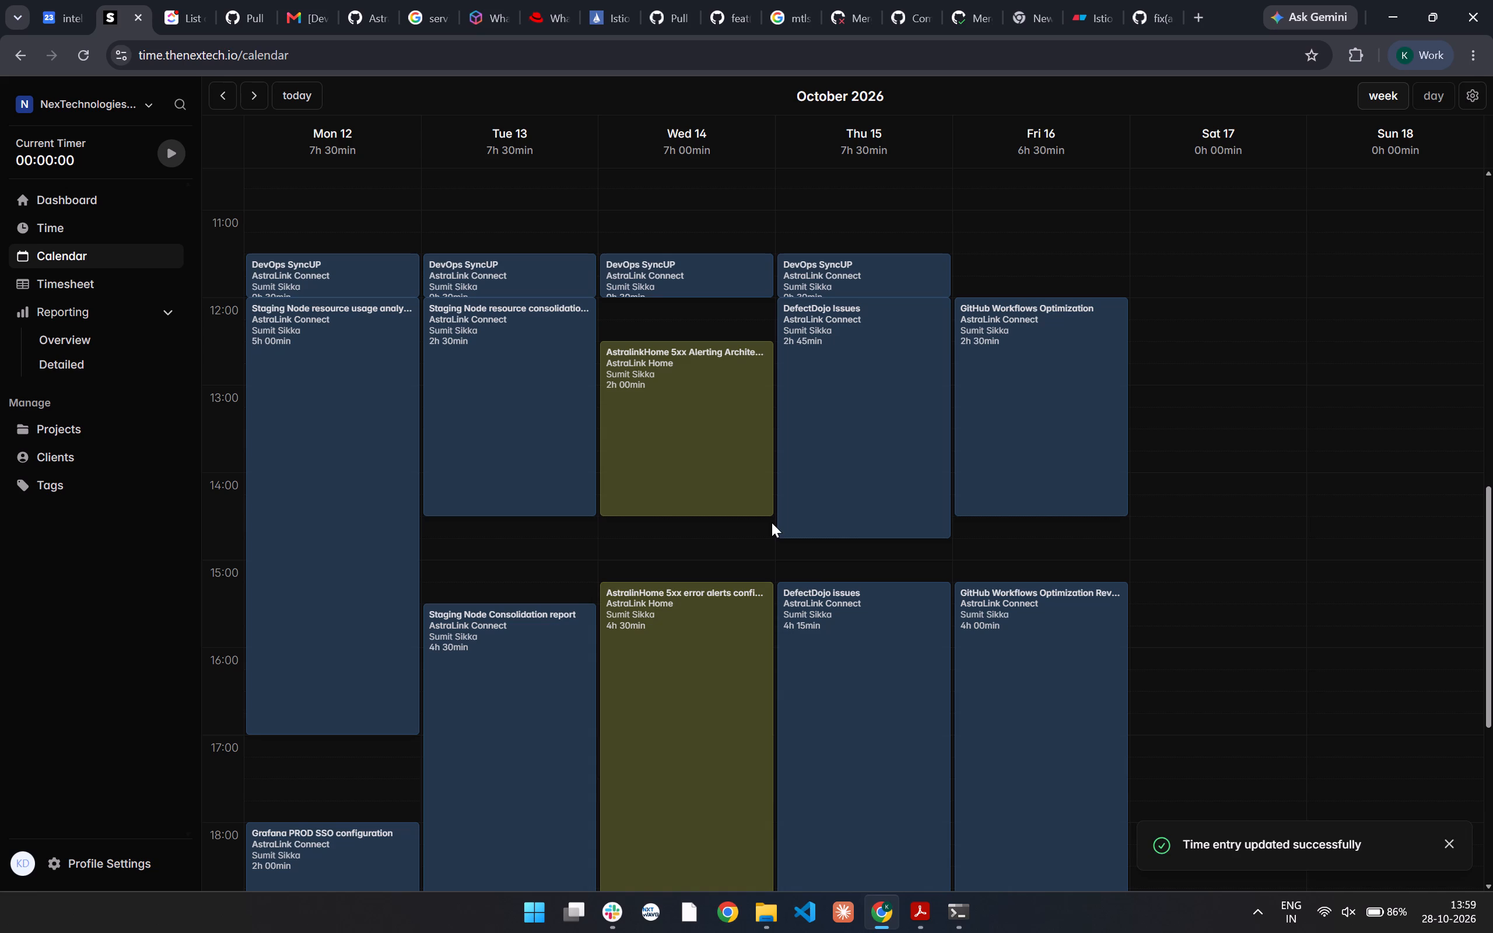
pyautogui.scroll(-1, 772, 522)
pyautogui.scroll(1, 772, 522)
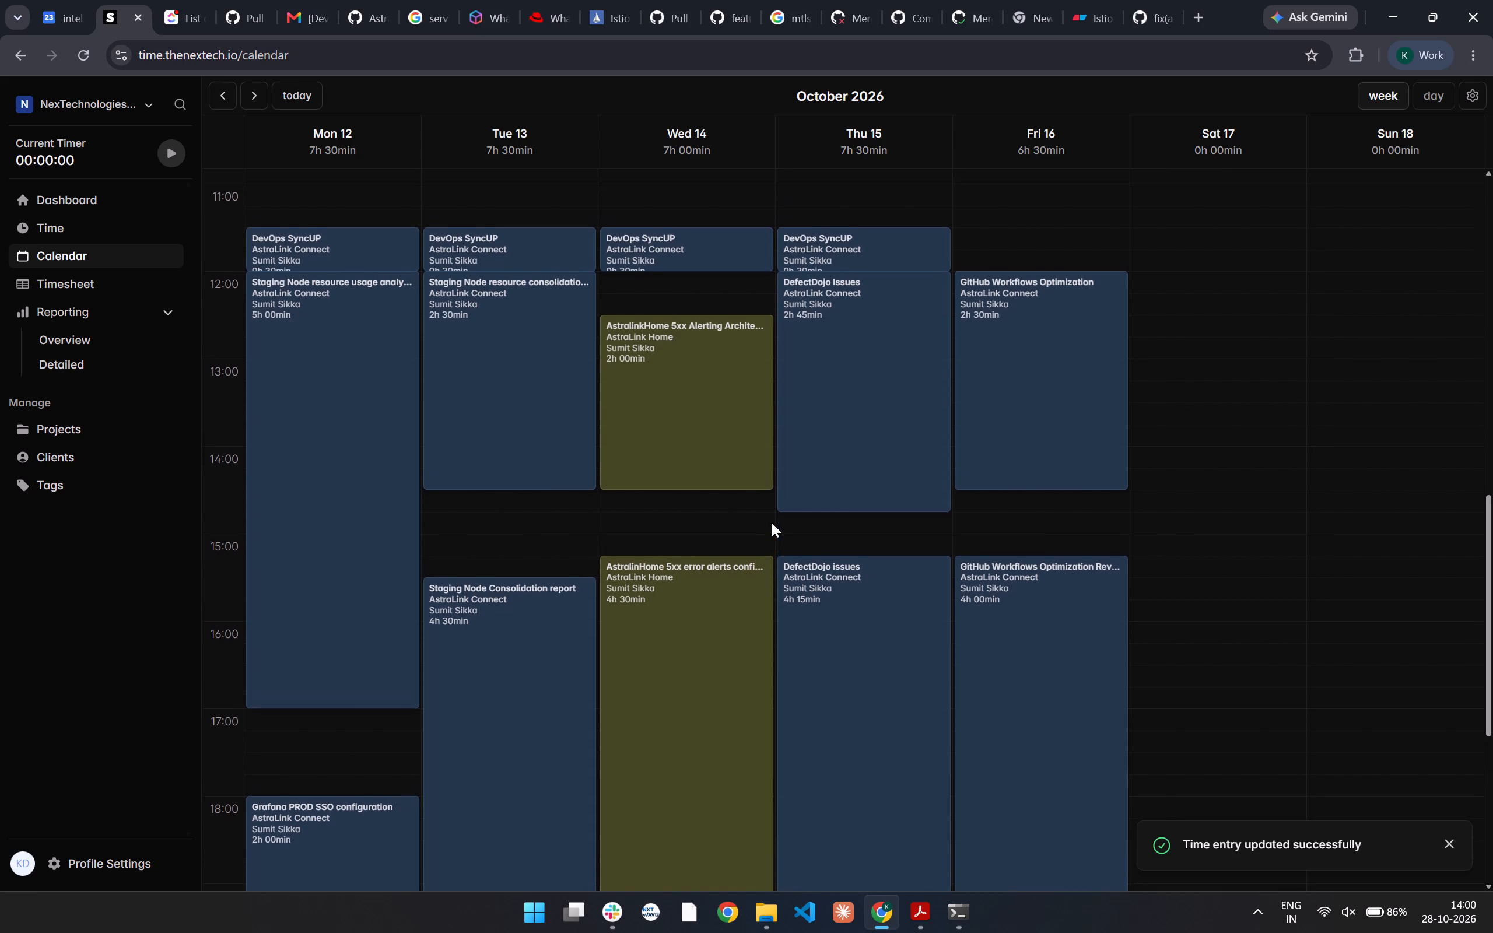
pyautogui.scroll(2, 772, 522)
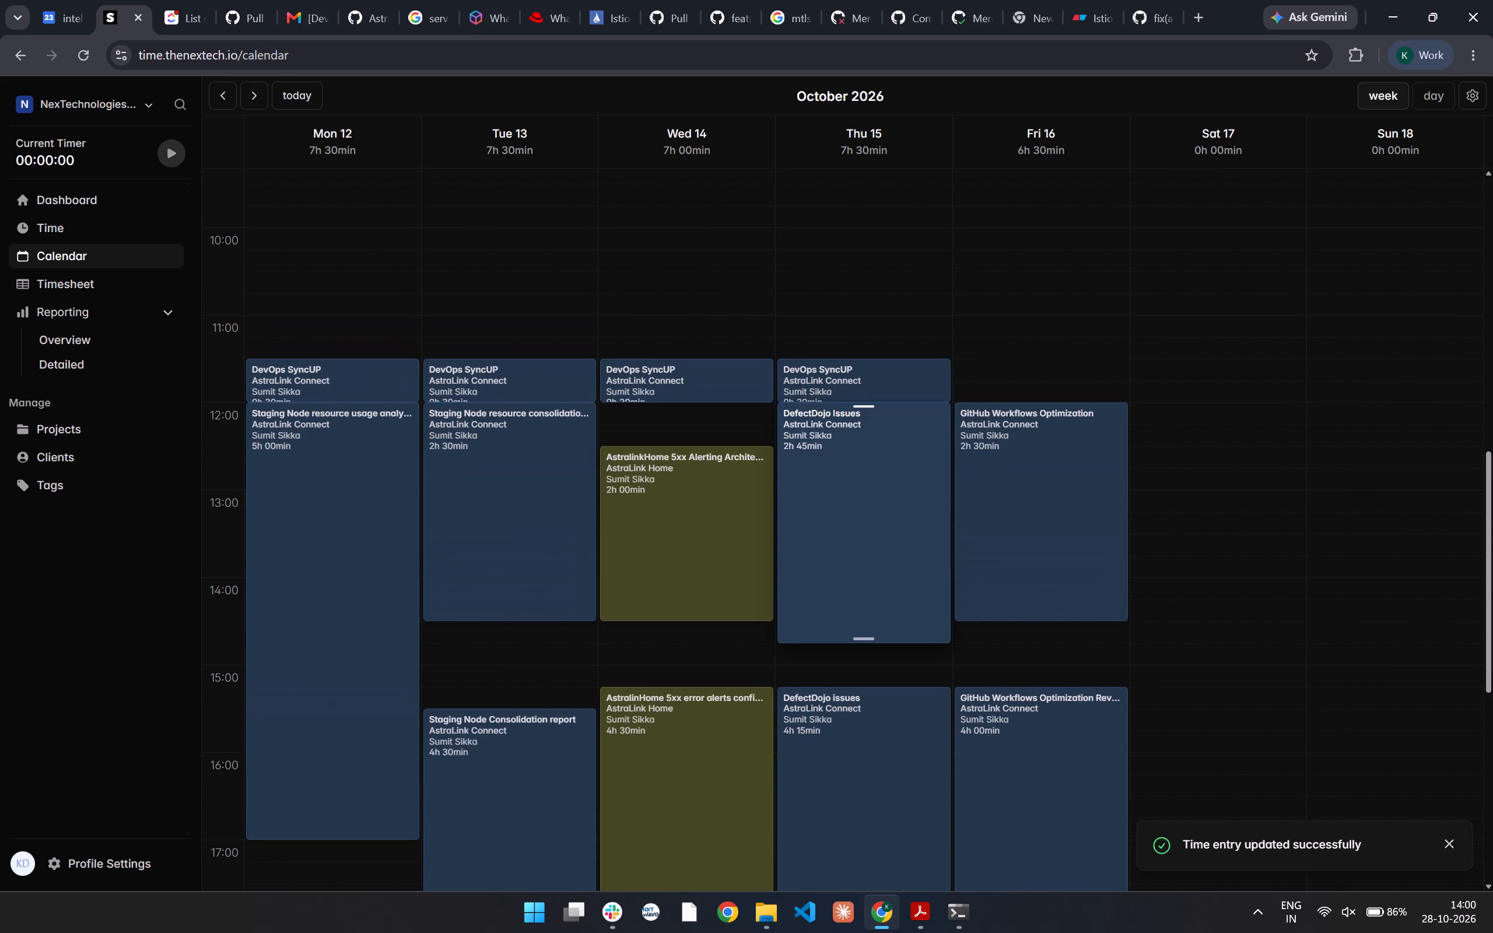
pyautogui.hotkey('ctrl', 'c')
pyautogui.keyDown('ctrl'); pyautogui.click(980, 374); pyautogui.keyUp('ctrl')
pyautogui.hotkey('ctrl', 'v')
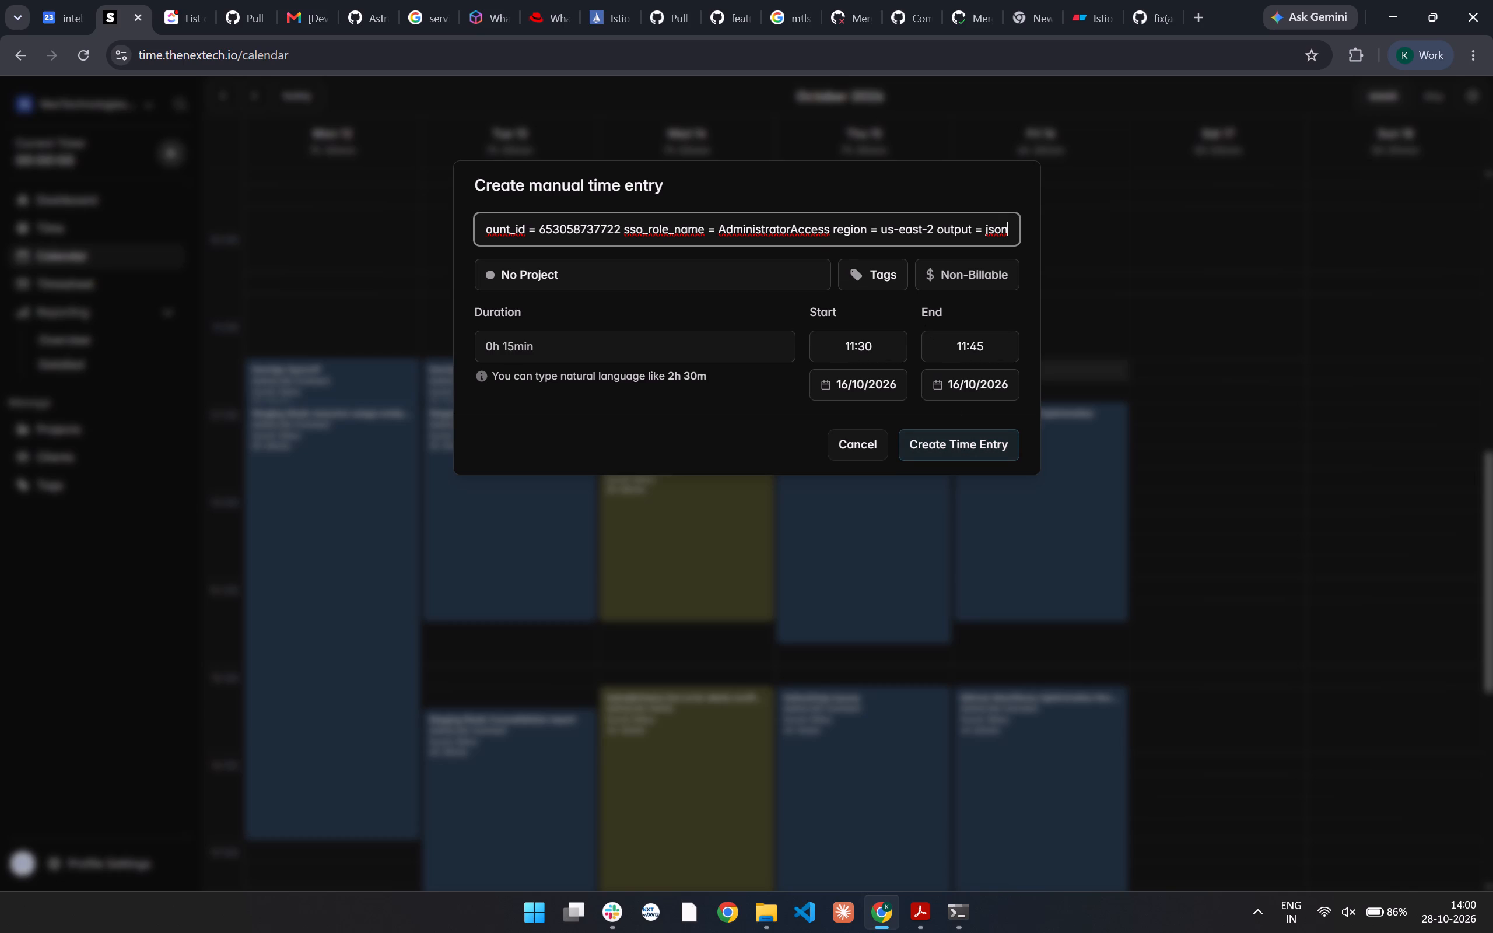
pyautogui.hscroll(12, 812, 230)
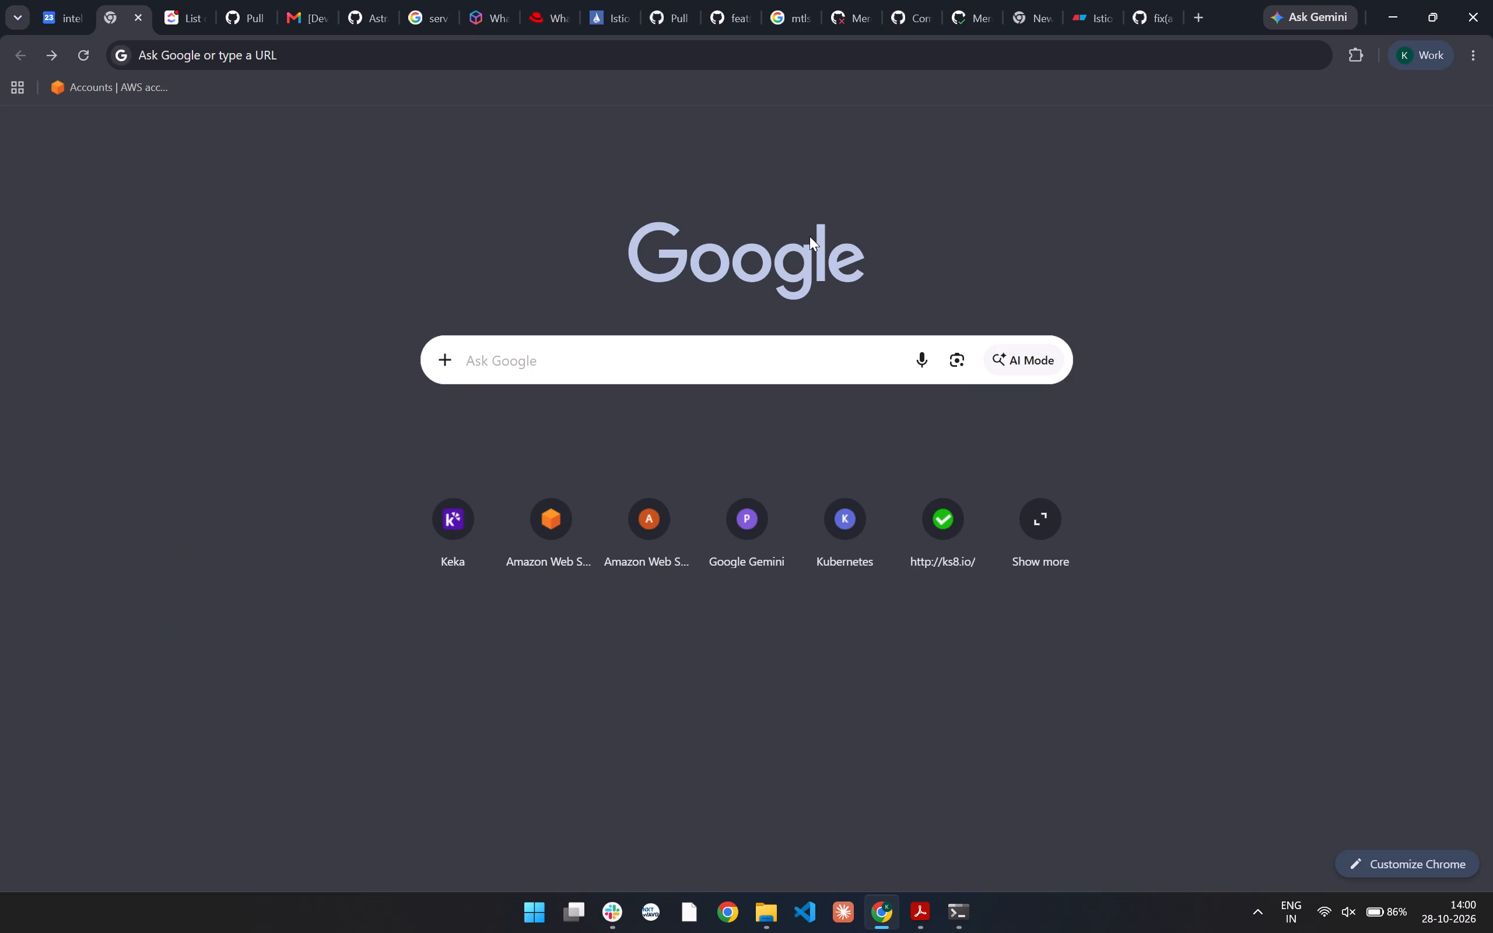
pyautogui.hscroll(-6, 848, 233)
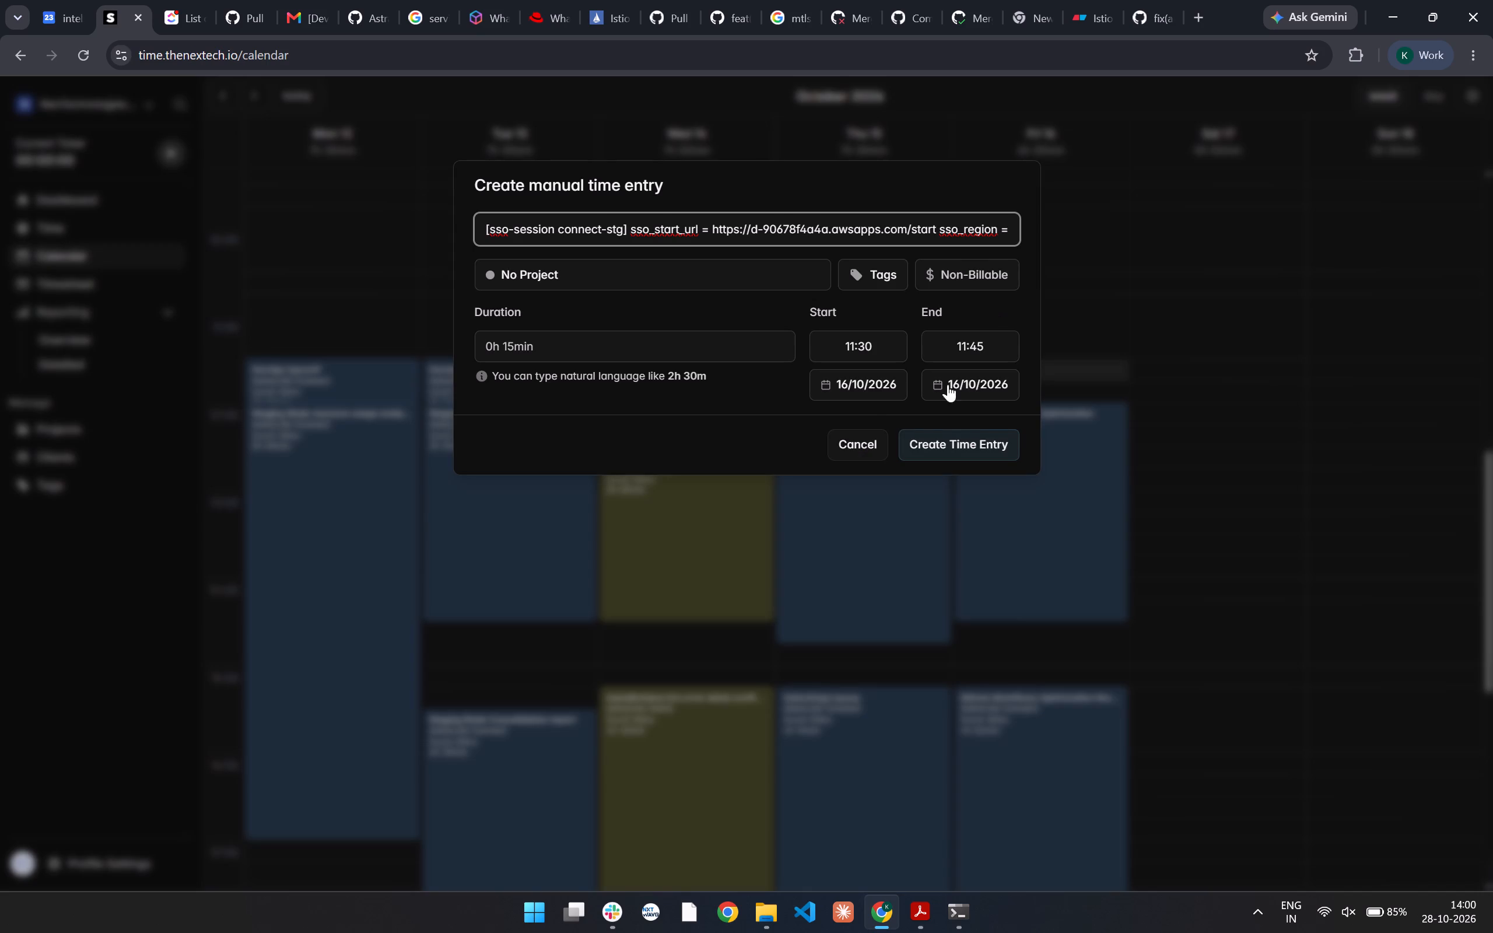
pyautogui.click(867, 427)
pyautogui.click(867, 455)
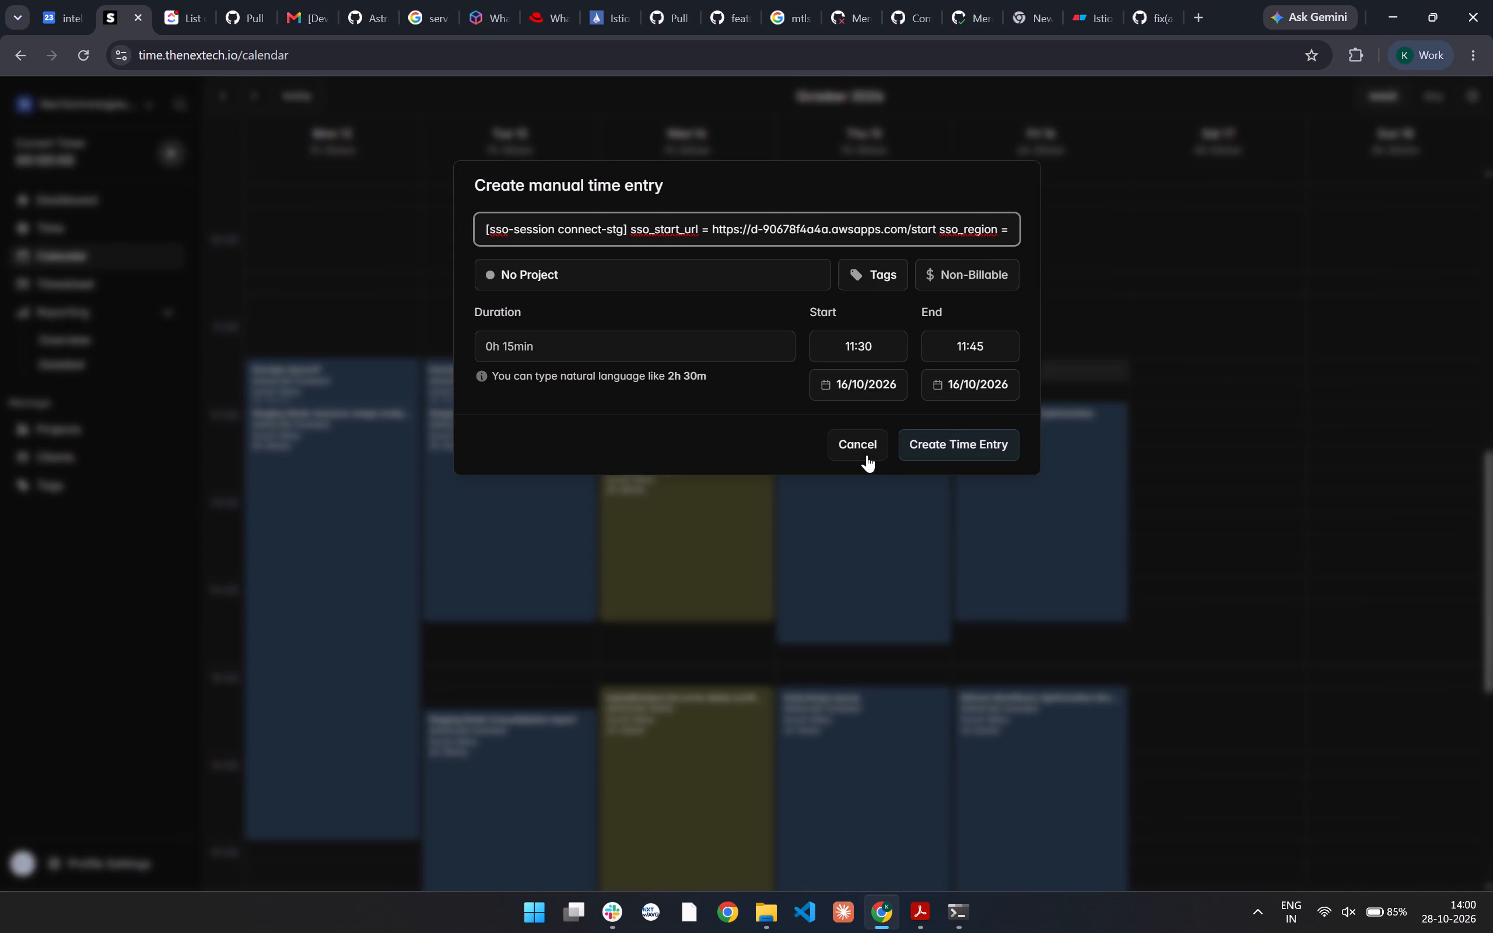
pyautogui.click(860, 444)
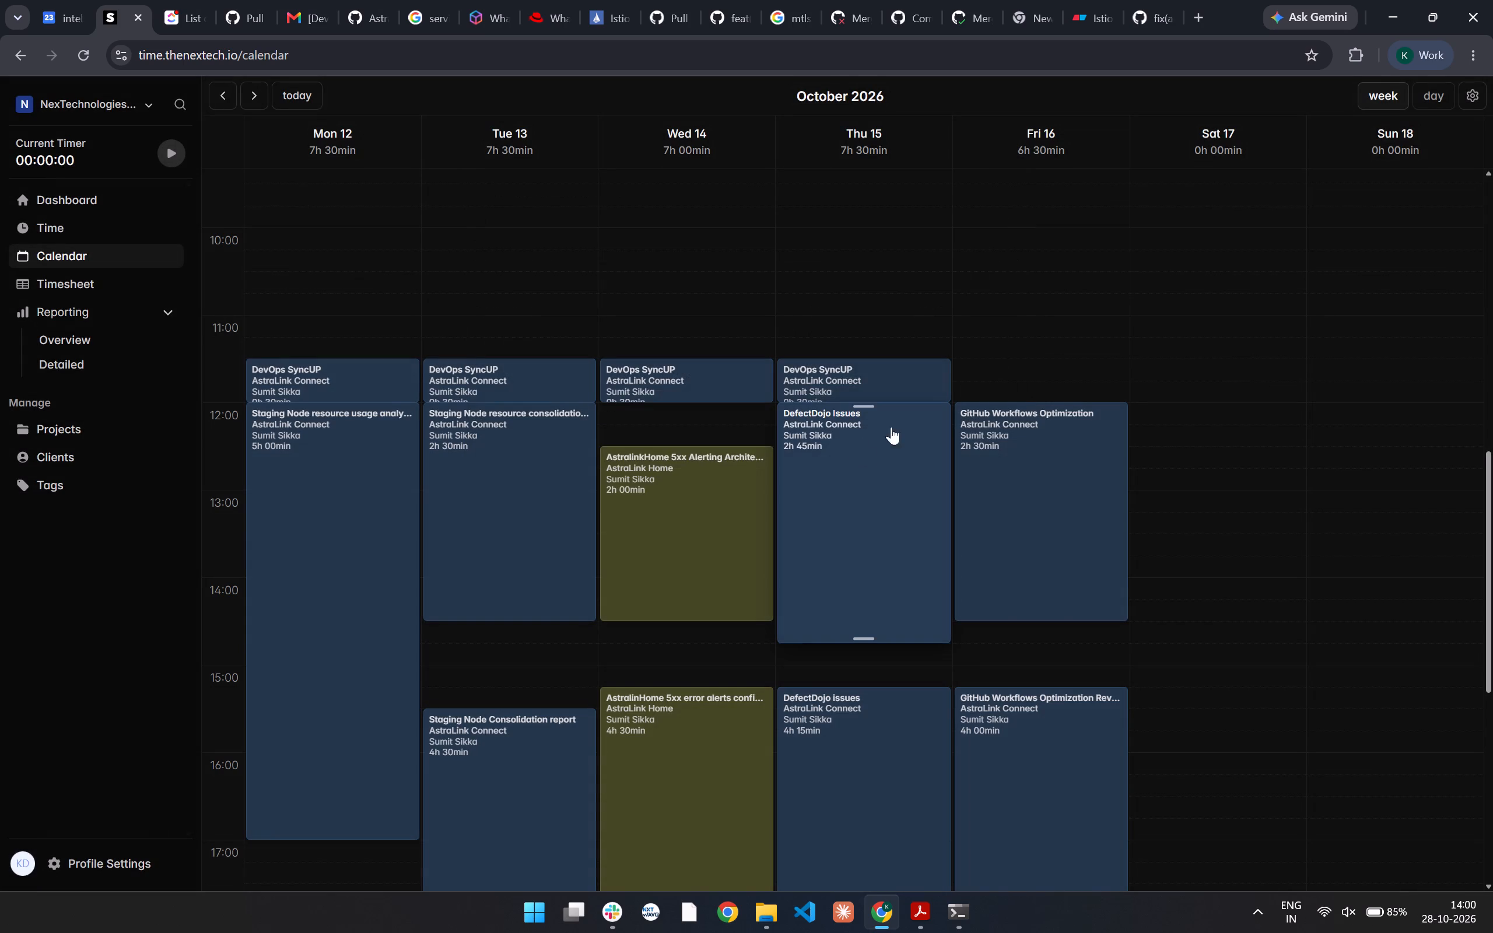
# Create a DevOps SyncUP time entry for AstraLink Connect on 16/10/2026 from 11:30 to 12:00.
pyautogui.rightClick(1017, 363)
pyautogui.click(1046, 374)
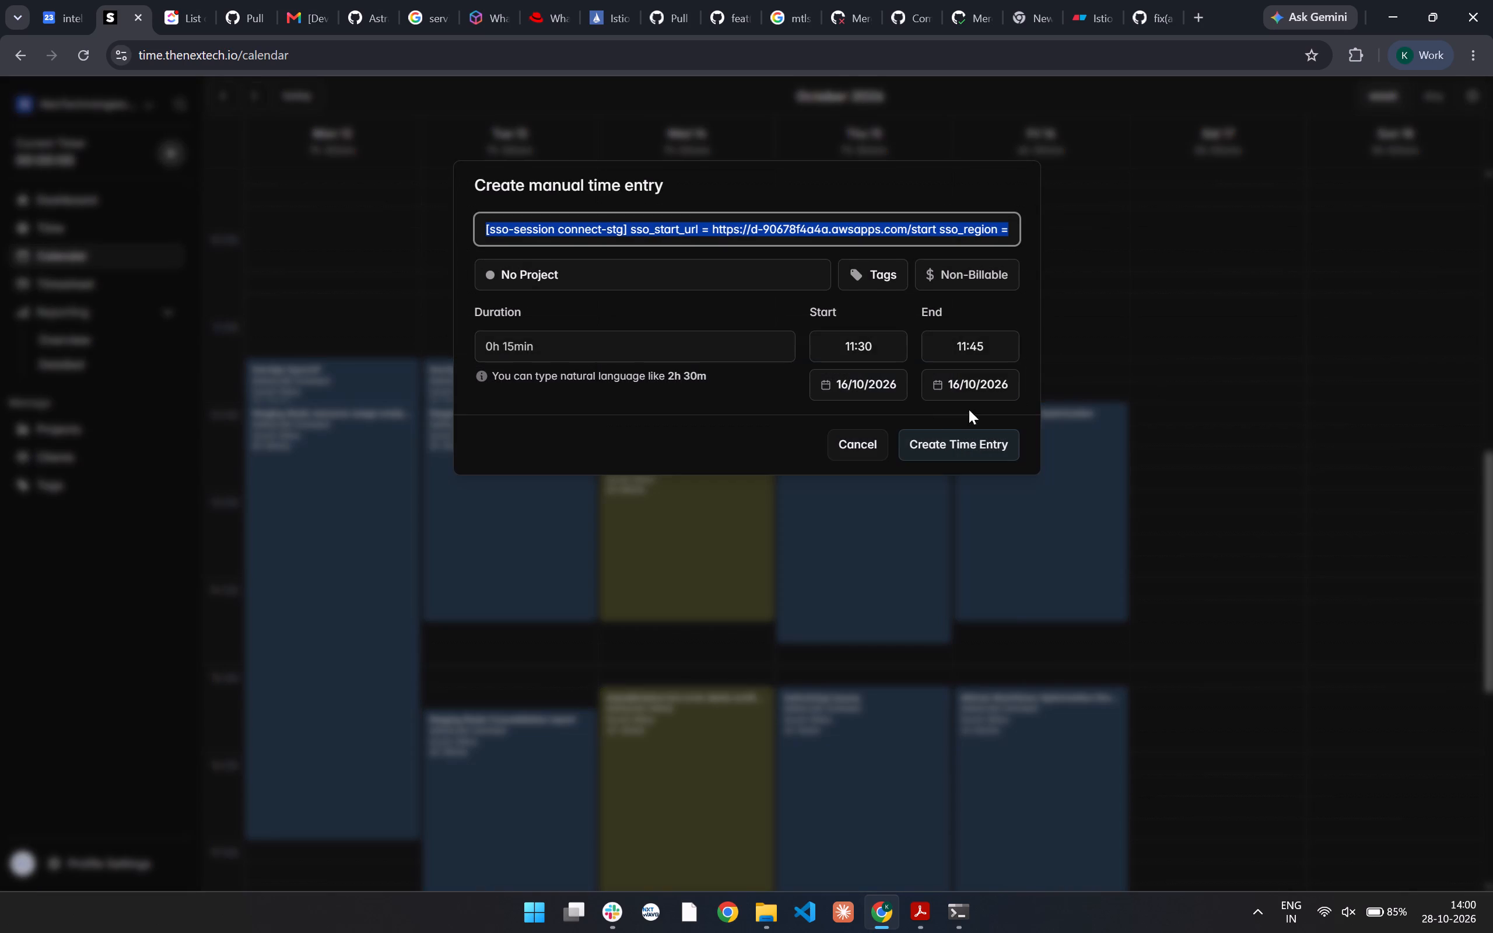
pyautogui.press('BackSpace')
pyautogui.write('De')
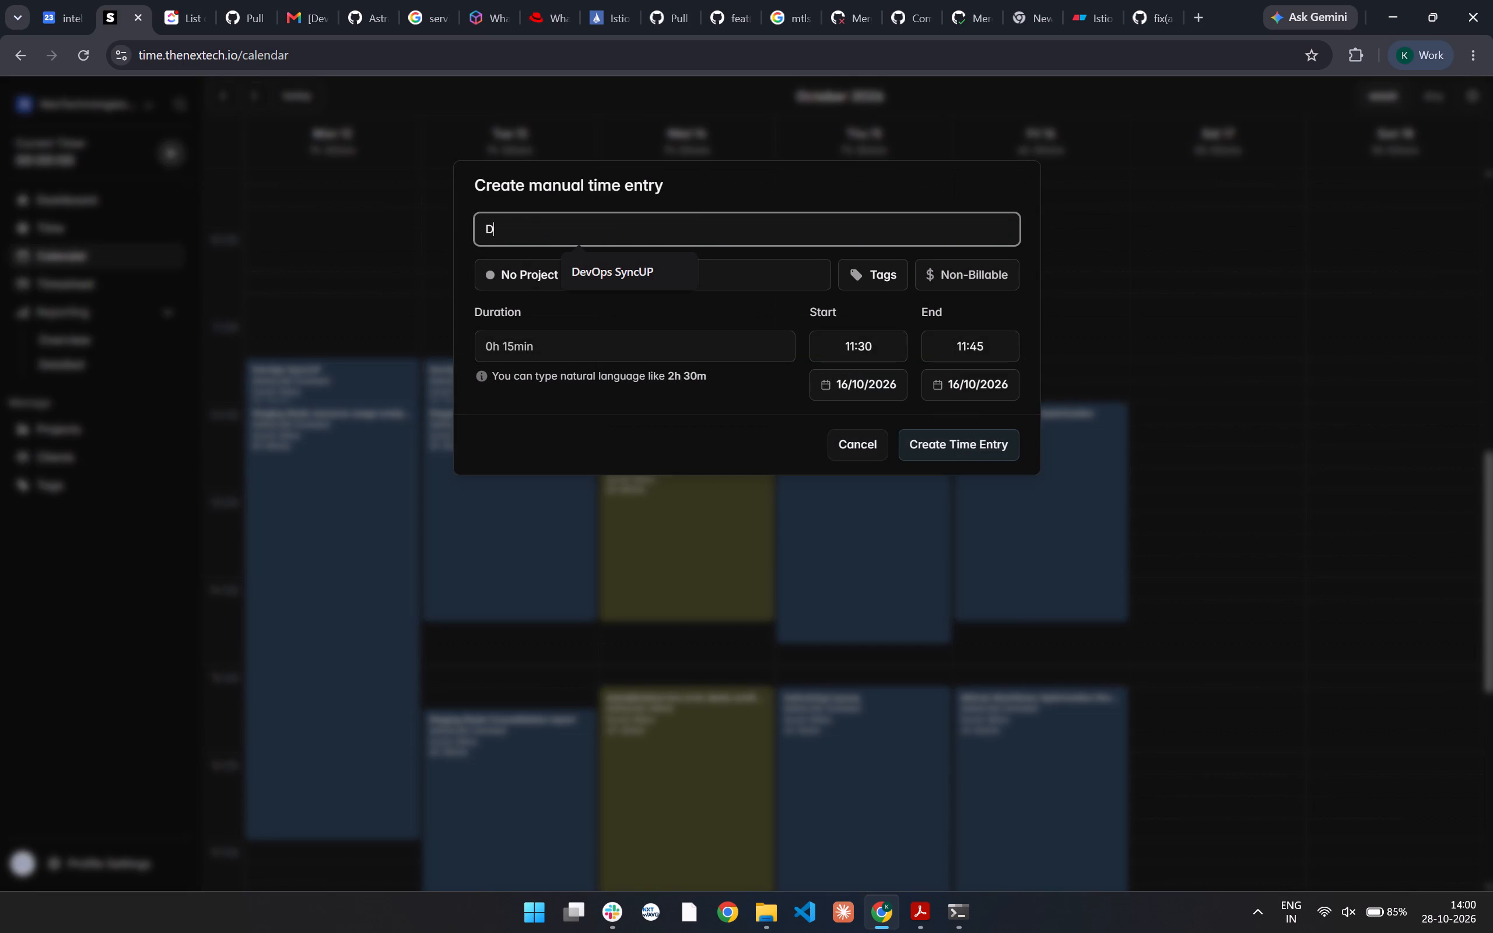
pyautogui.click(614, 270)
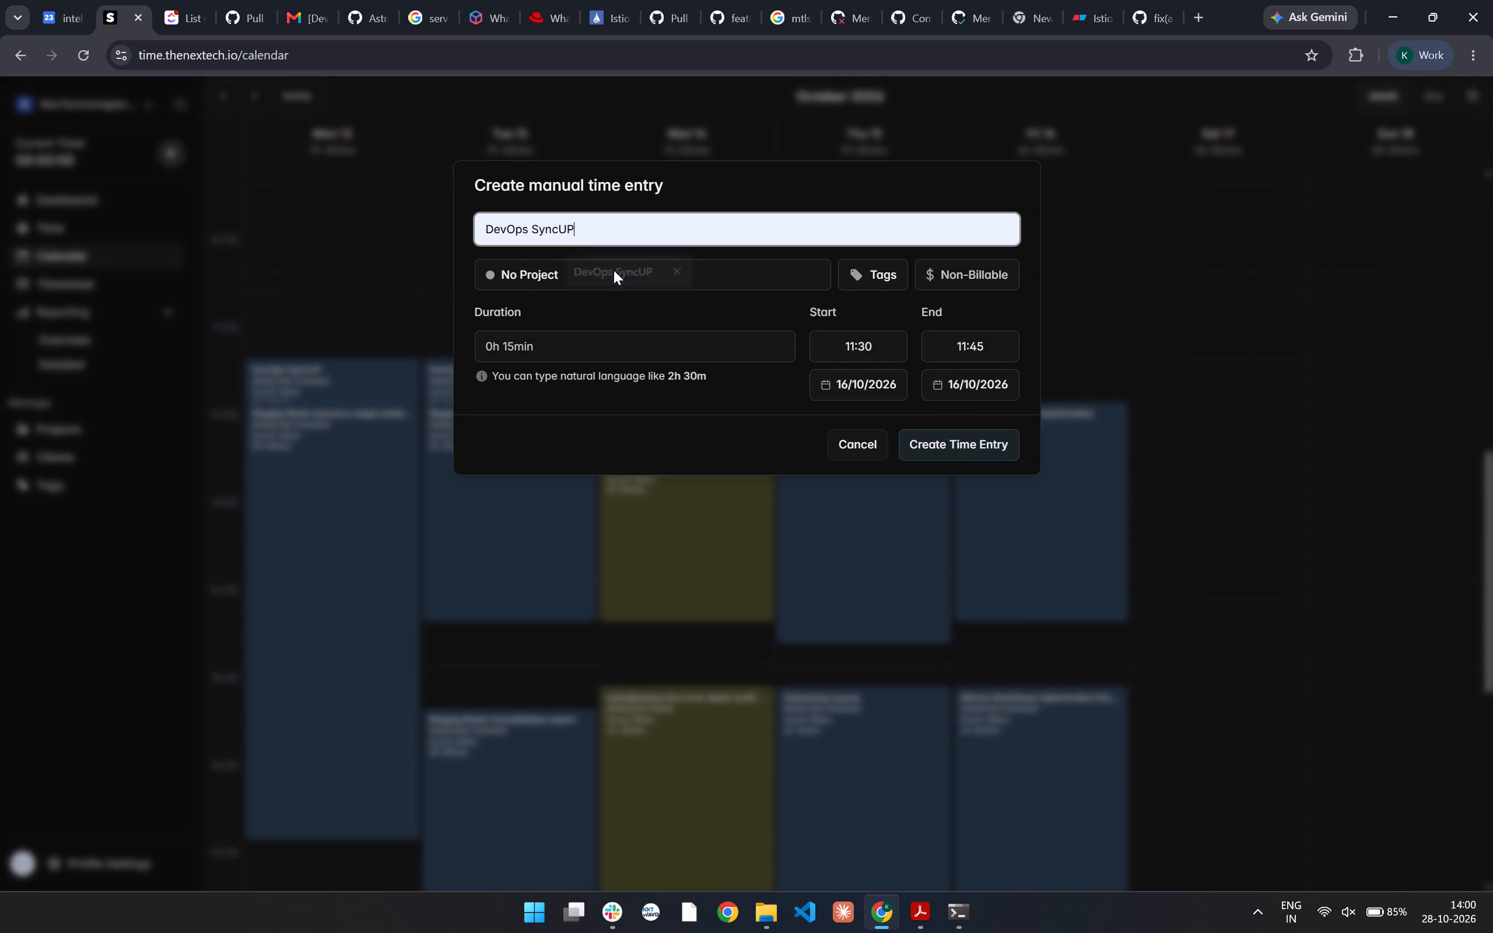
pyautogui.click(611, 277)
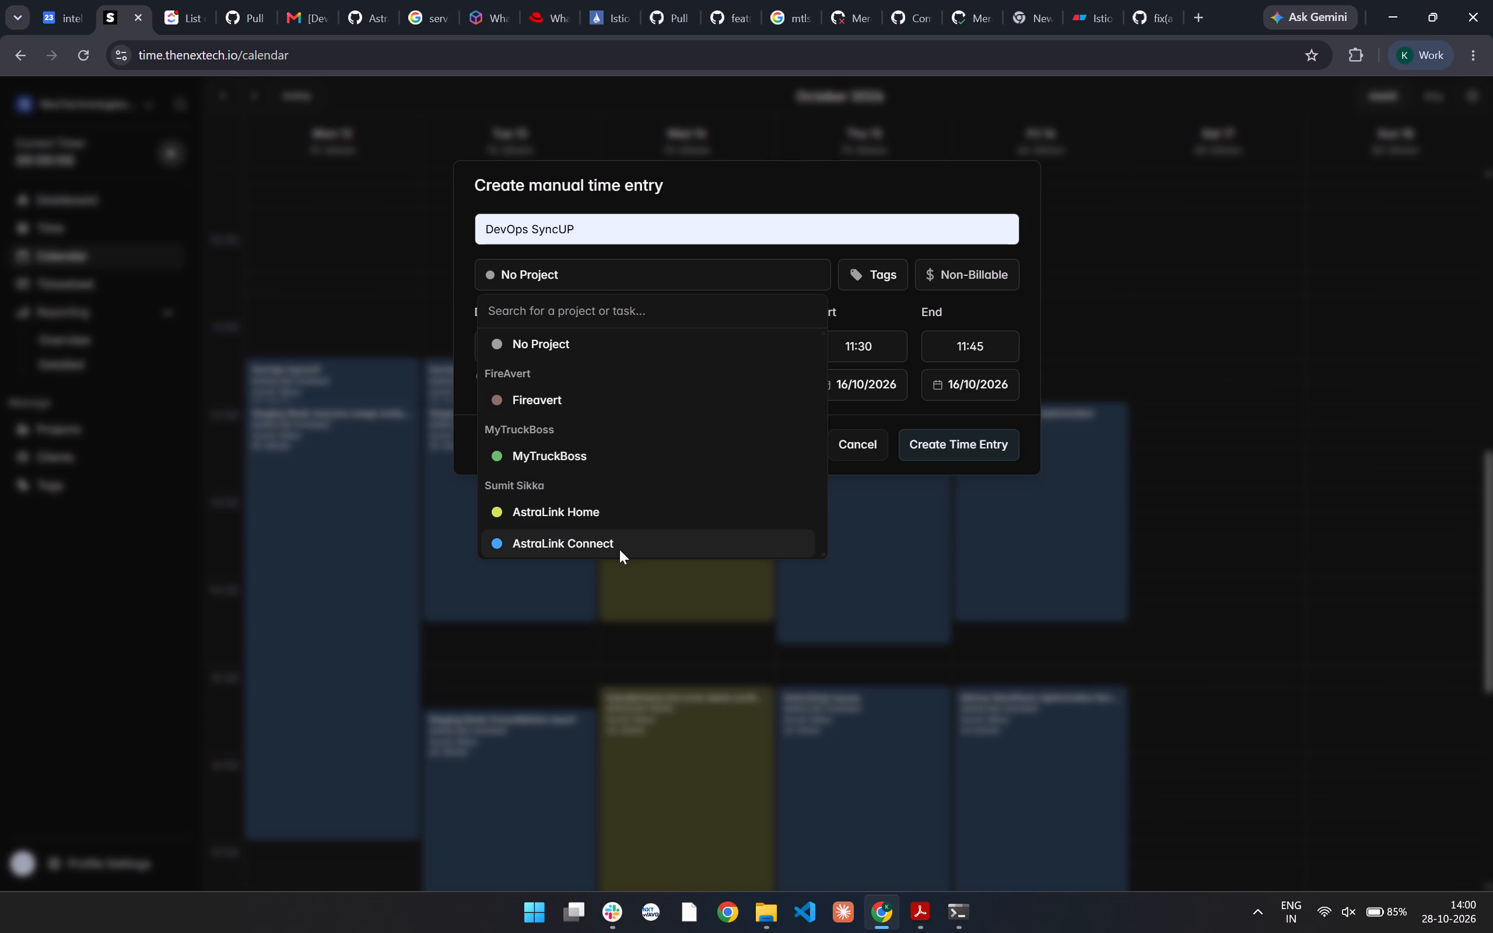
pyautogui.click(619, 549)
pyautogui.click(1018, 353)
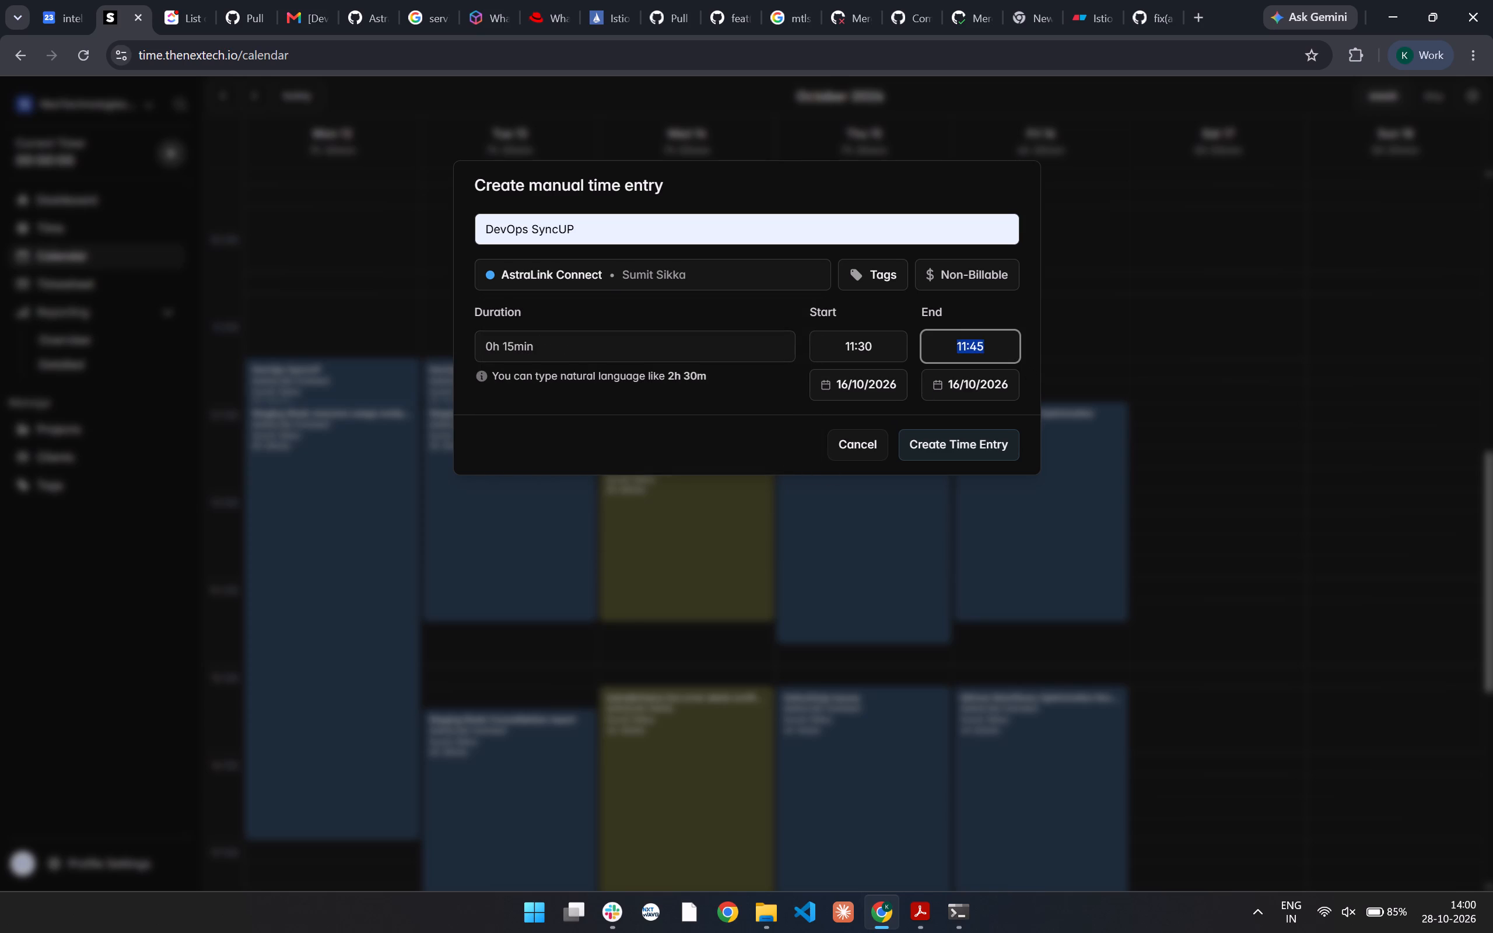
pyautogui.press('BackSpace')
pyautogui.write('1200')
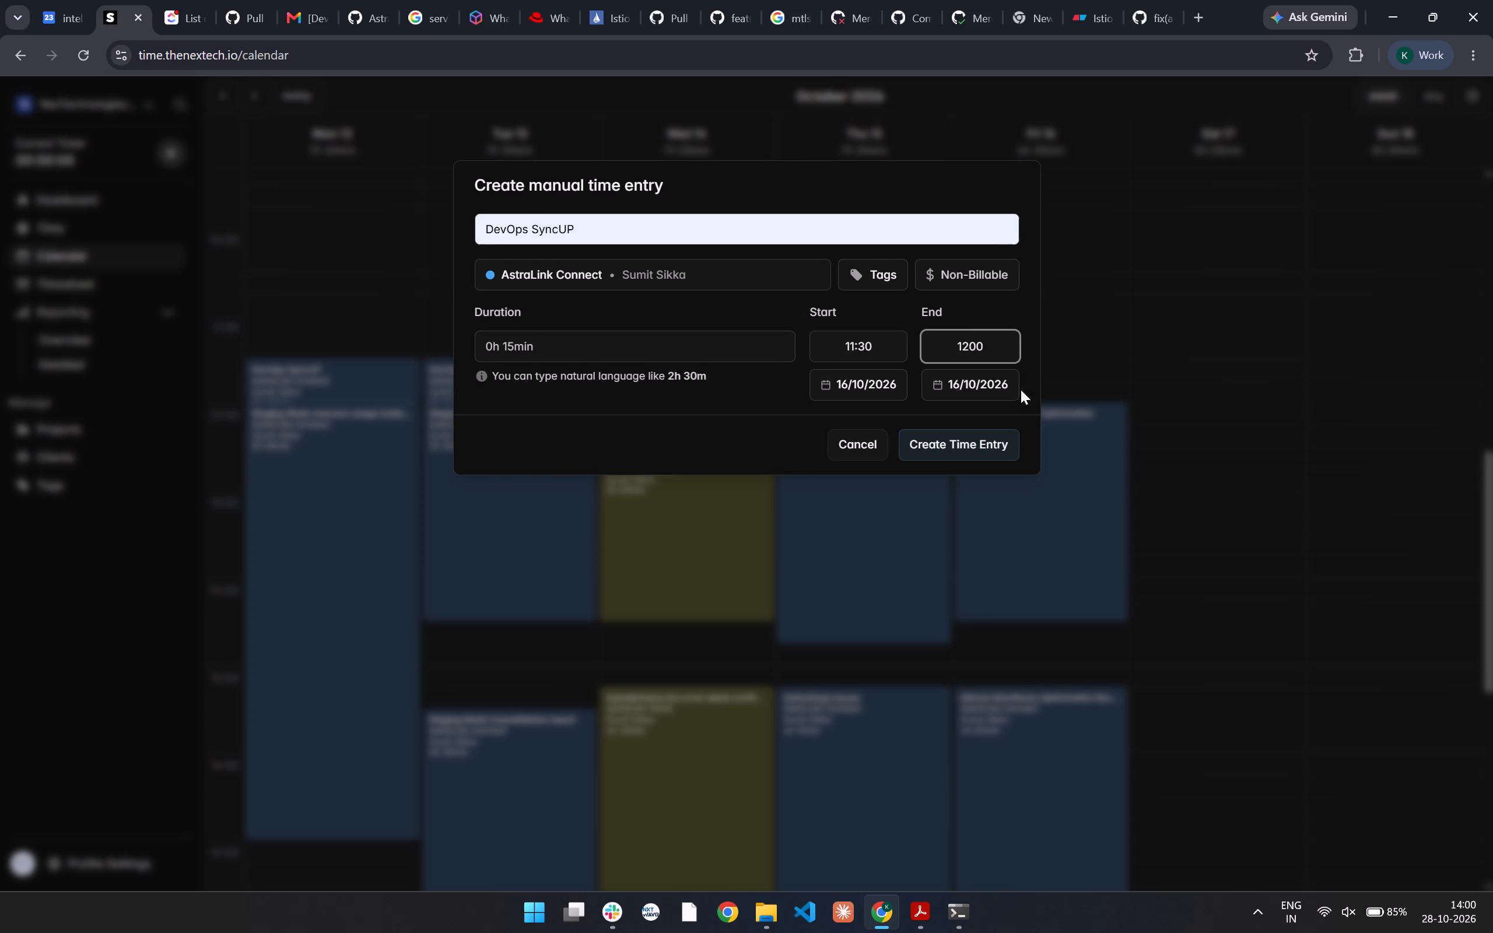
pyautogui.click(981, 441)
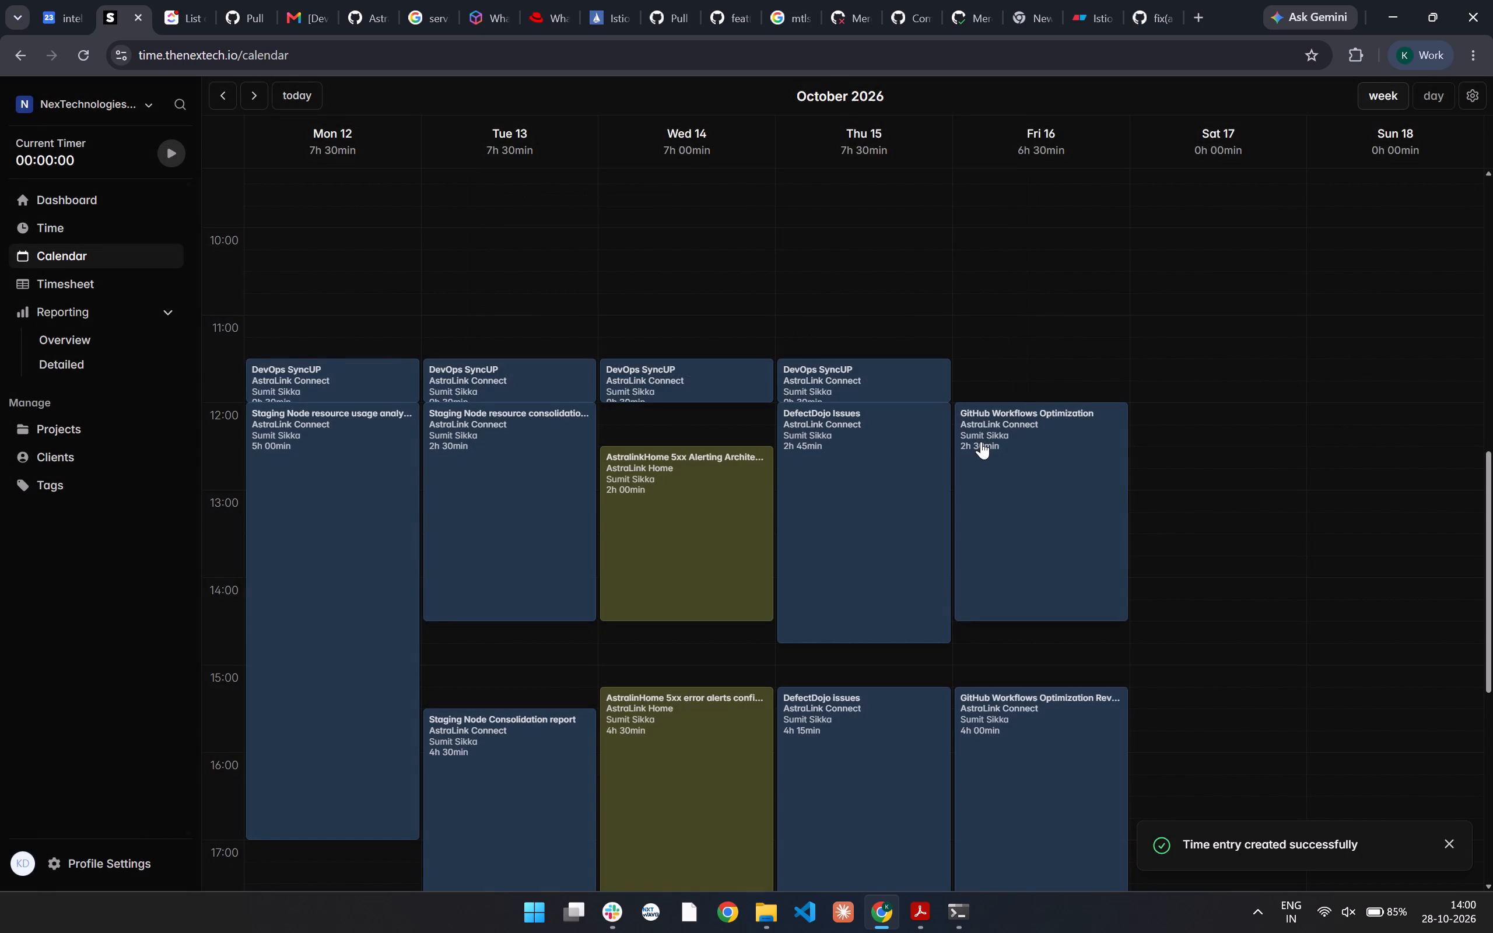
# Move the DevOps SyncUP entry on Wednesday 14 to start at 12:00, directly before the AstralinkHome 5xx Alerting entry.
pyautogui.scroll(-4, 981, 441)
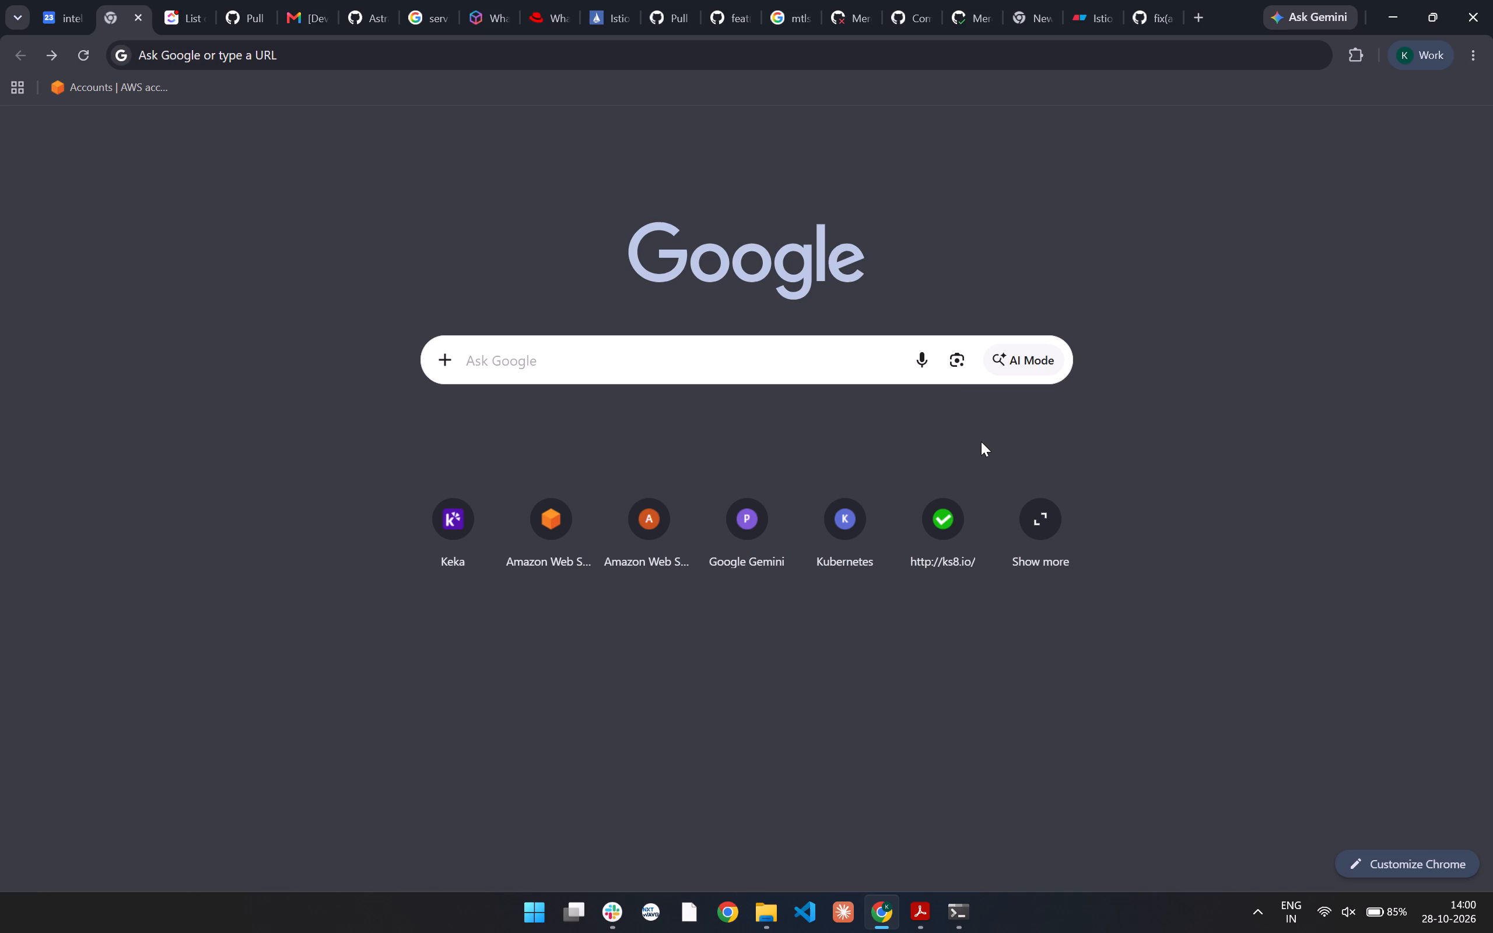
pyautogui.hscroll(-4, 981, 441)
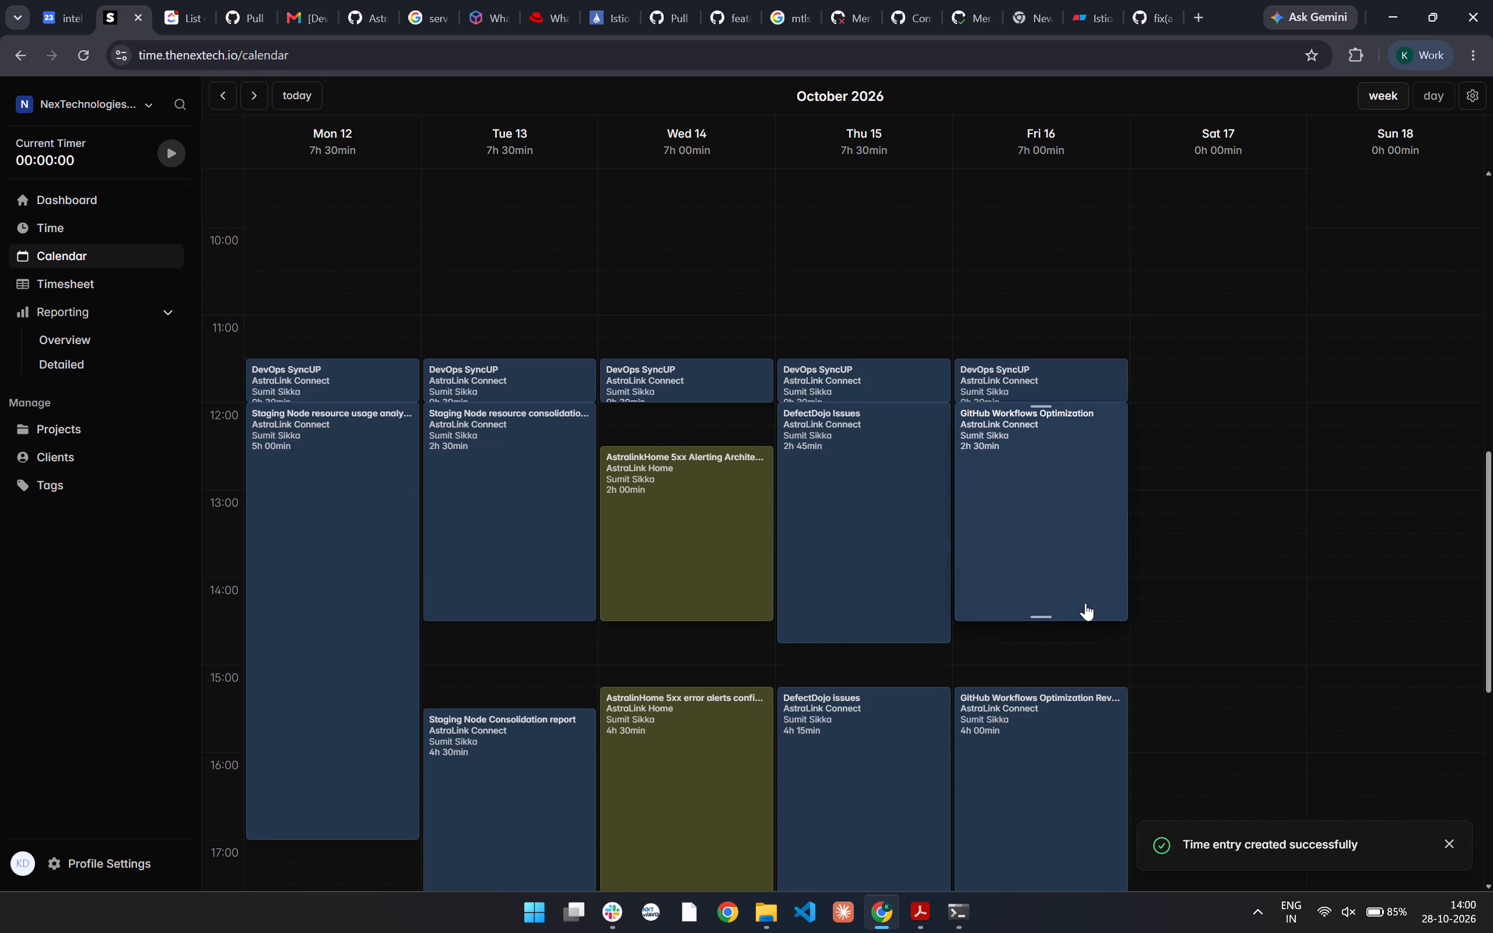
pyautogui.scroll(-2, 1085, 603)
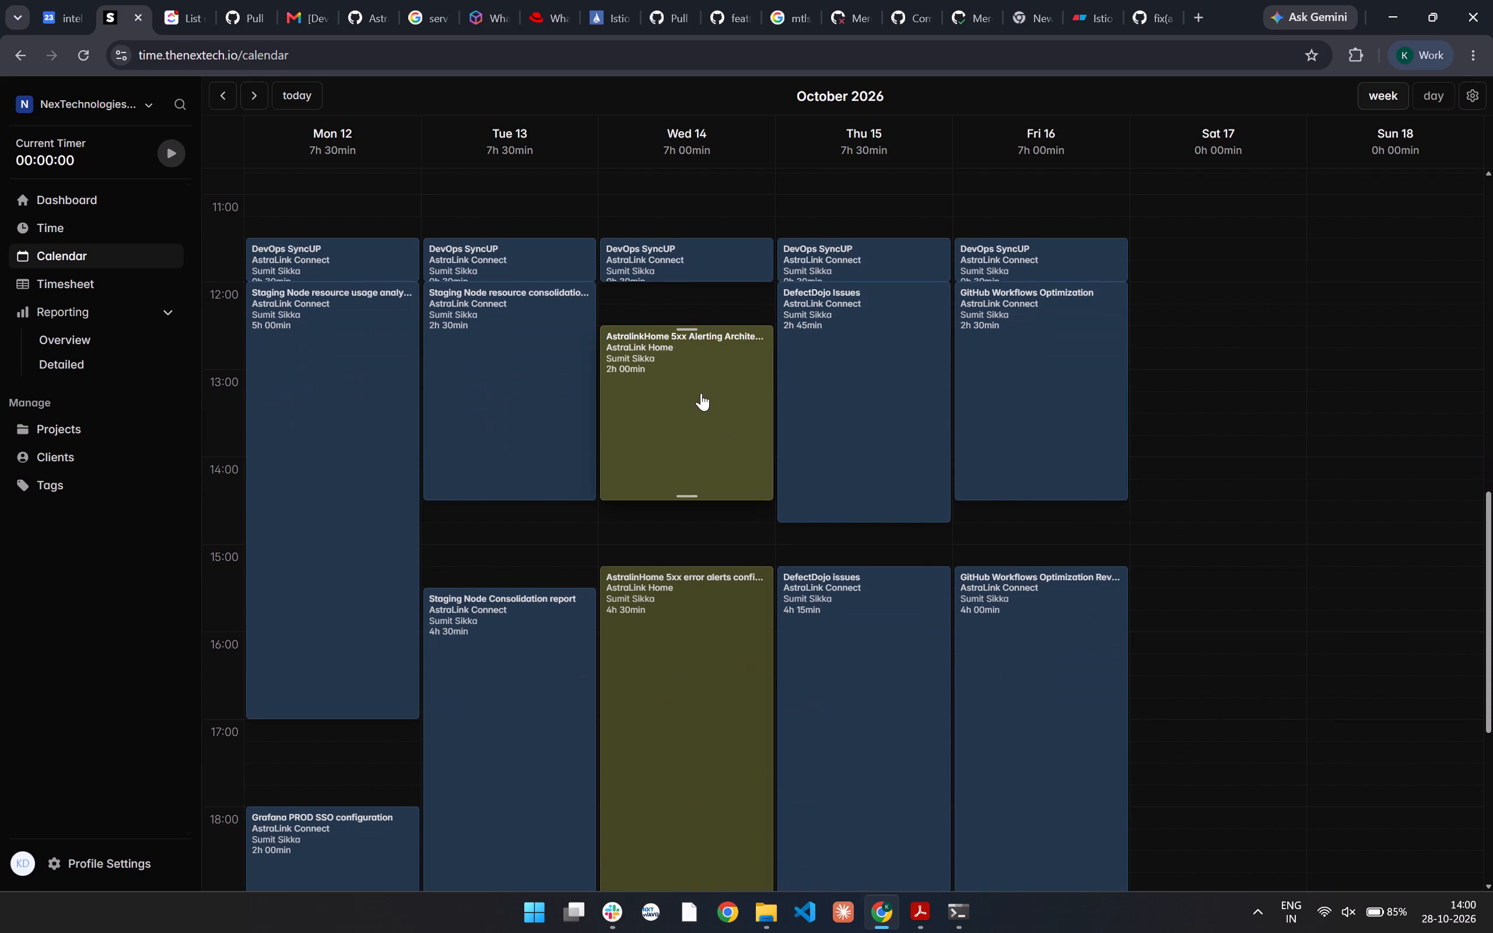
pyautogui.moveTo(651, 257); pyautogui.dragTo(664, 311)
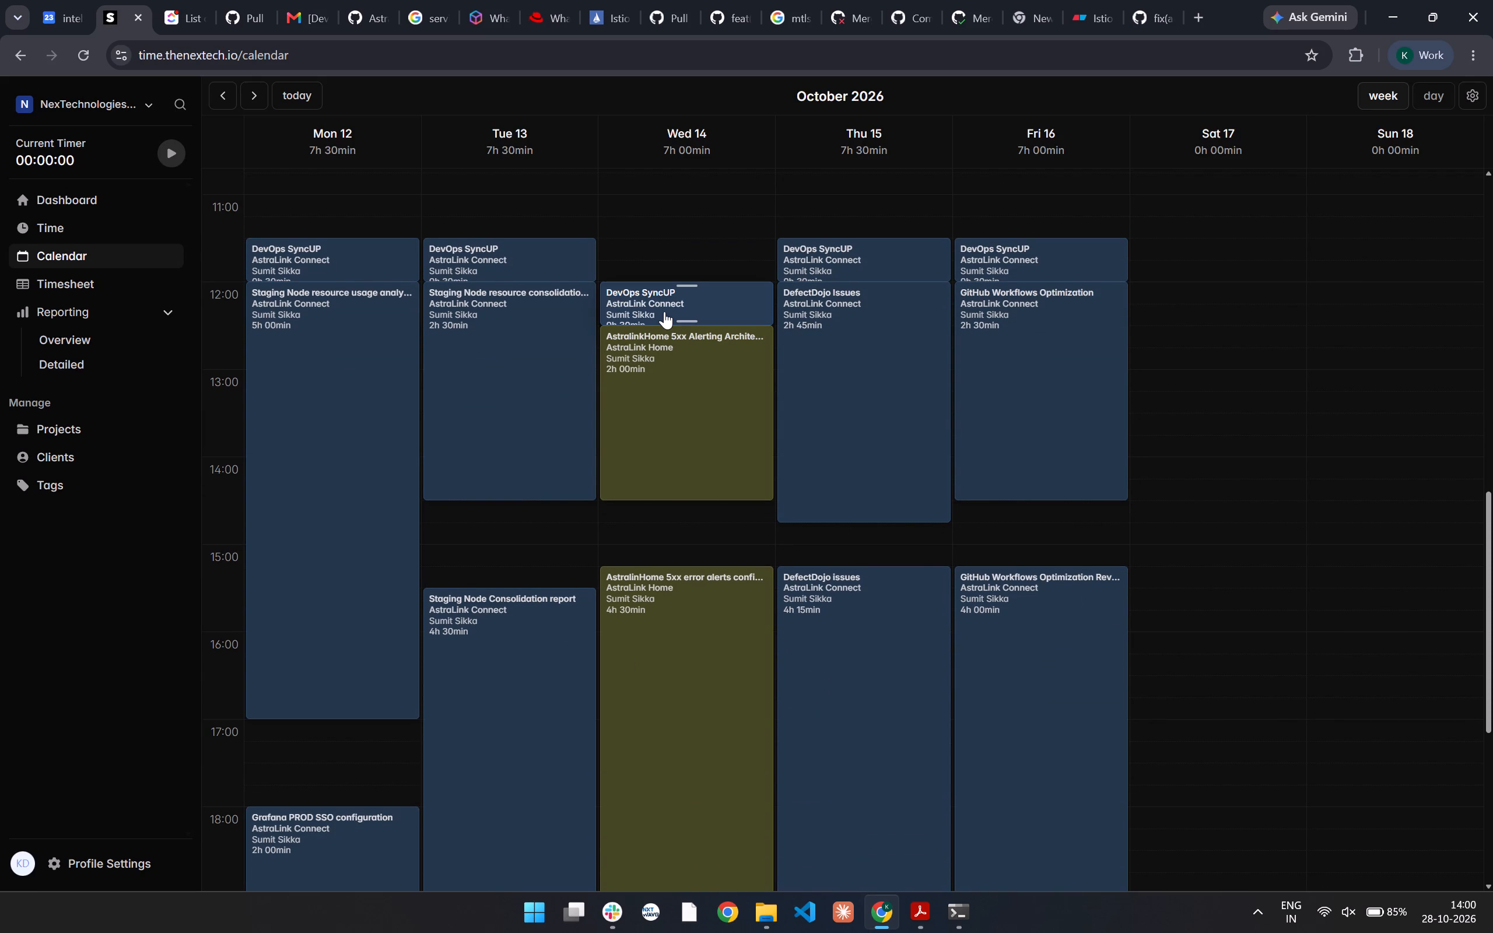
# Extend the afternoon DefectDojo issues entry on Thursday 15 to 4h 45min, ending at 20:00.
pyautogui.scroll(-3, 719, 174)
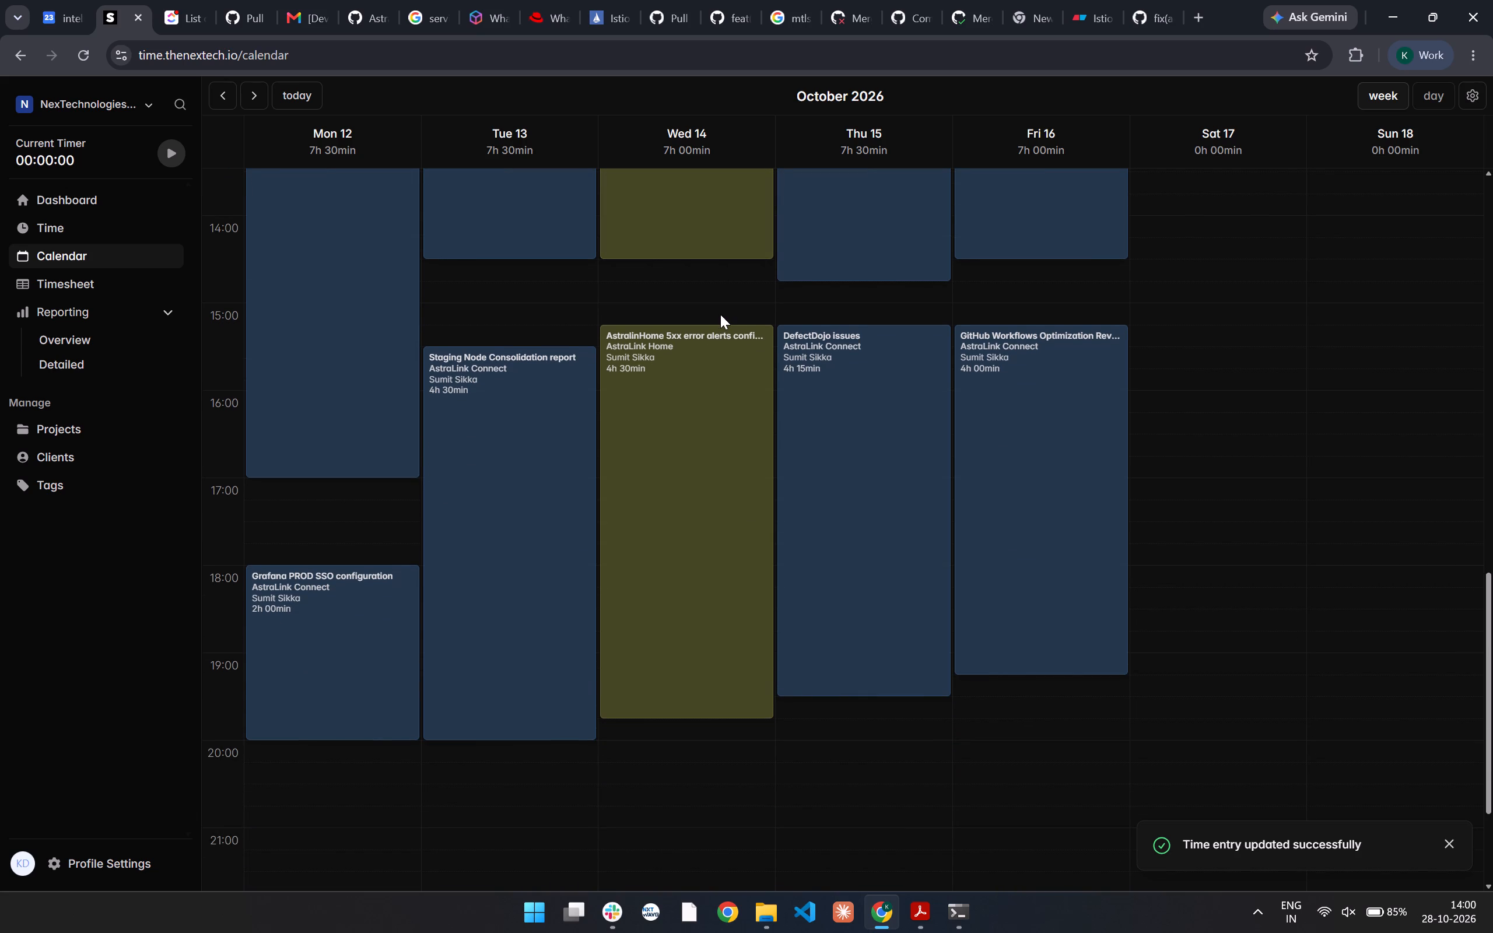
pyautogui.scroll(1, 720, 314)
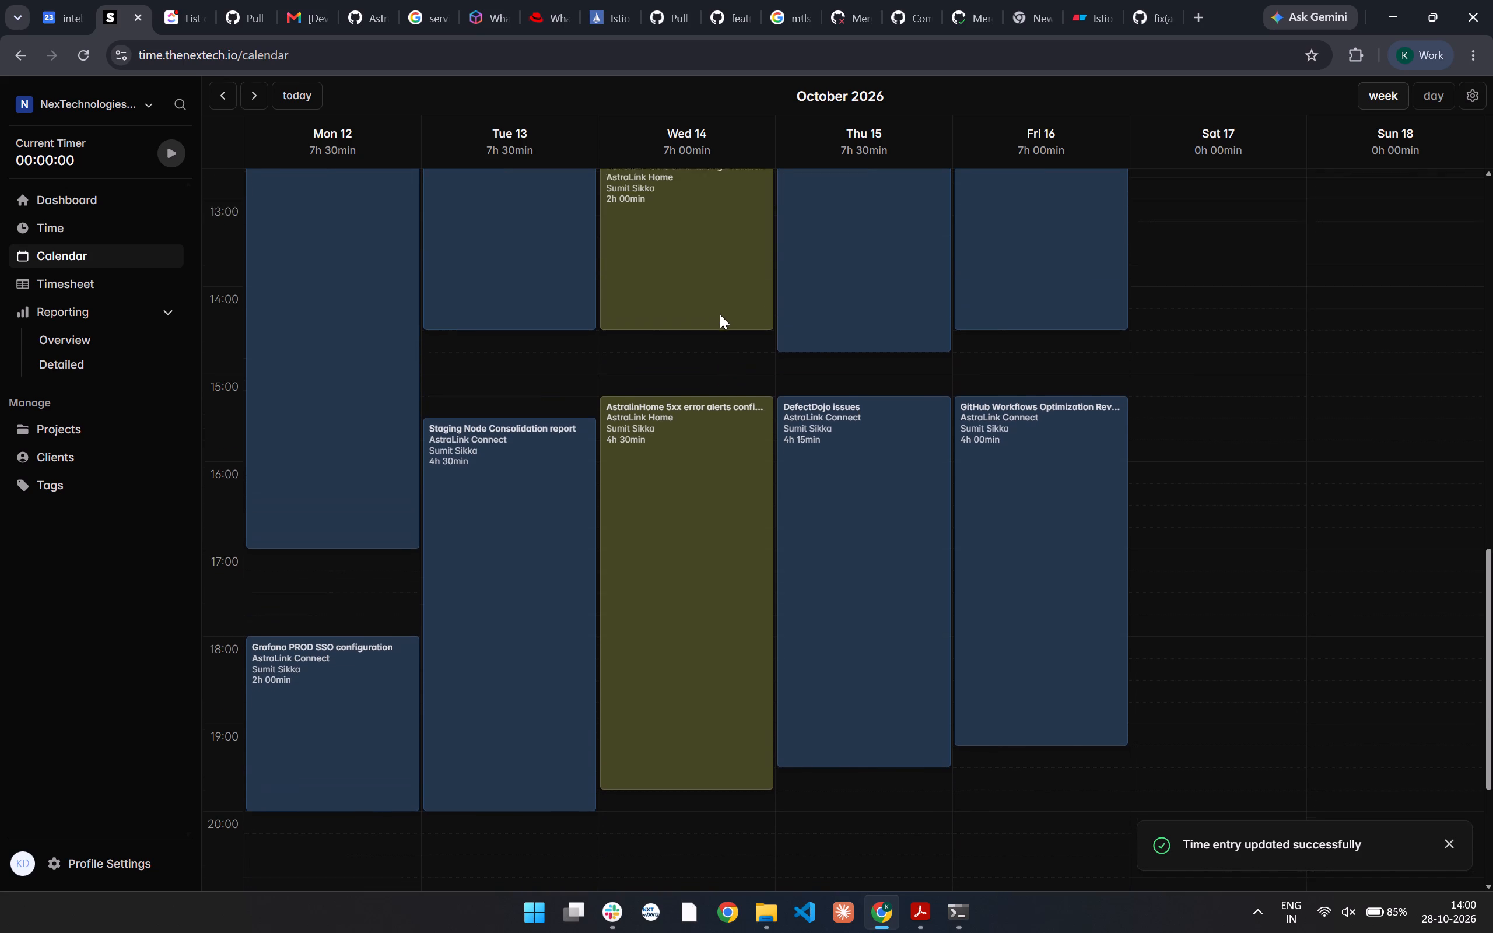
pyautogui.scroll(-1, 720, 314)
pyautogui.click(861, 565)
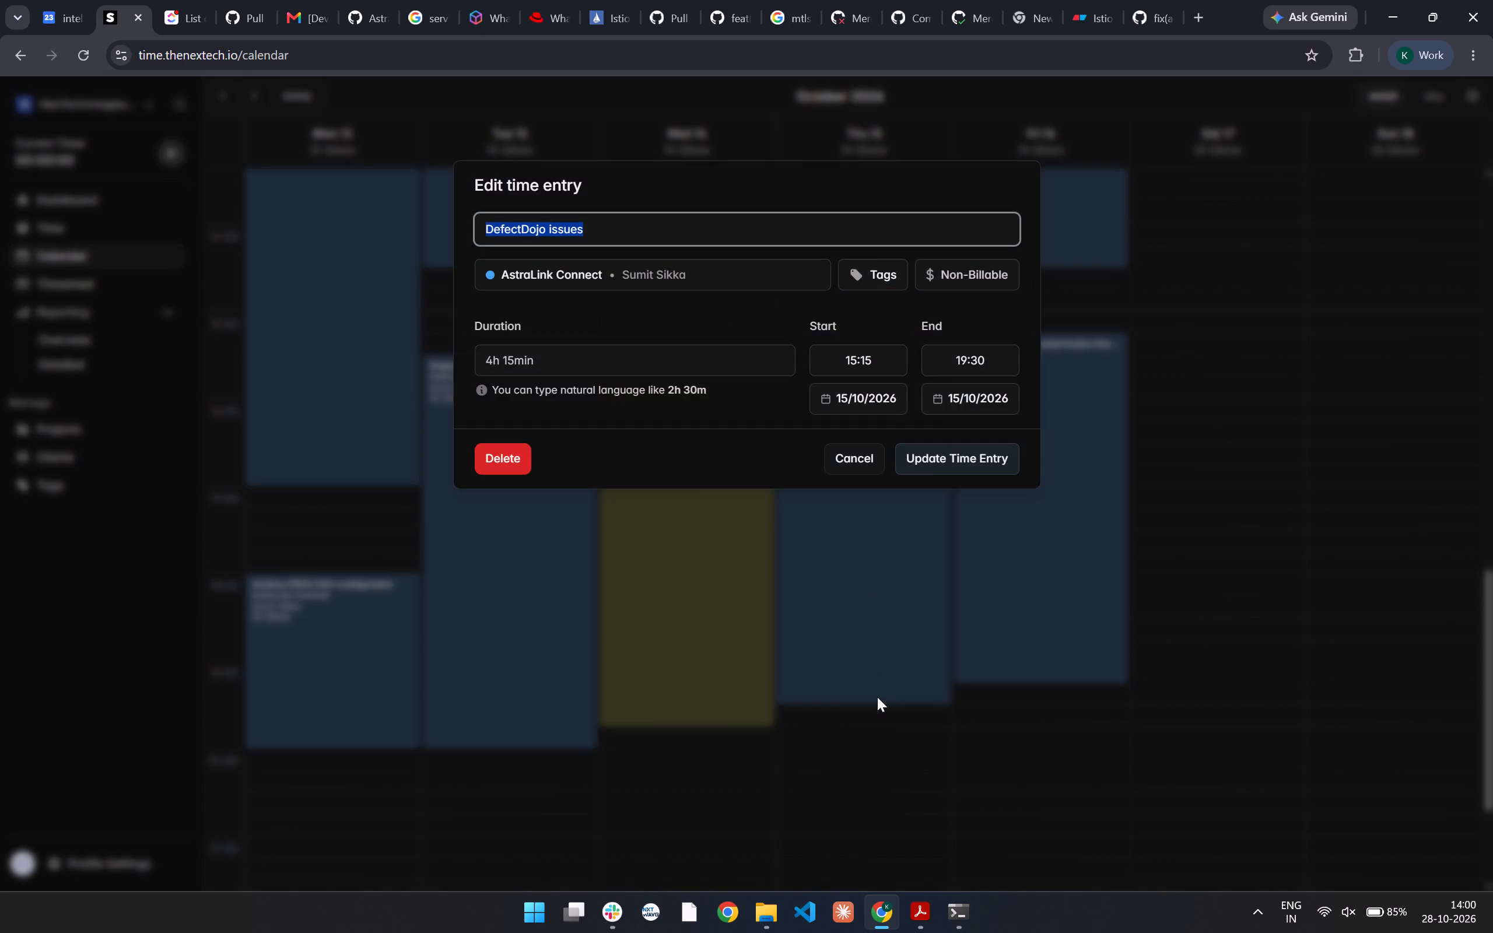
pyautogui.click(877, 697)
pyautogui.moveTo(866, 701); pyautogui.dragTo(880, 745)
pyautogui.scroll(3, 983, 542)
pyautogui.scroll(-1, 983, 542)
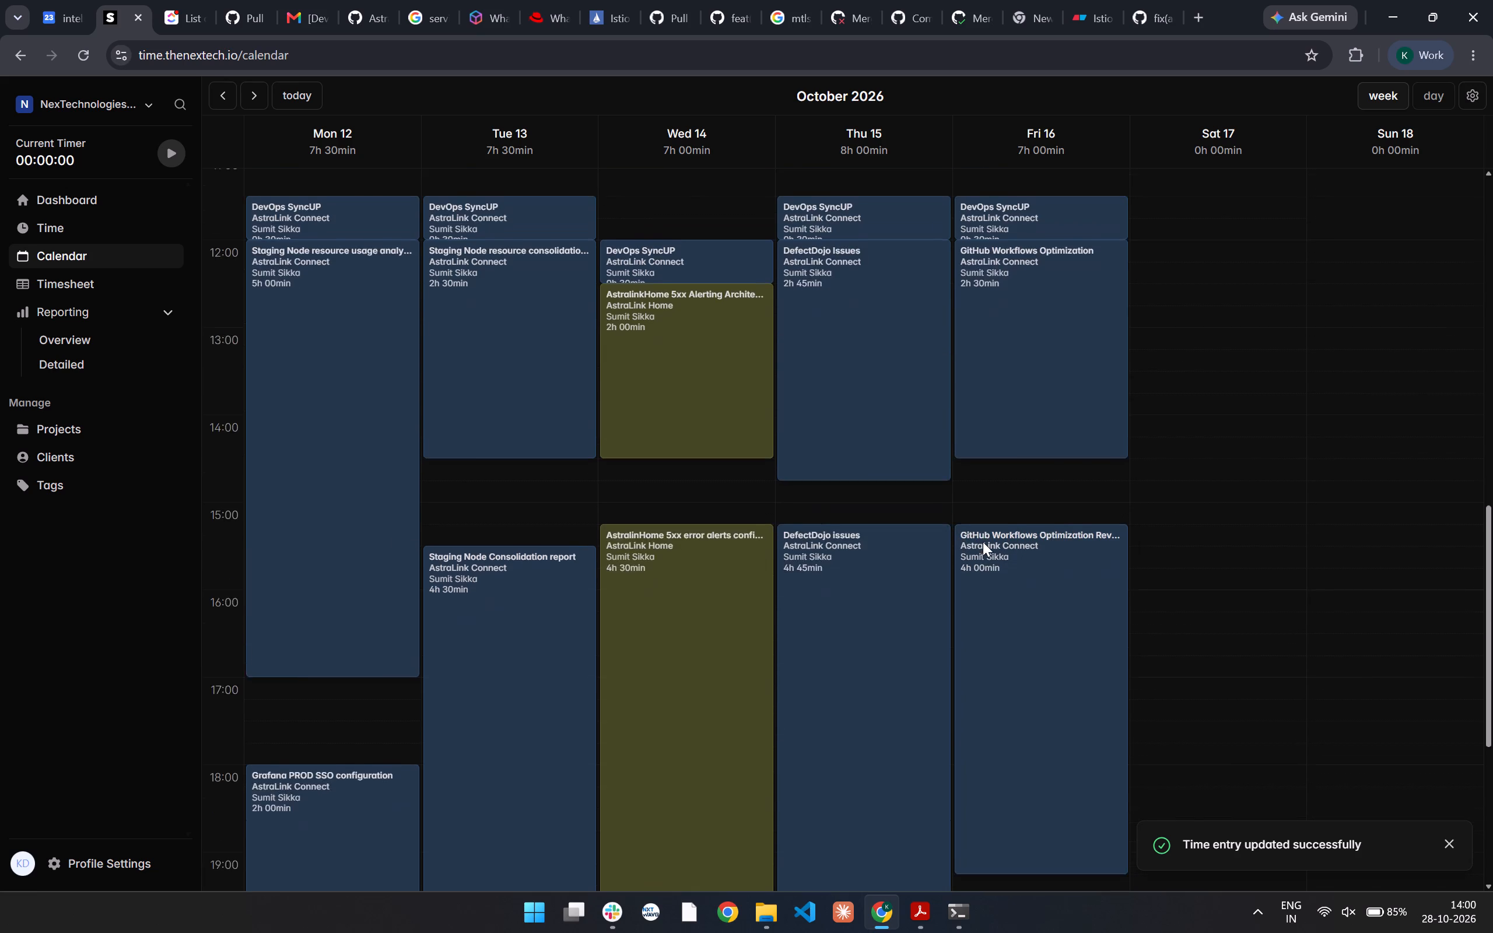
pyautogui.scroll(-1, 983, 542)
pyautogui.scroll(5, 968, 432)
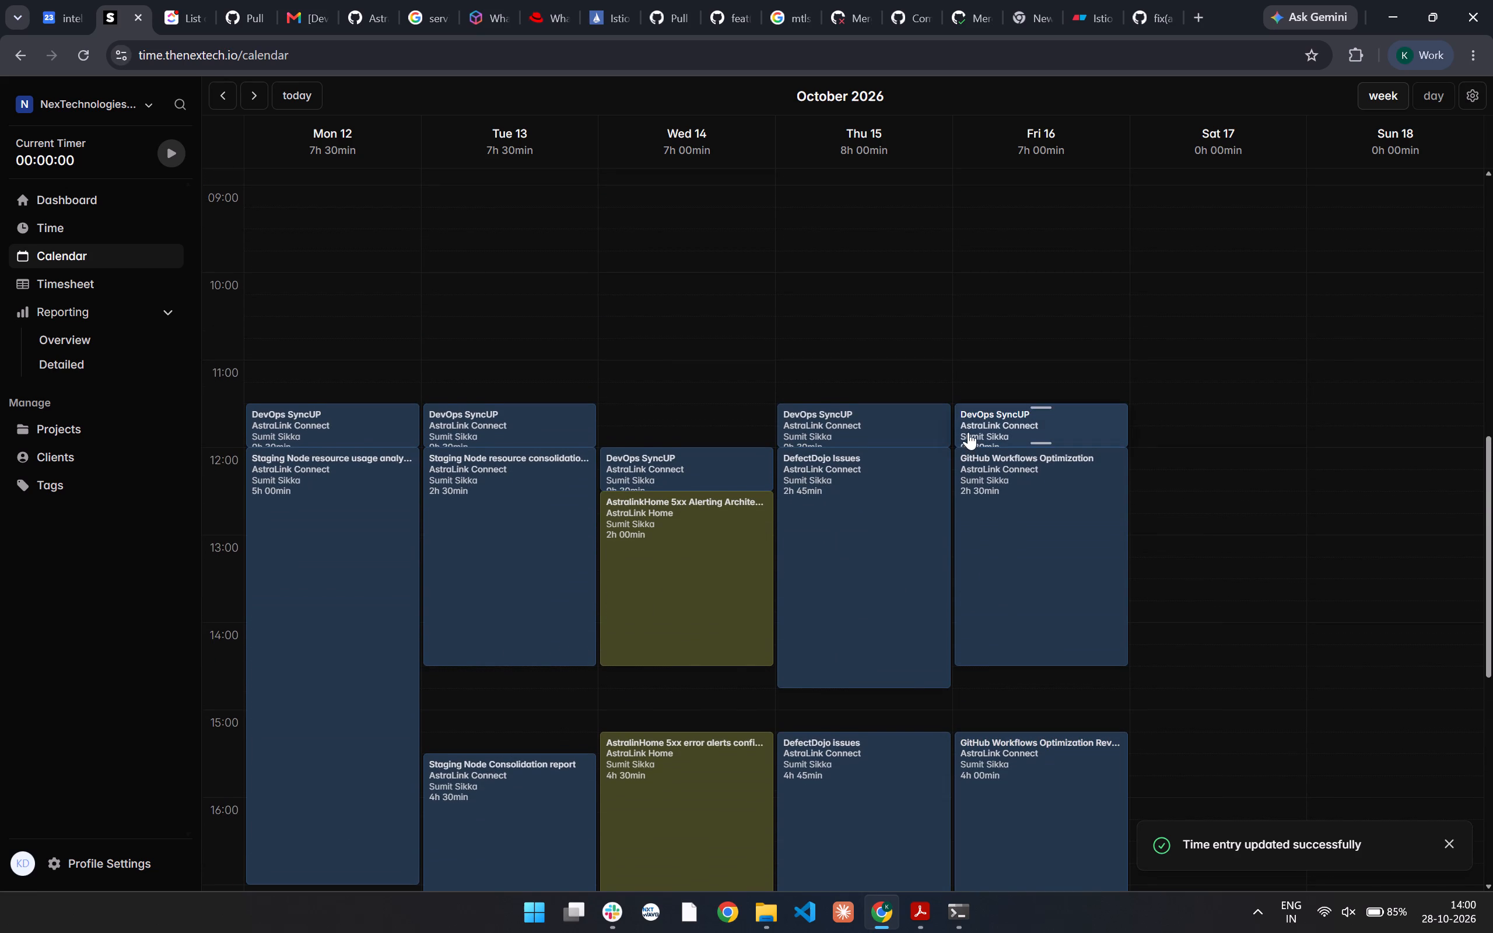
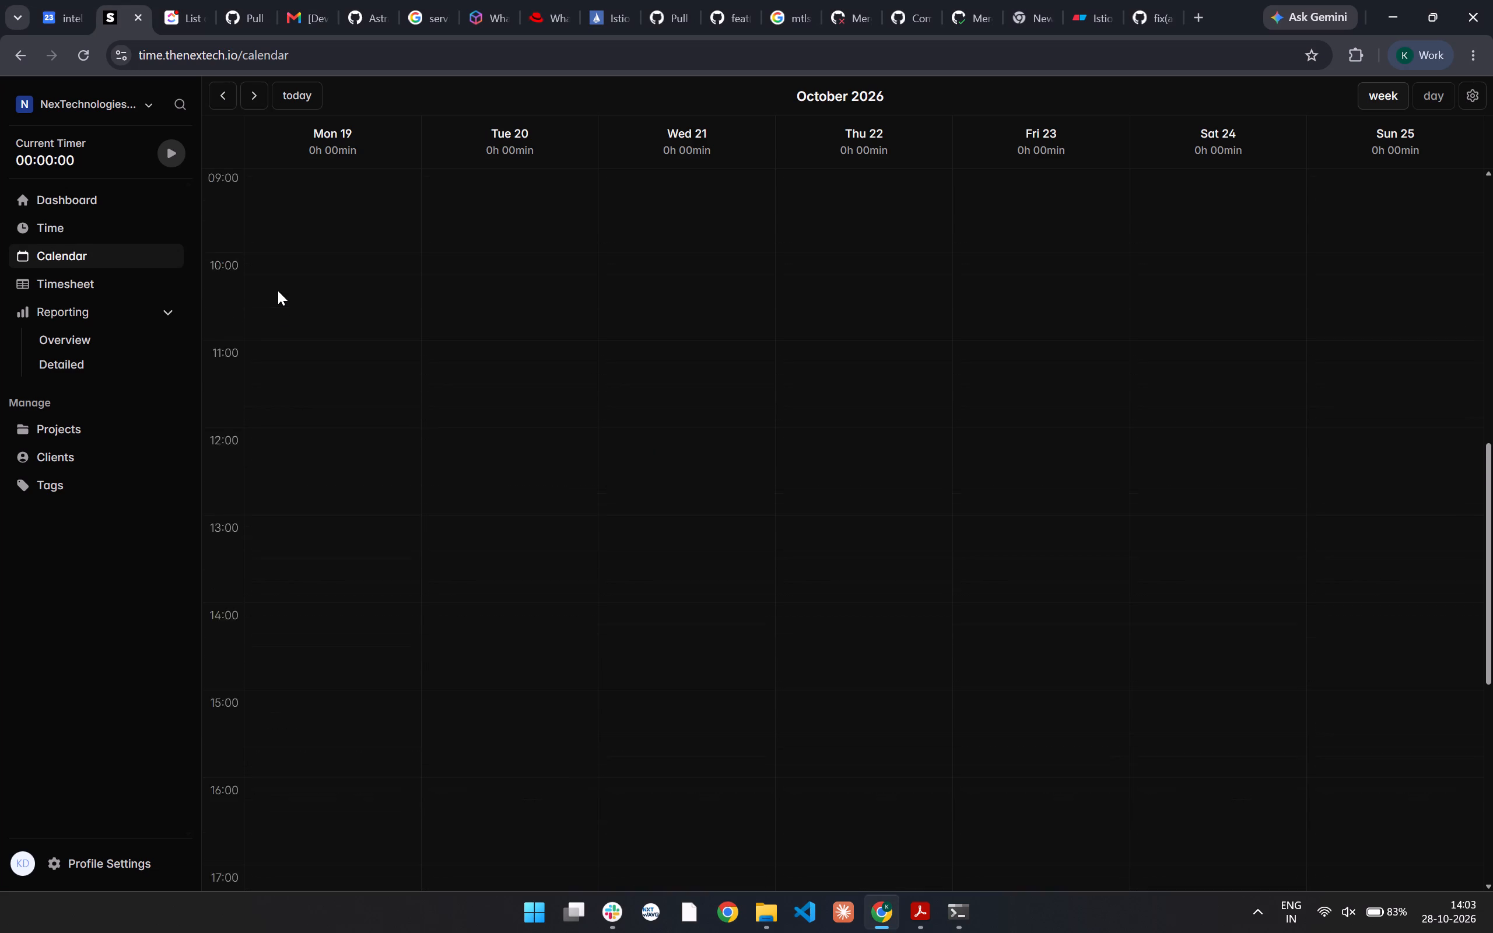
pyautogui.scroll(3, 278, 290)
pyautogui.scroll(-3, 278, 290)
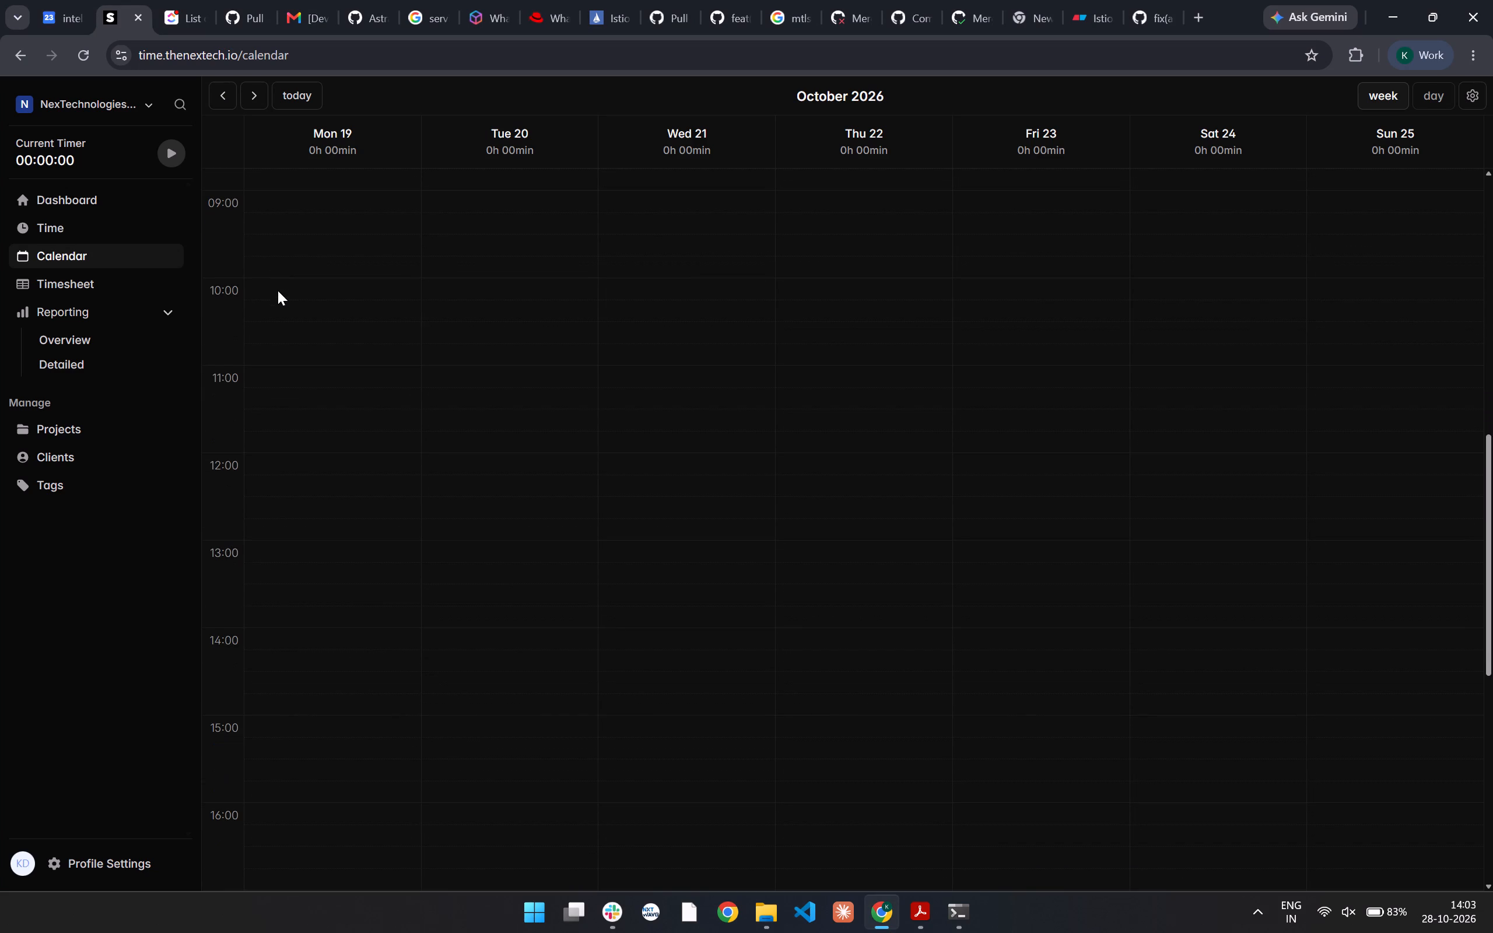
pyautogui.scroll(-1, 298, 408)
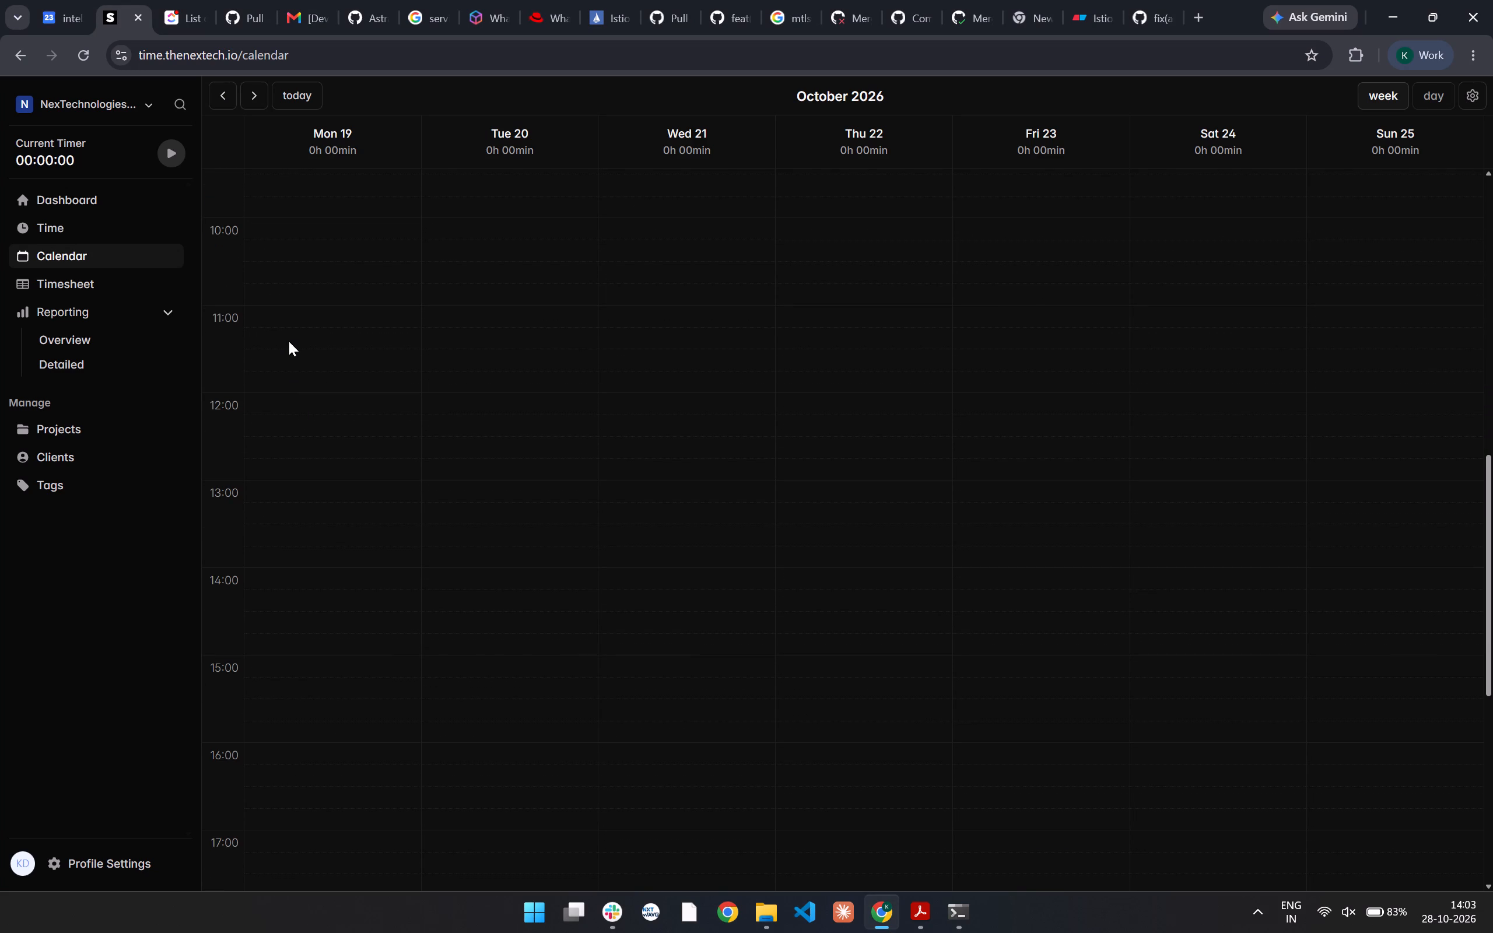
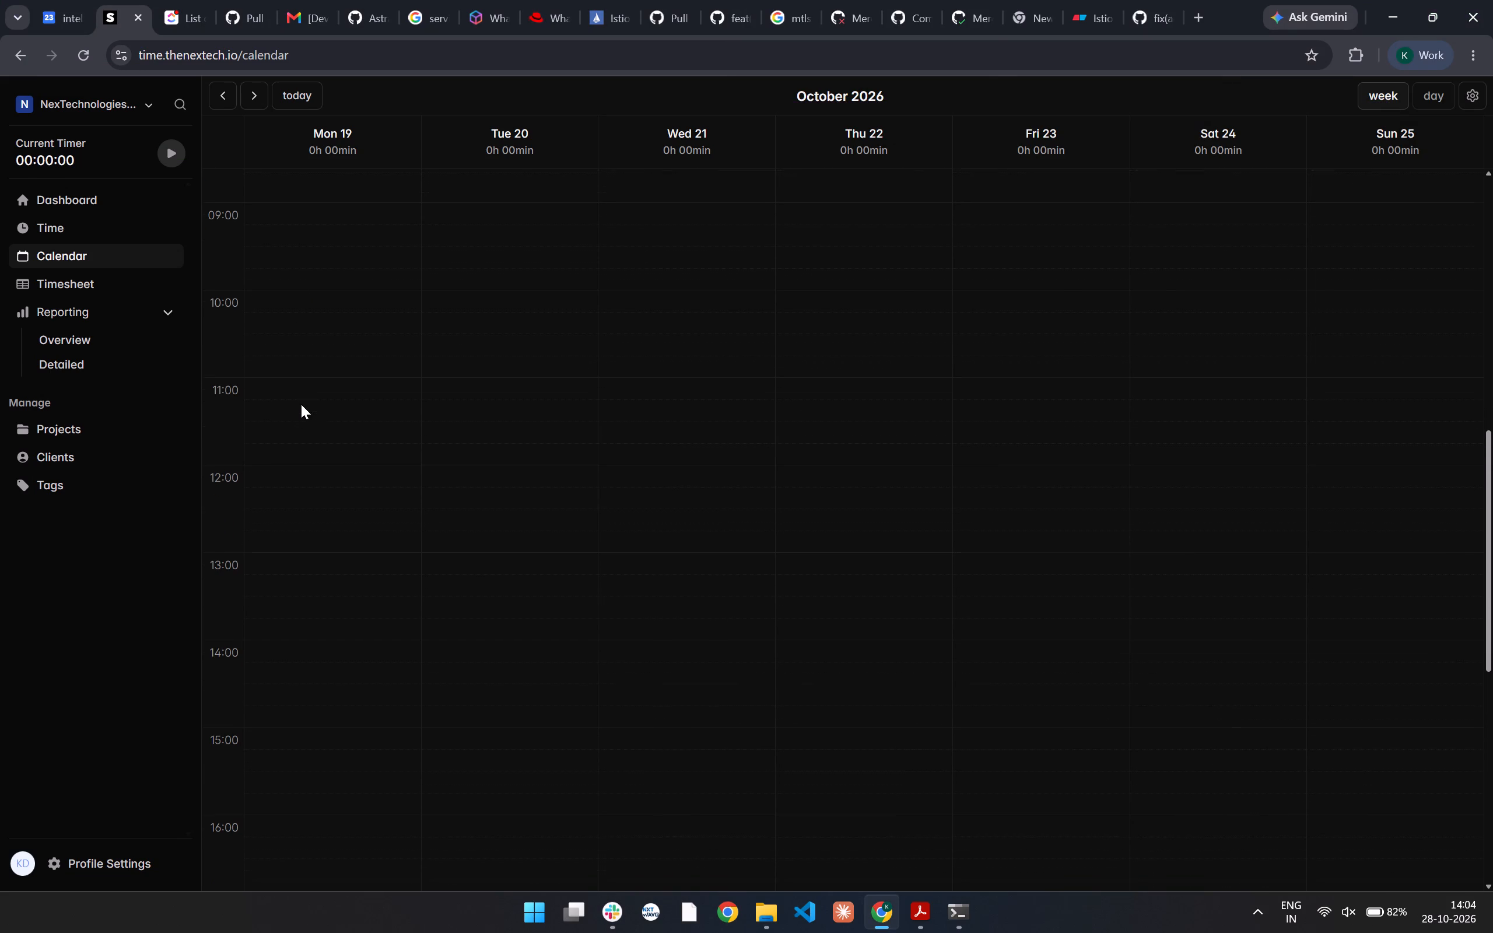
# Fill in a new manual time entry "DevOps SyncUP" on Monday 19 October 2026, from 11:30 to 12:00.
pyautogui.scroll(-2, 301, 404)
pyautogui.rightClick(267, 258)
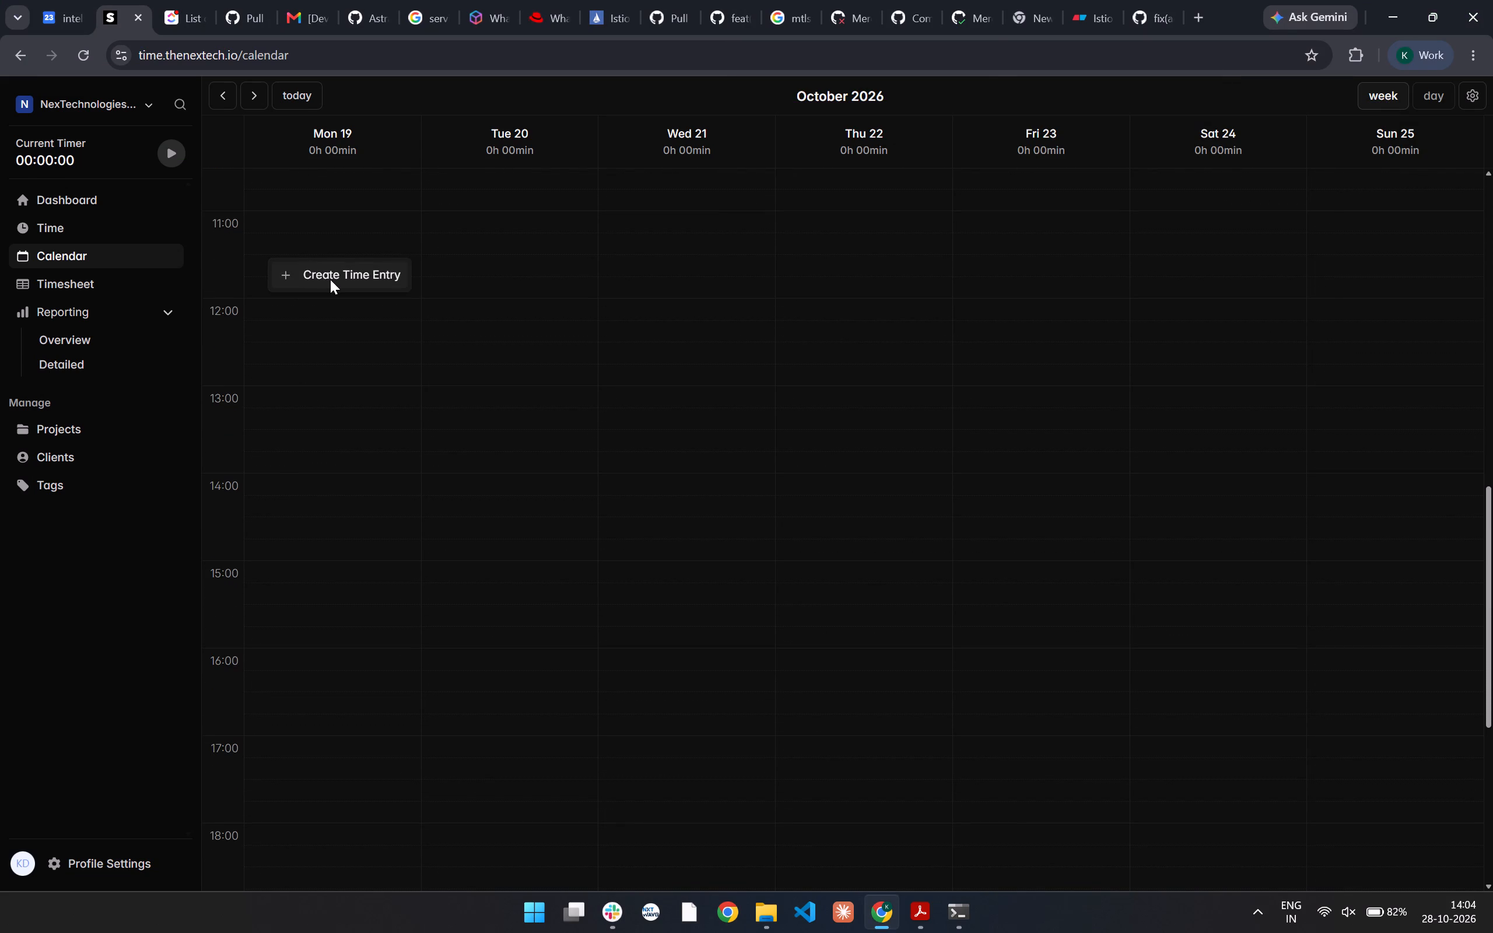
pyautogui.click(330, 279)
pyautogui.click(577, 225)
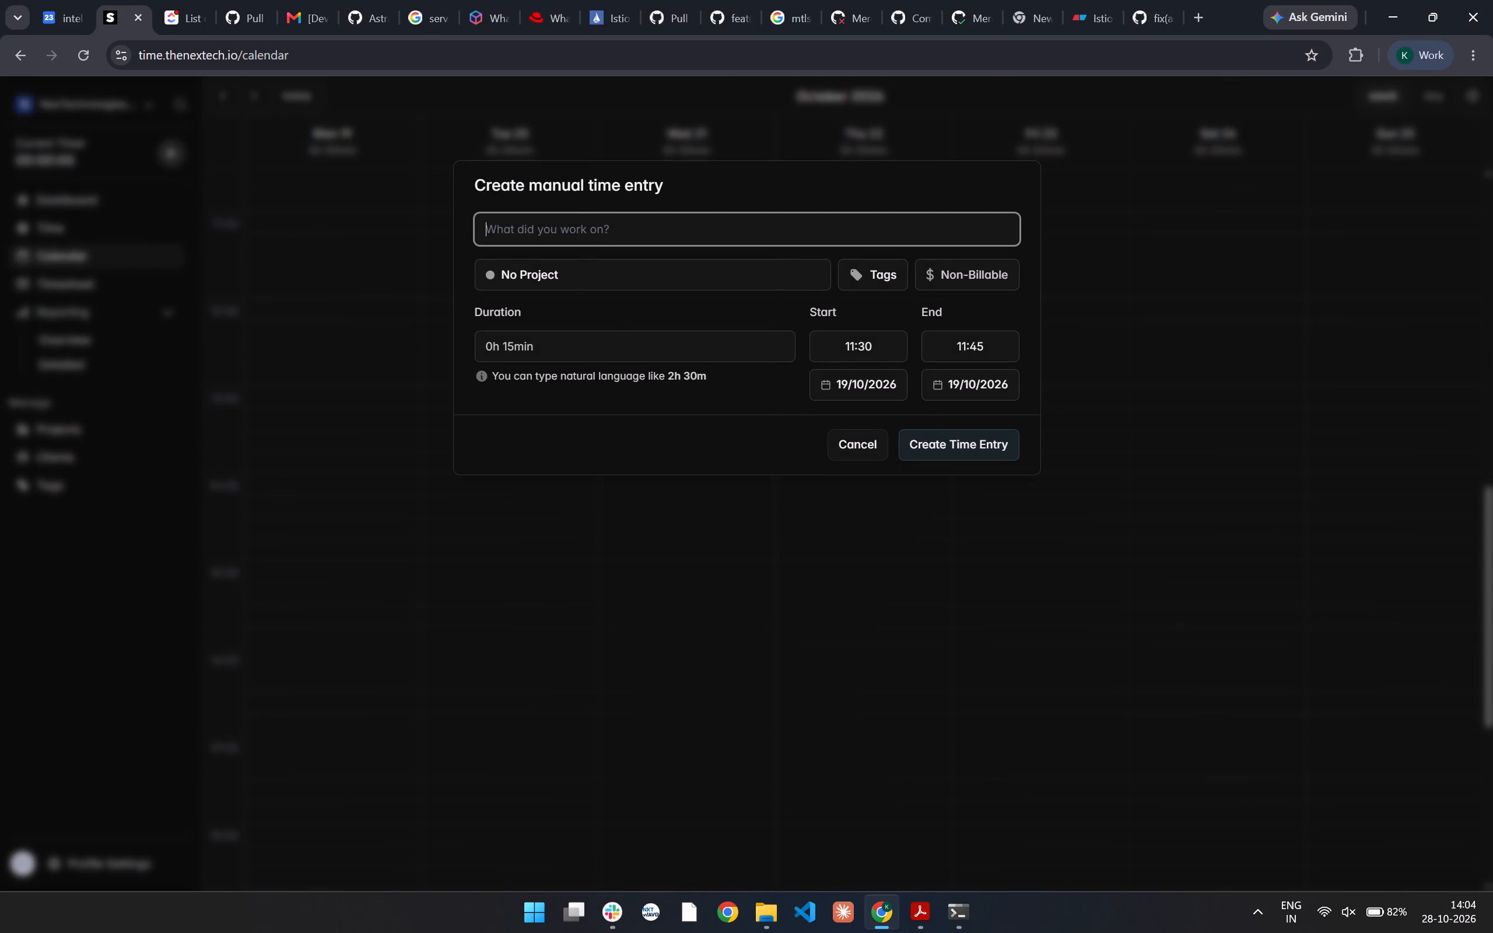
pyautogui.click(604, 259)
pyautogui.click(984, 354)
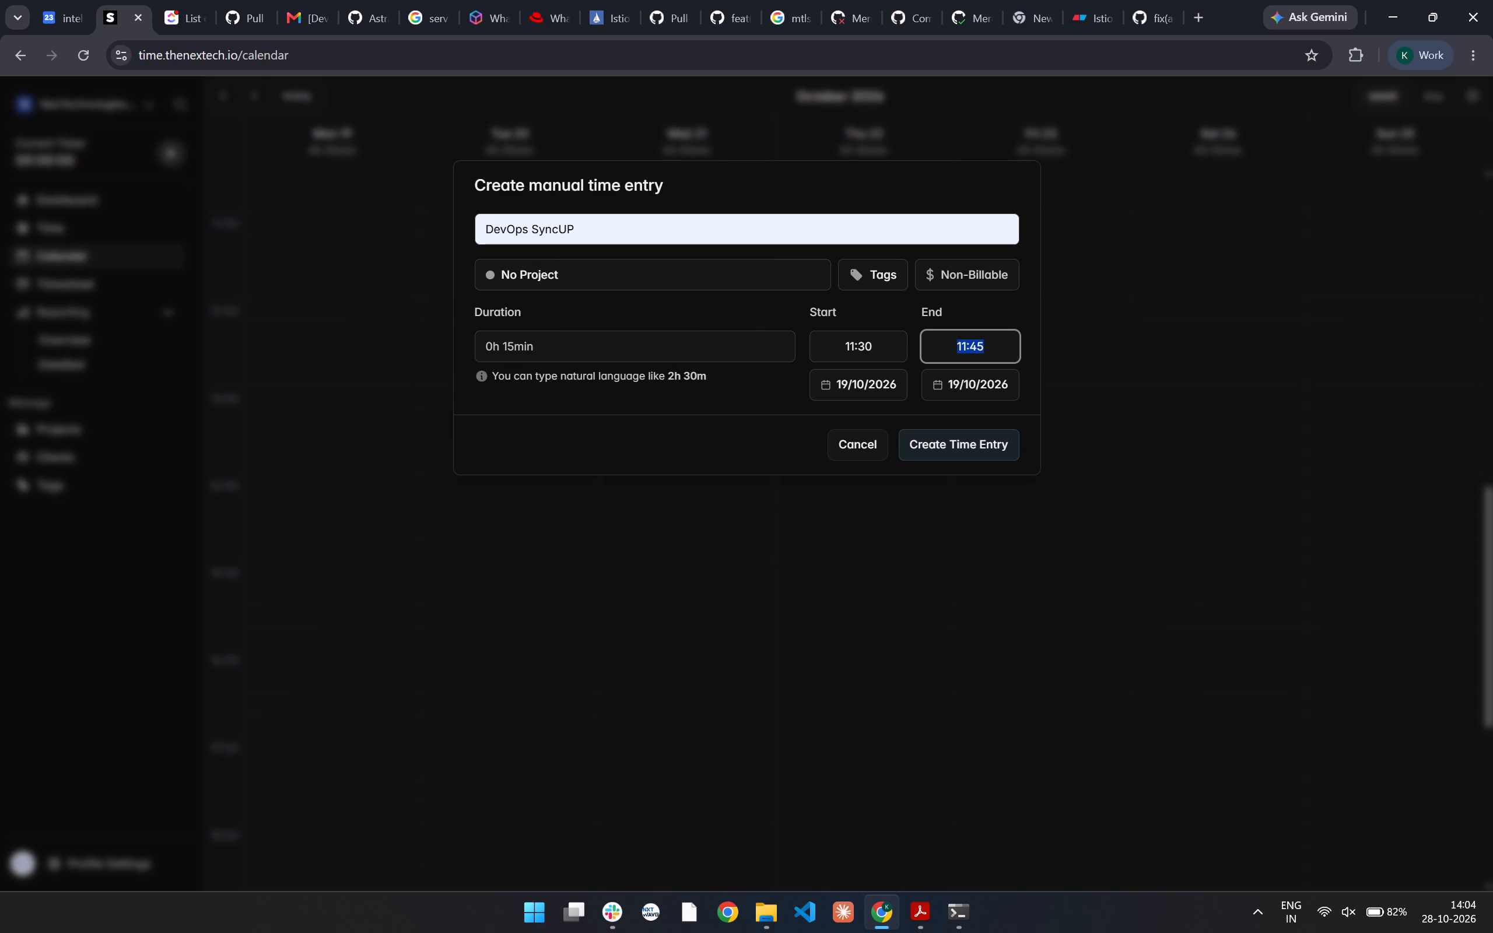
pyautogui.press('BackSpace')
pyautogui.write('1200')
pyautogui.click(777, 258)
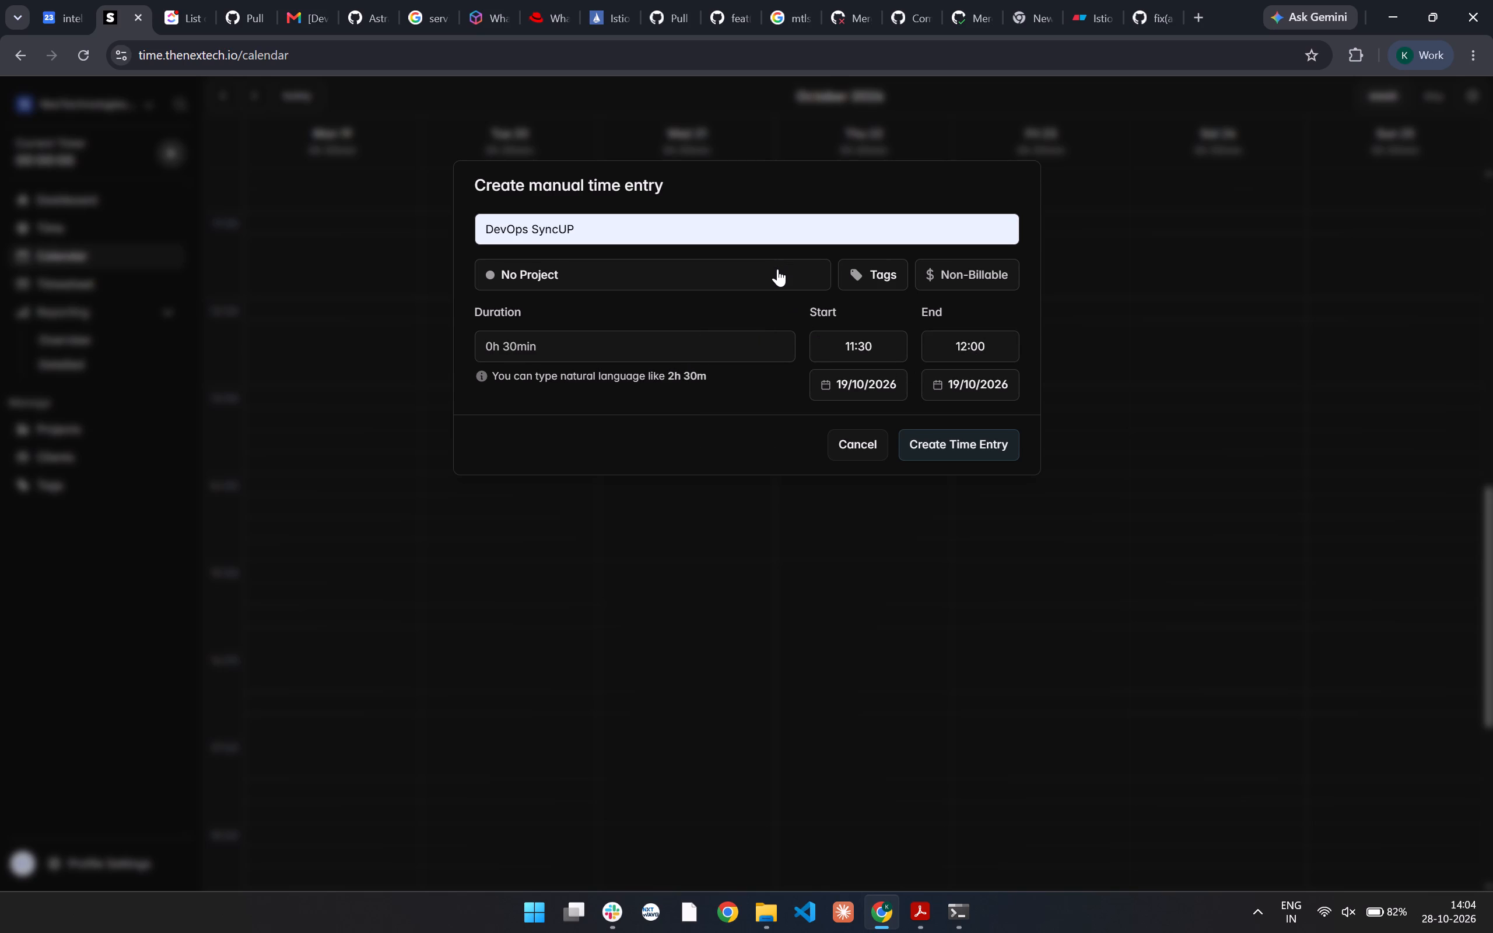
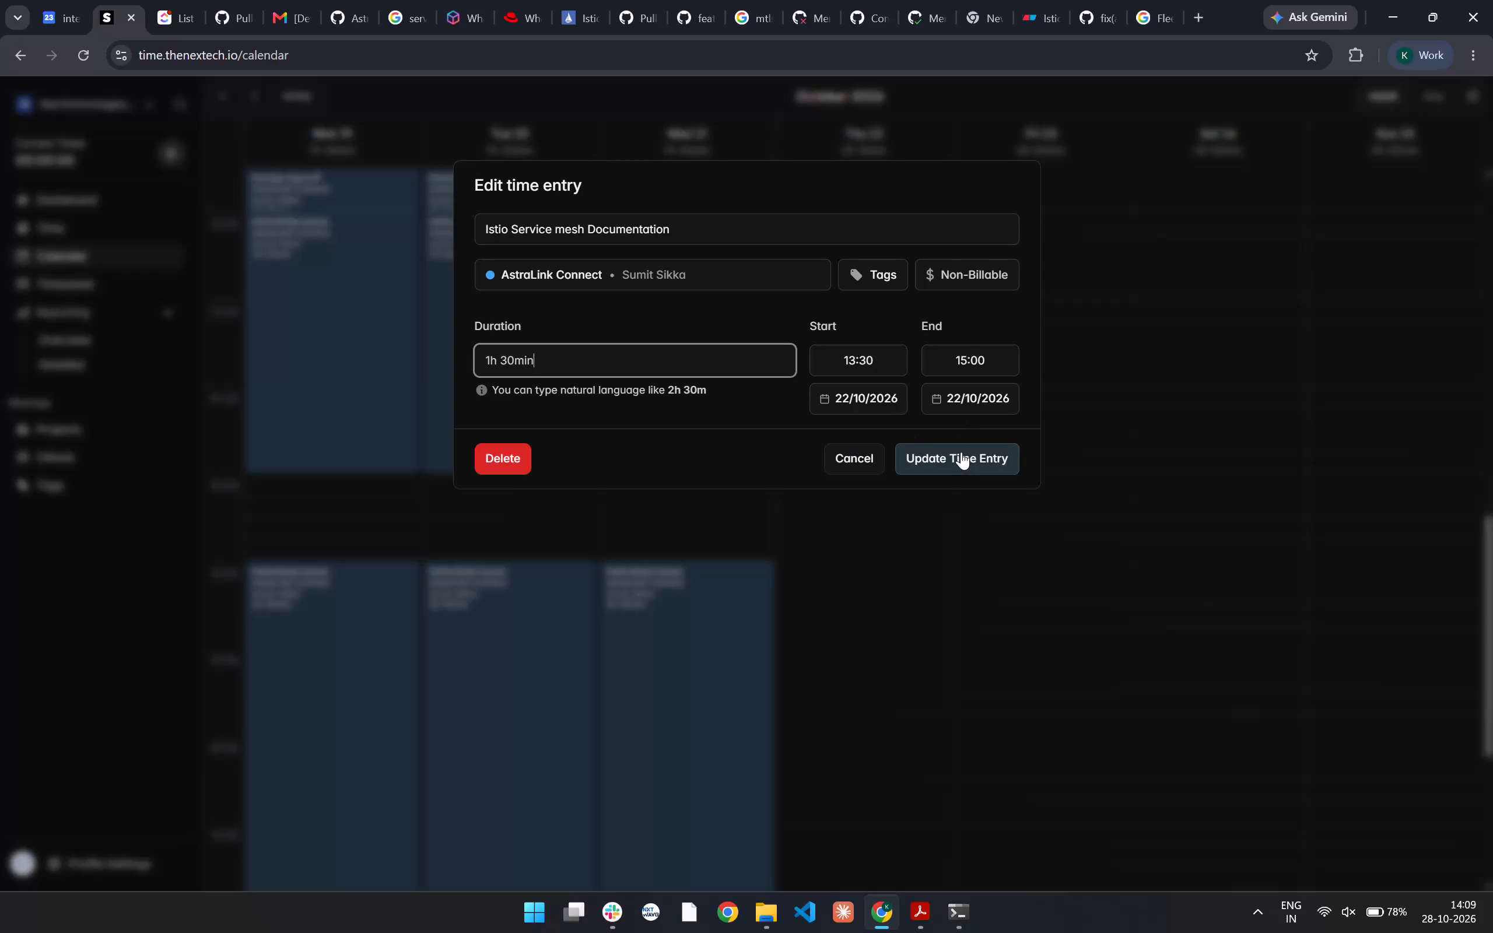
# Save the edited "Istio Service mesh Documentation" entry on Thursday 22 October, running from 13:30 to 15:00.
pyautogui.click(961, 452)
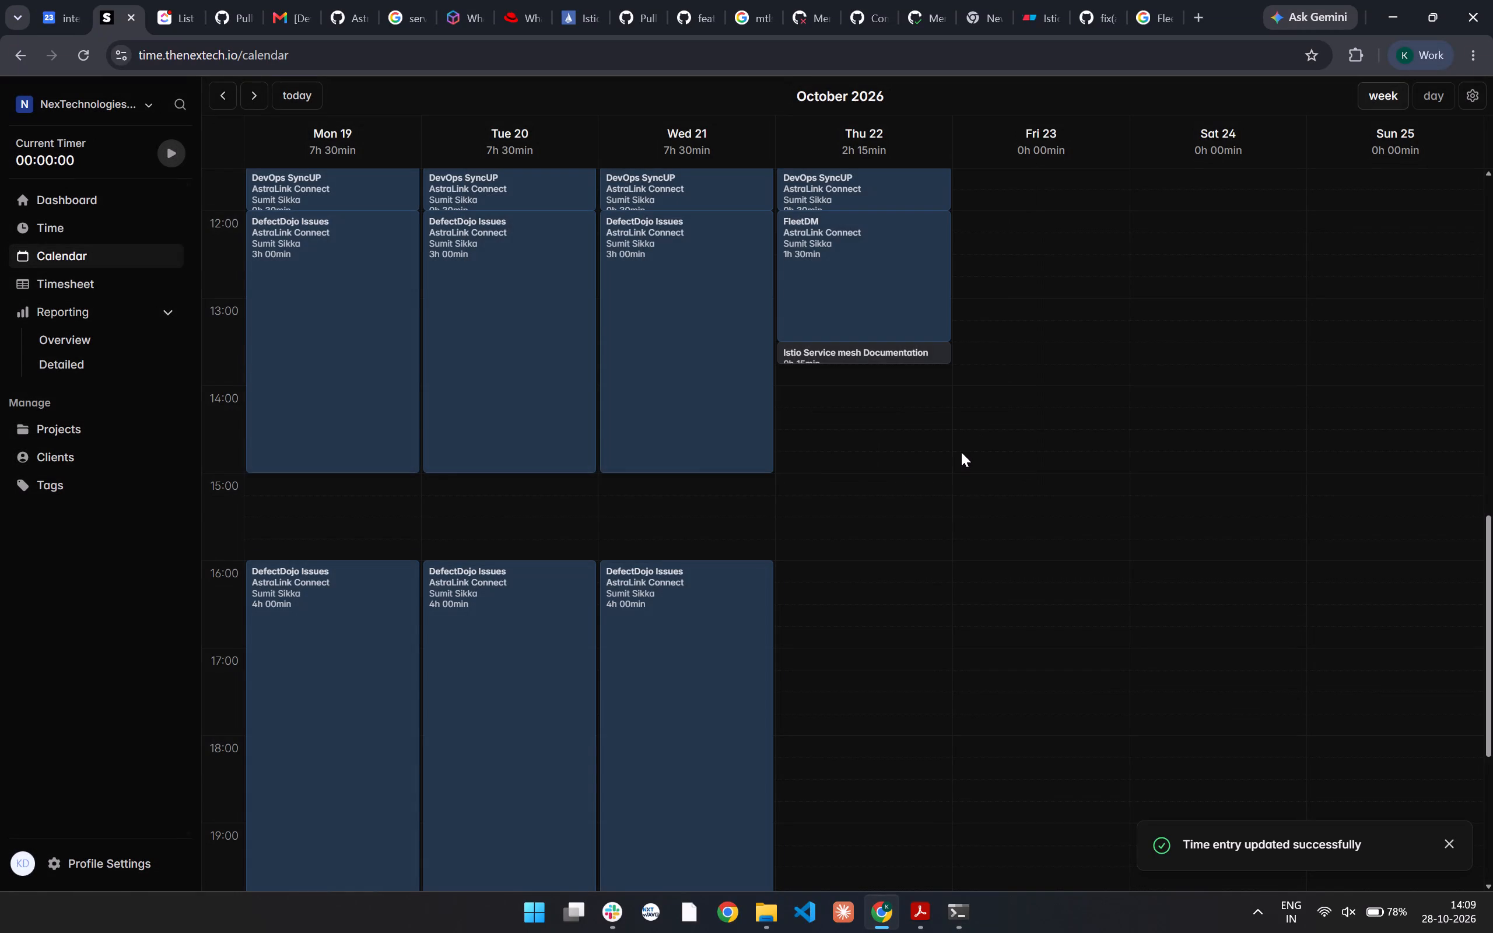
# Start a manual time entry "Istio Service mesh Documentation" on Thursday 22 October at 16:00, assigned to the AstraLink Connect project.
pyautogui.scroll(-2, 961, 452)
pyautogui.rightClick(844, 426)
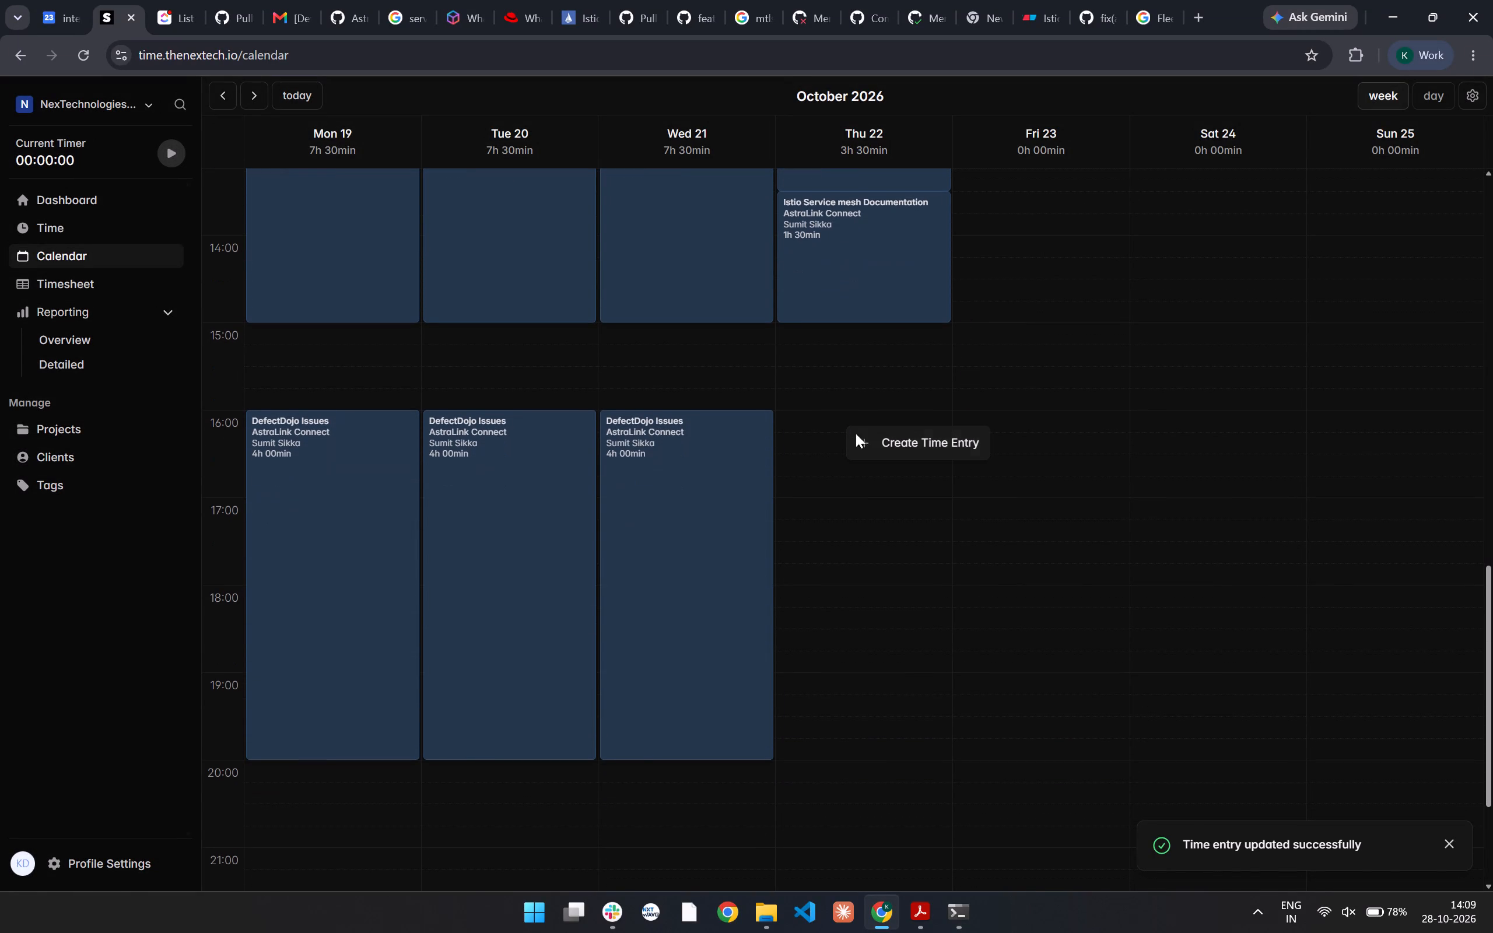
pyautogui.click(881, 453)
pyautogui.write('Ist')
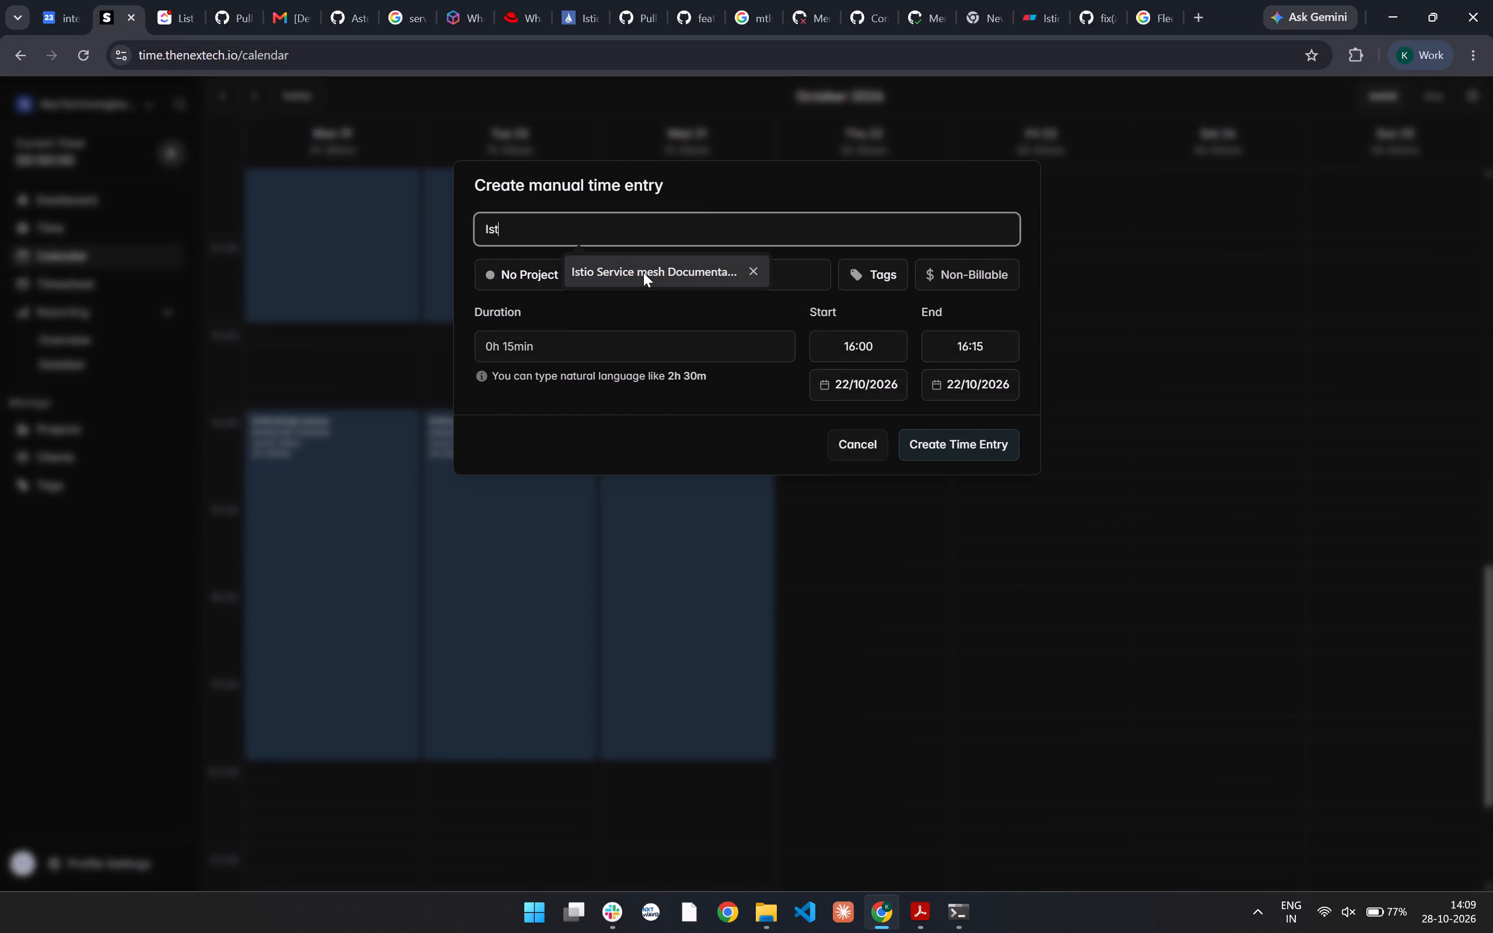
pyautogui.click(643, 272)
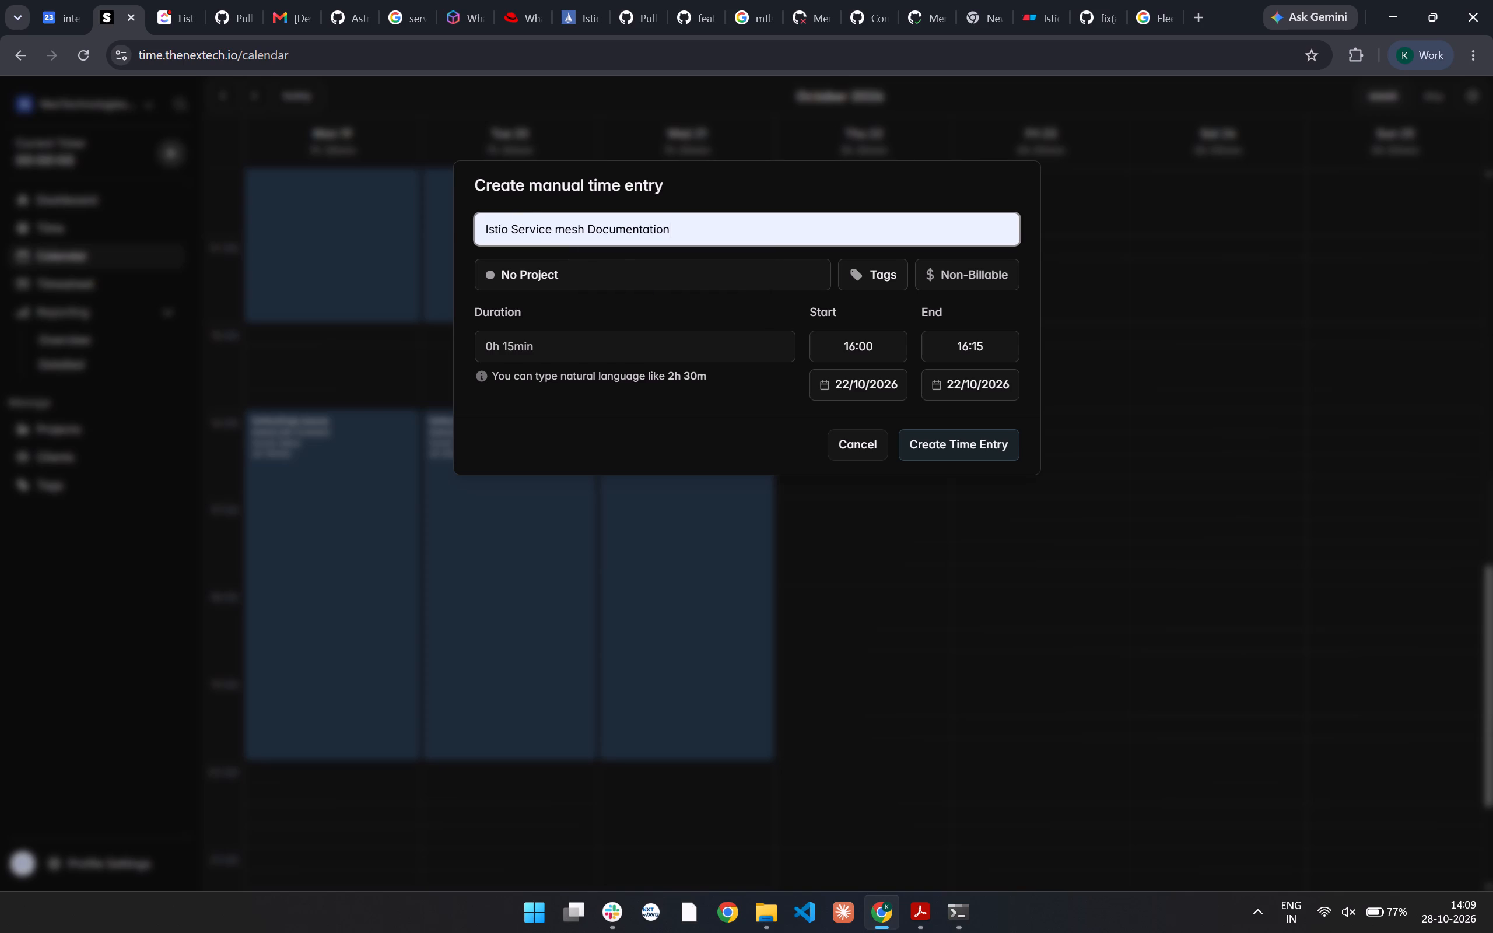
pyautogui.press('space')
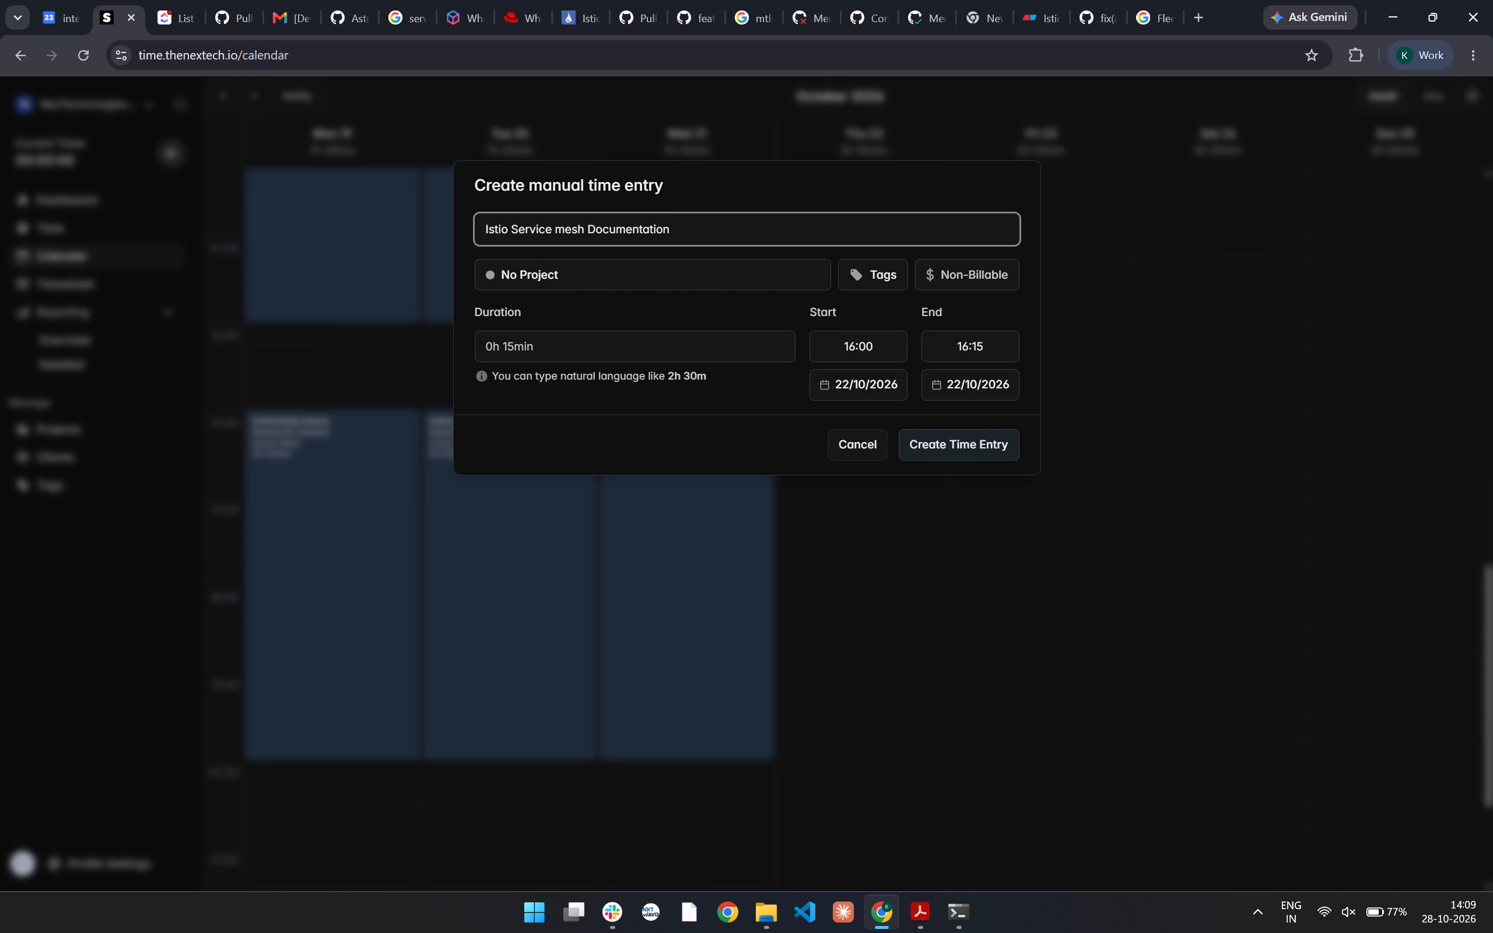
pyautogui.click(730, 277)
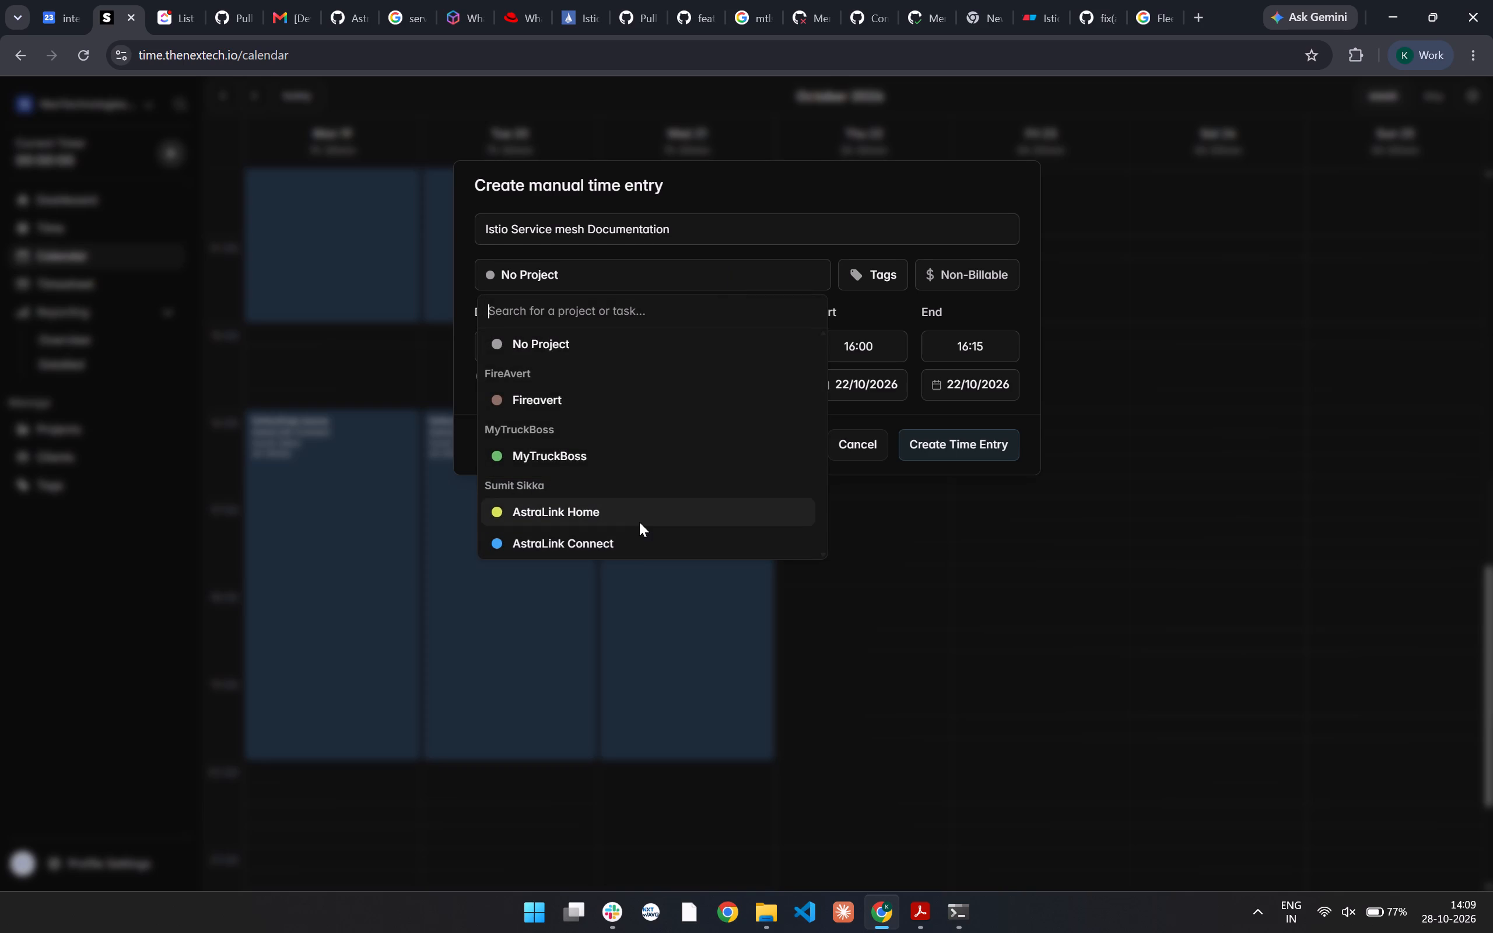
pyautogui.click(649, 539)
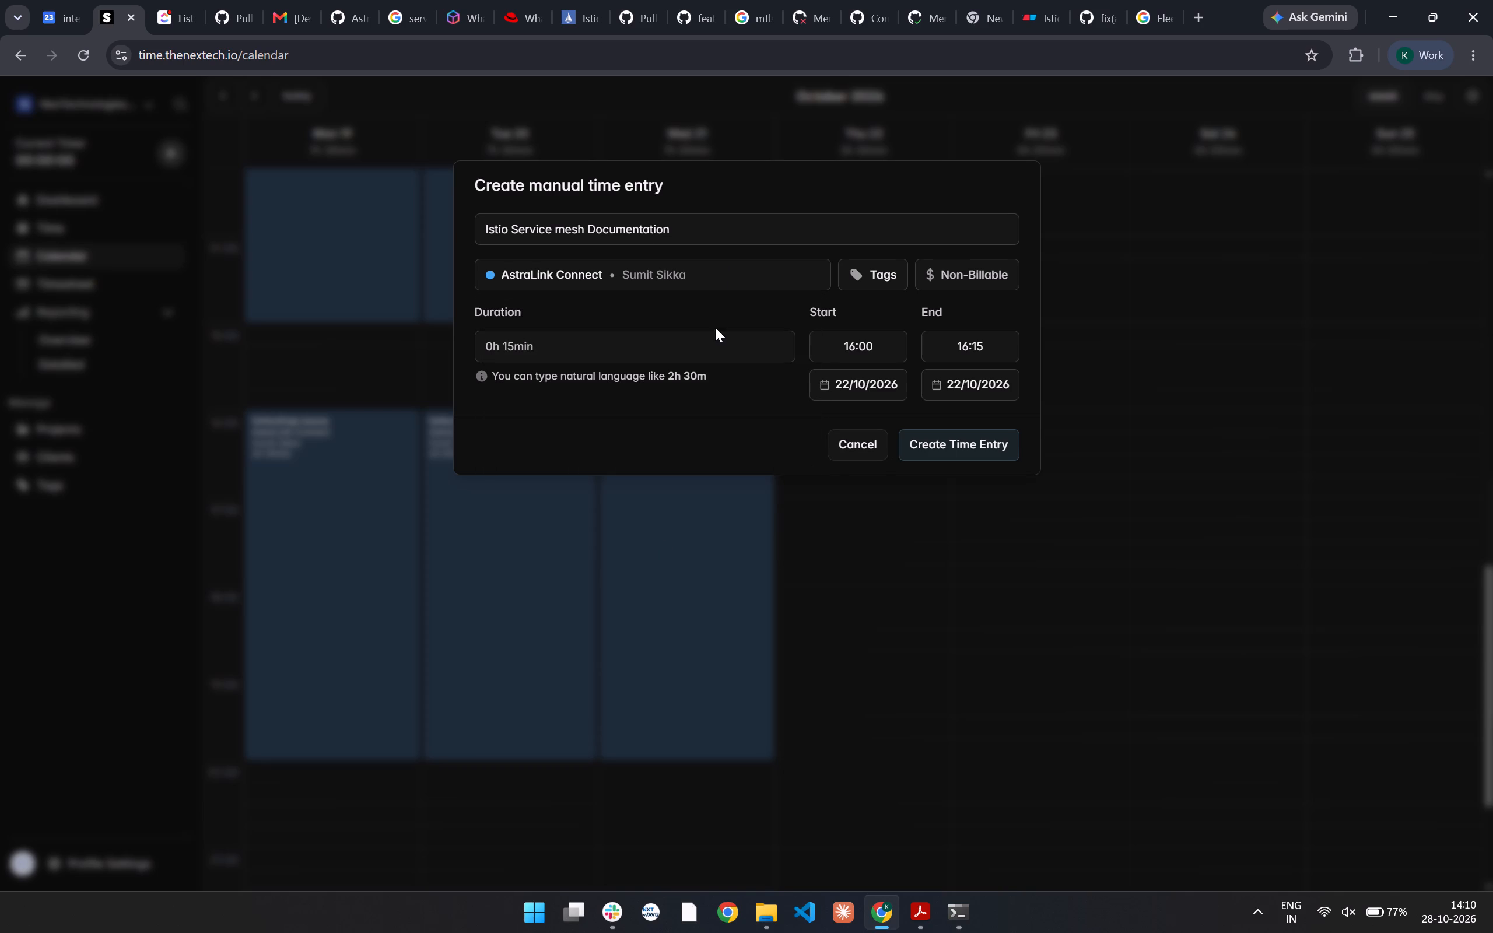
# Set the new entry's end time to 19:30 and create the time entry.
pyautogui.click(980, 353)
pyautogui.press('BackSpace')
pyautogui.write('2000')
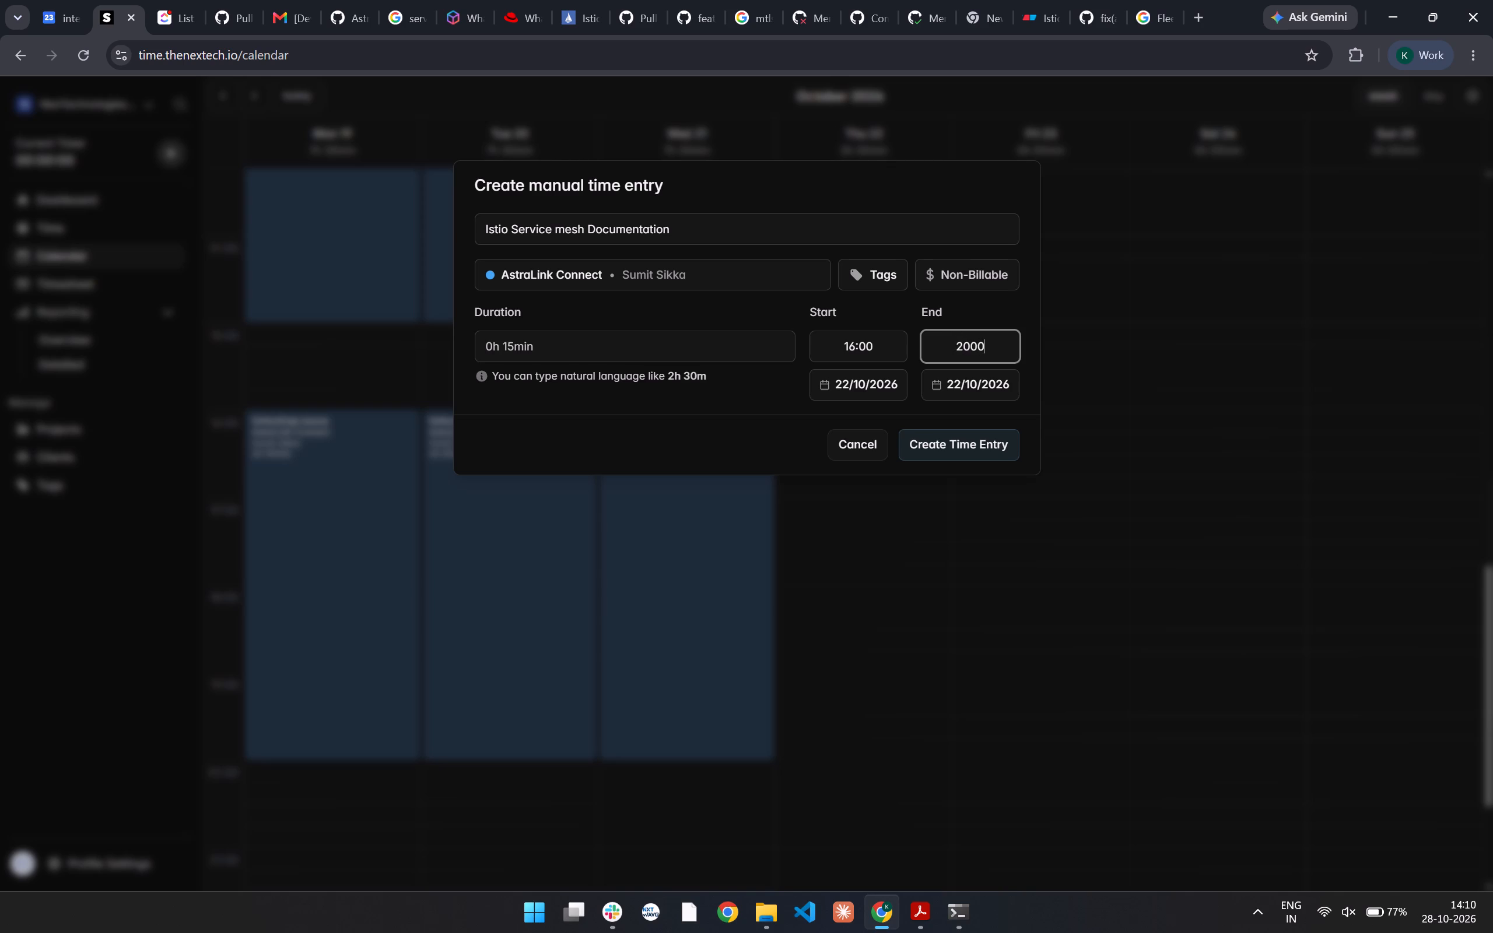
pyautogui.press('BackSpace')
pyautogui.press('BackSpace')
pyautogui.press('BackSpace')
pyautogui.press('BackSpace')
pyautogui.write('192')
pyautogui.press('Delete')
pyautogui.press('BackSpace')
pyautogui.write('30')
pyautogui.click(975, 447)
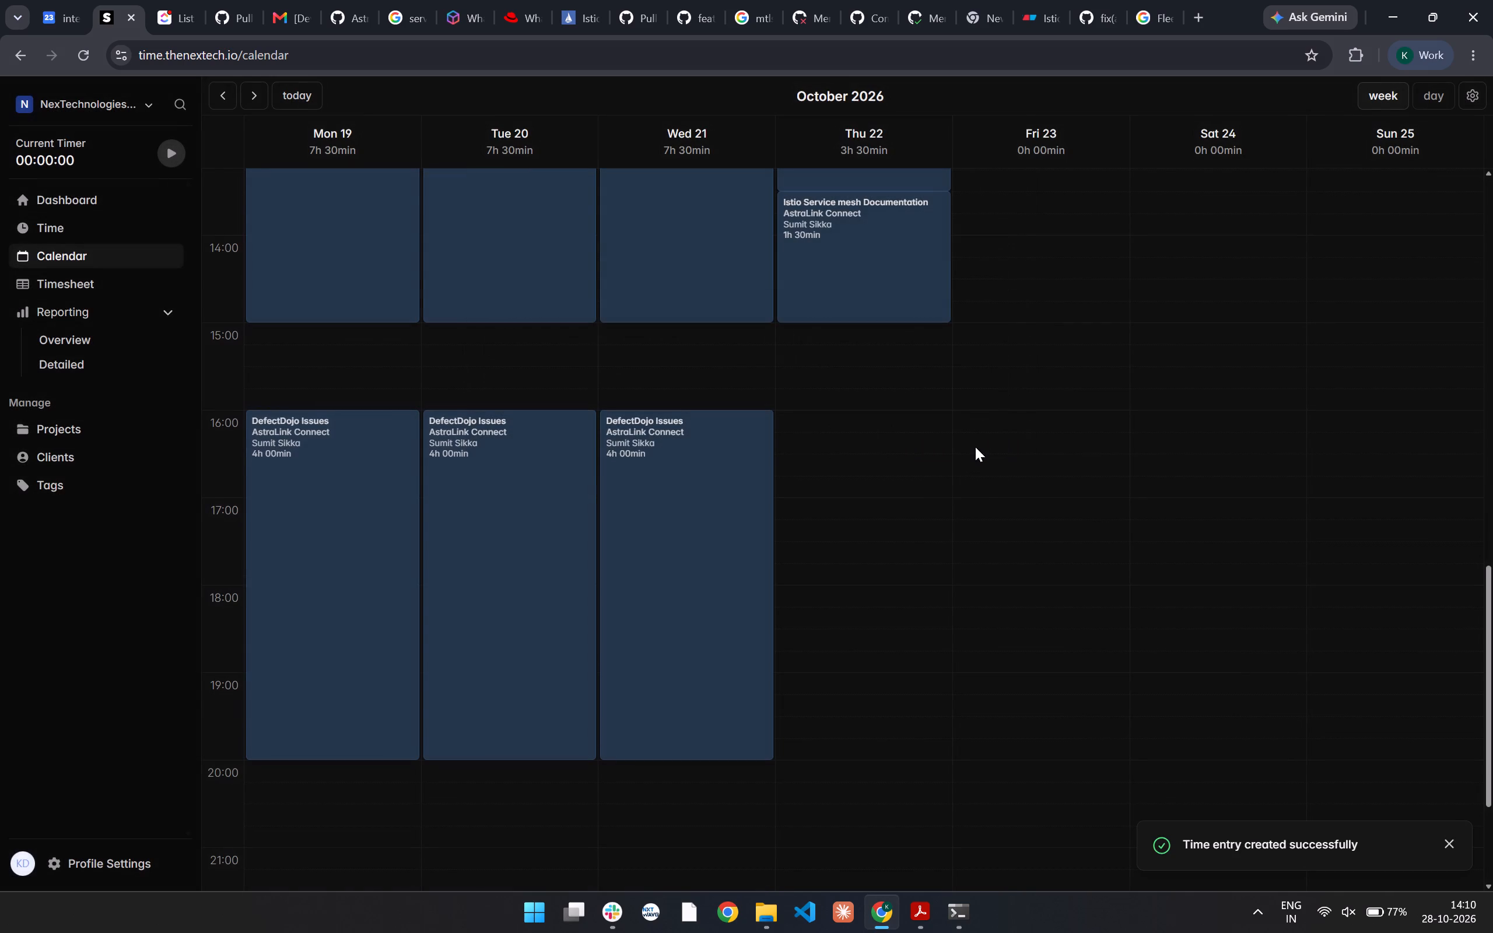
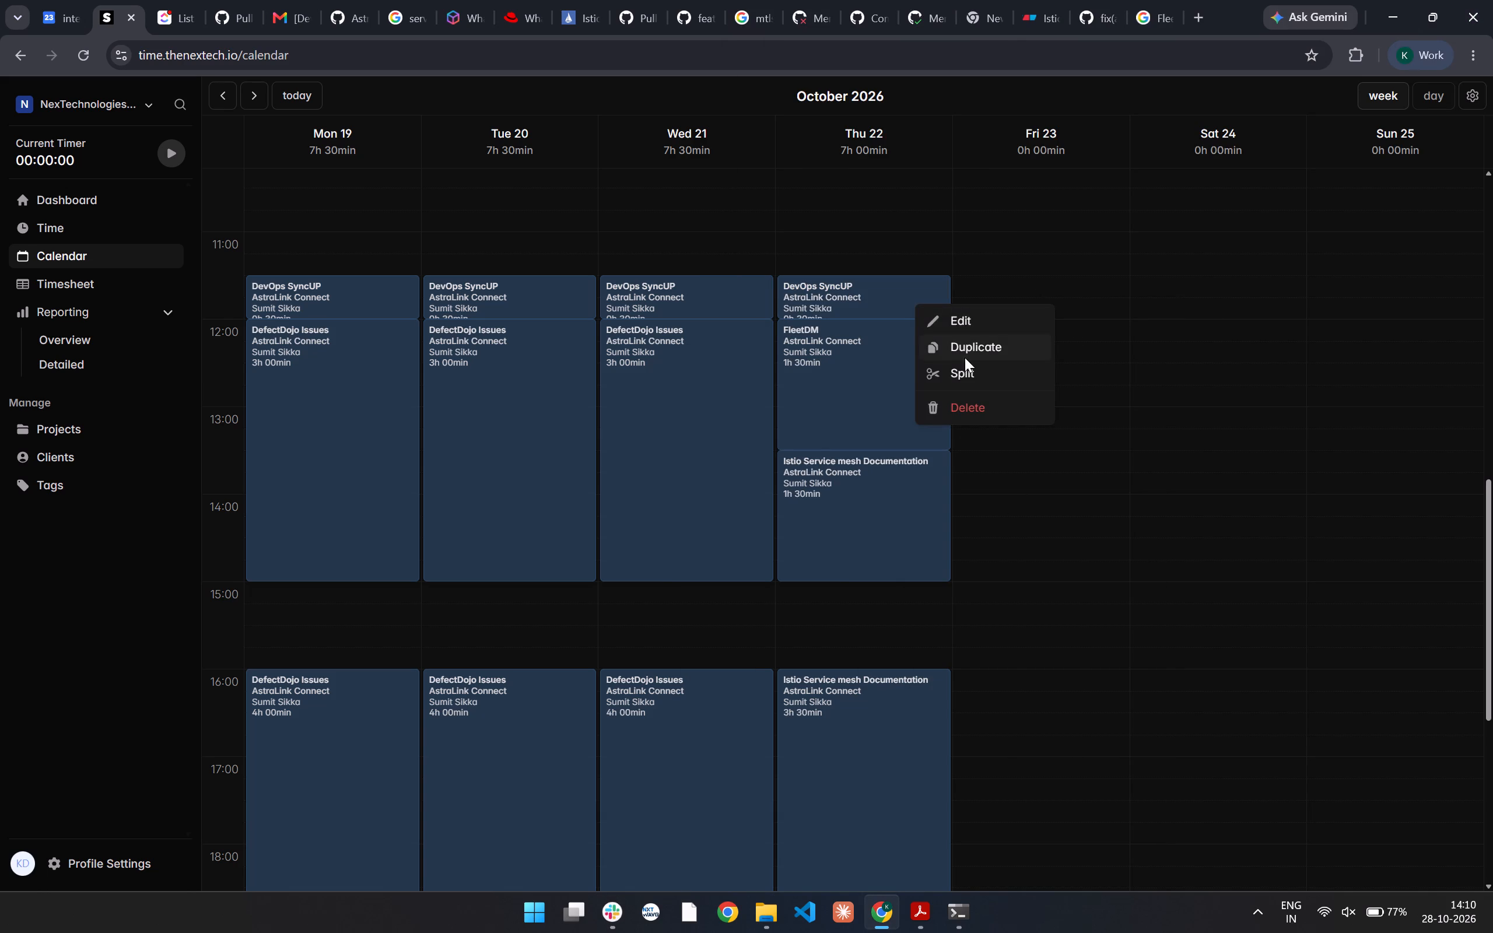
# Duplicate Thursday 22 October's "DevOps SyncUP" entry and move the copy to Friday 23 October at 11:30.
pyautogui.click(966, 337)
pyautogui.moveTo(913, 299); pyautogui.dragTo(1003, 296)
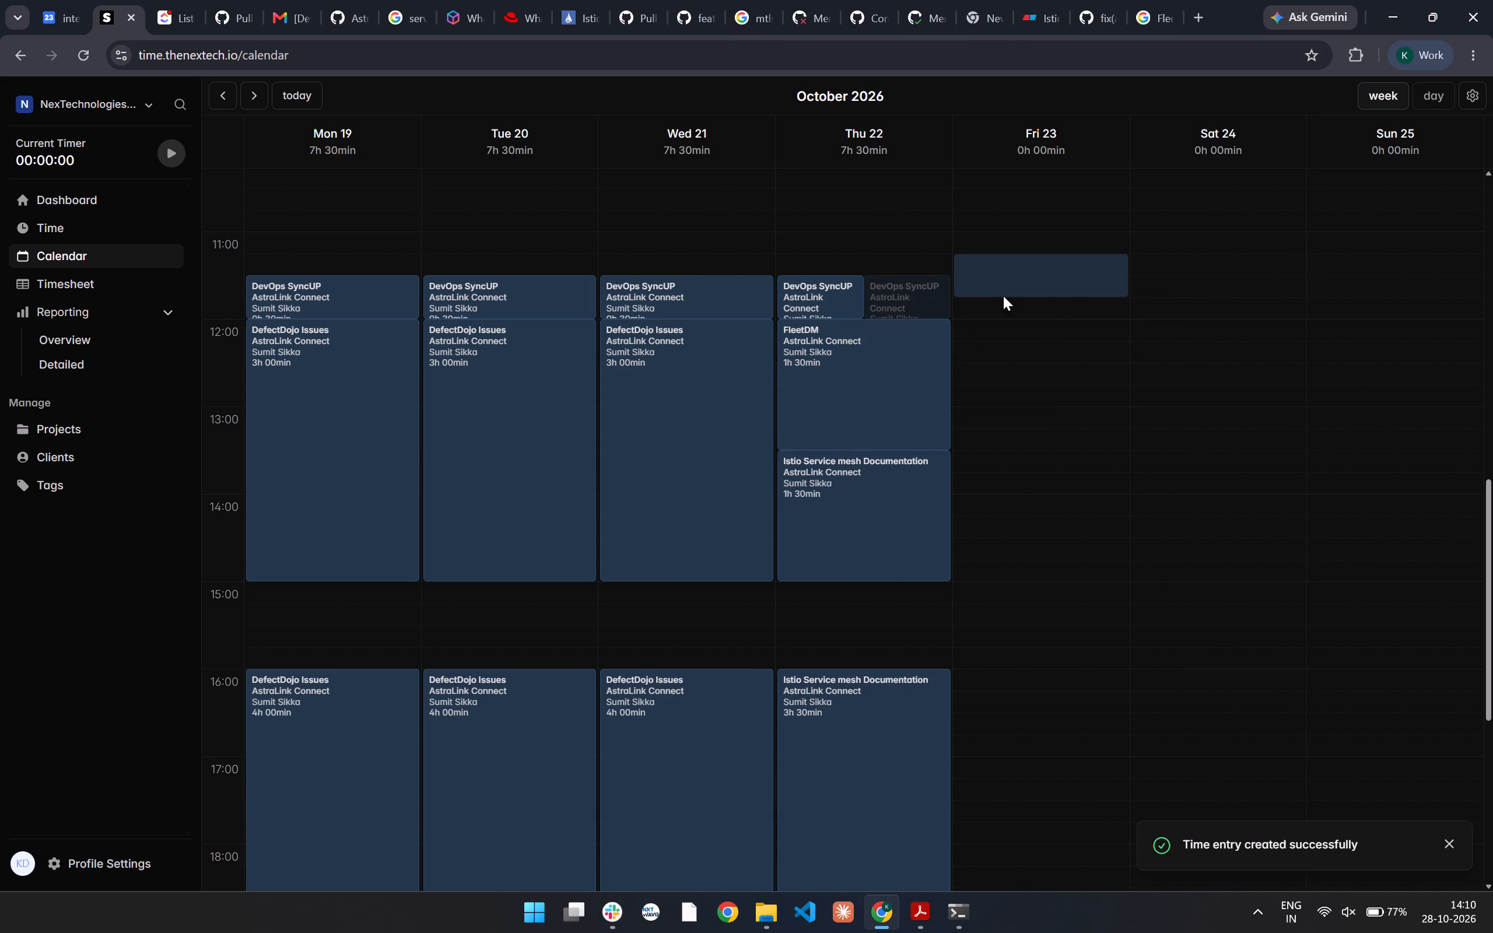
pyautogui.moveTo(1003, 296); pyautogui.dragTo(1003, 308)
# Duplicate Thursday's 13:30 "Istio Service mesh Documentation" entry and move the copy to Friday 23 October at 12:00.
pyautogui.rightClick(891, 497)
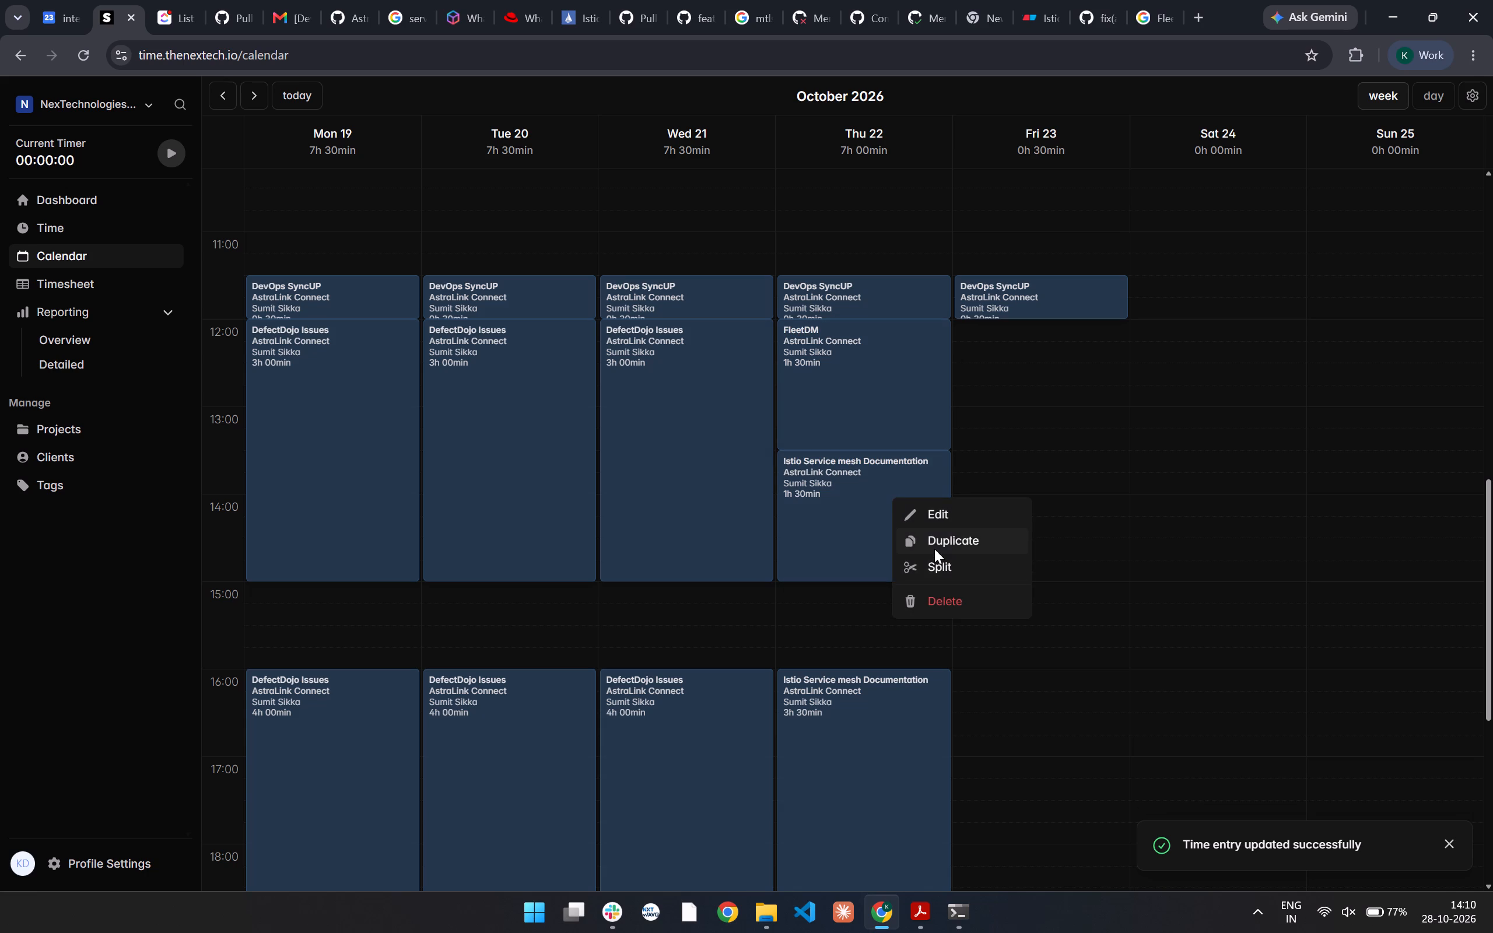
pyautogui.click(934, 549)
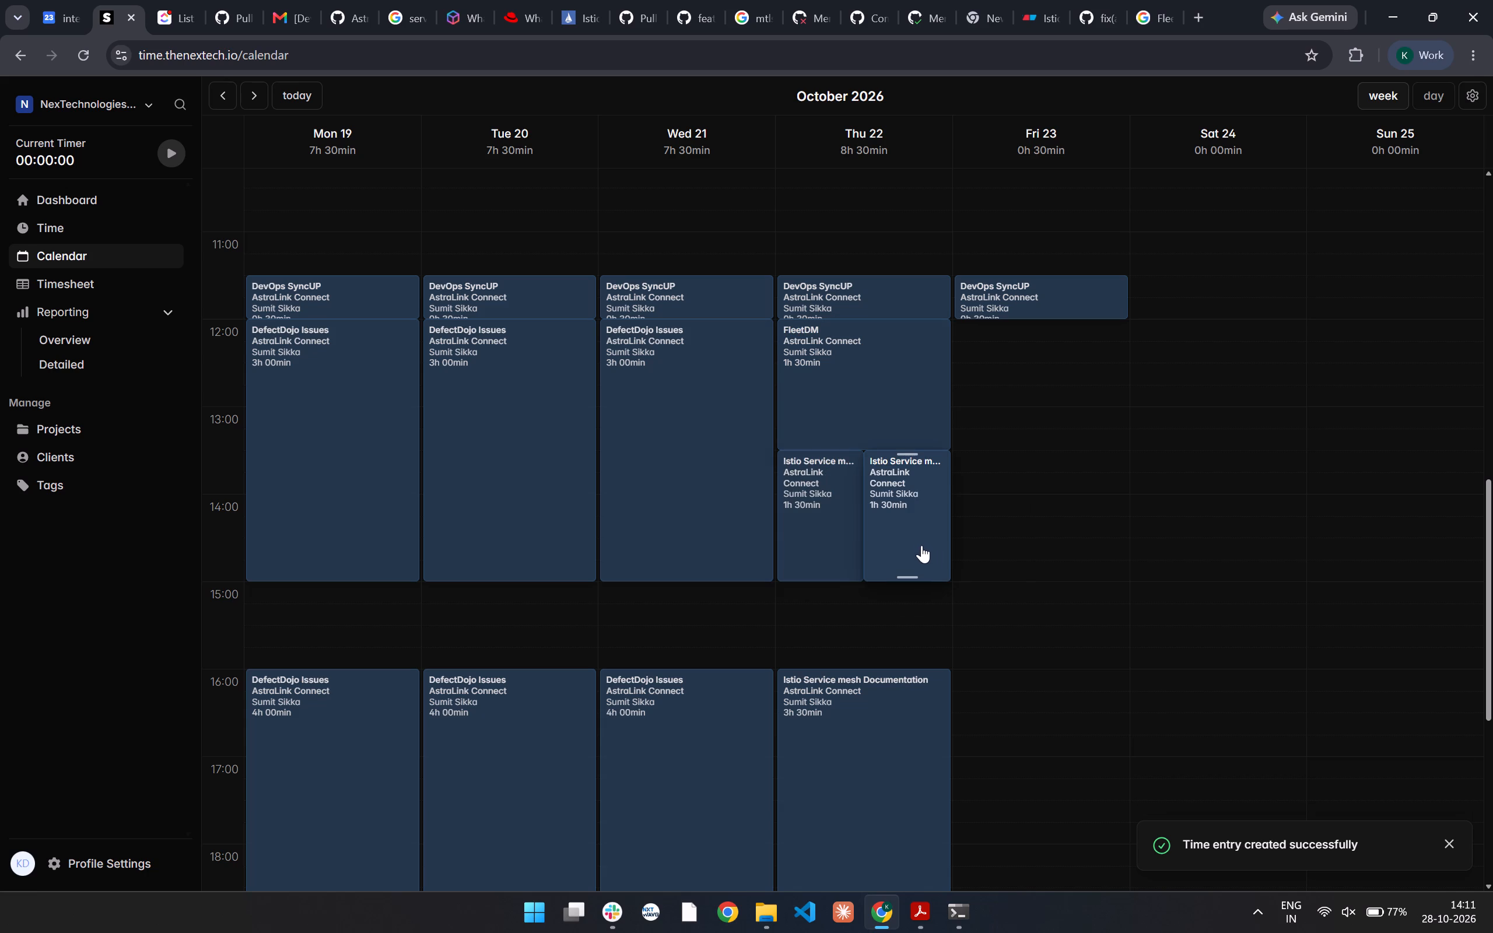
pyautogui.moveTo(912, 531); pyautogui.dragTo(1004, 408)
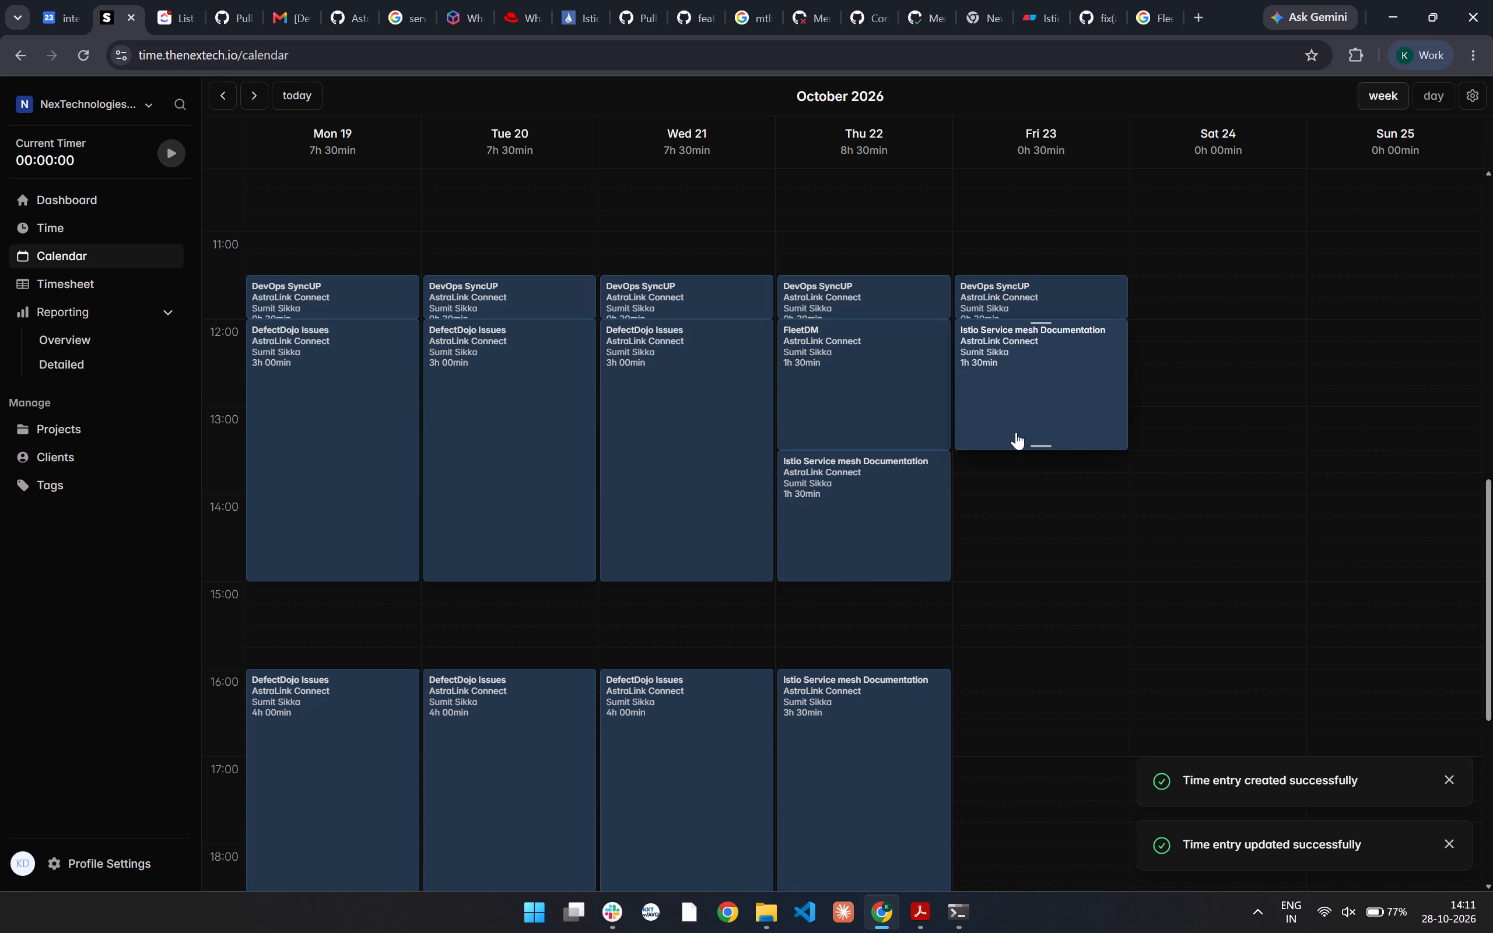
# Extend Friday's "Istio Service mesh Documentation" entry to end at 15:30, making it 3h 30min long.
pyautogui.moveTo(1026, 448); pyautogui.dragTo(1038, 571)
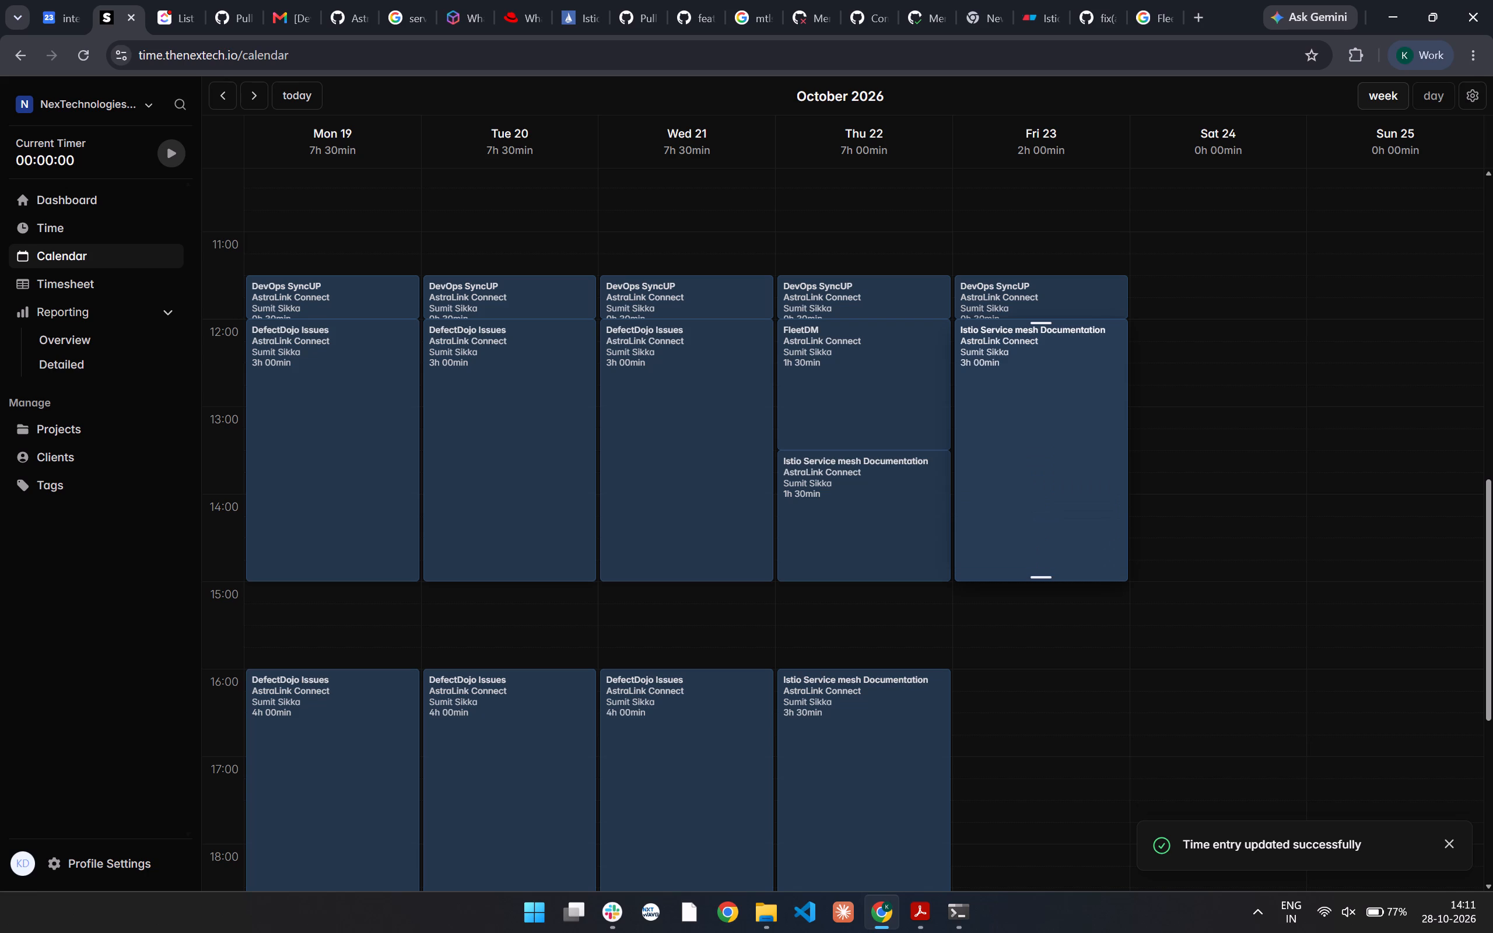
pyautogui.moveTo(1038, 571); pyautogui.dragTo(1042, 619)
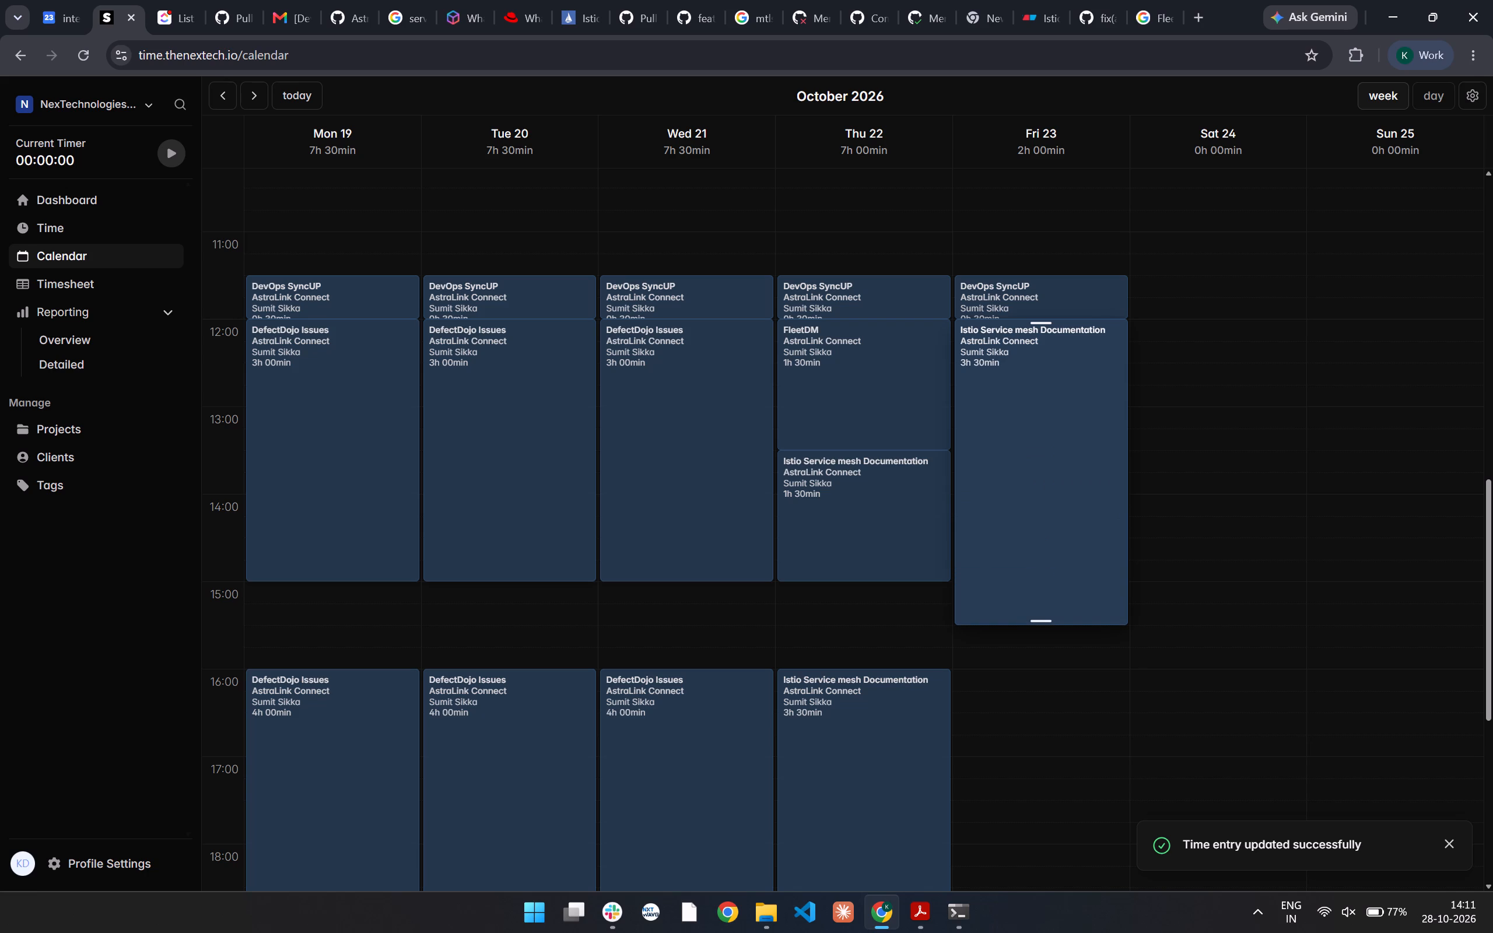
pyautogui.moveTo(1042, 619); pyautogui.dragTo(1042, 614)
# Start a manual time entry "Istio Service mesh for Dev Namespace" on Friday 23 October at 16:30, assigned to the AstraLink Connect project.
pyautogui.scroll(-3, 1042, 614)
pyautogui.rightClick(1015, 579)
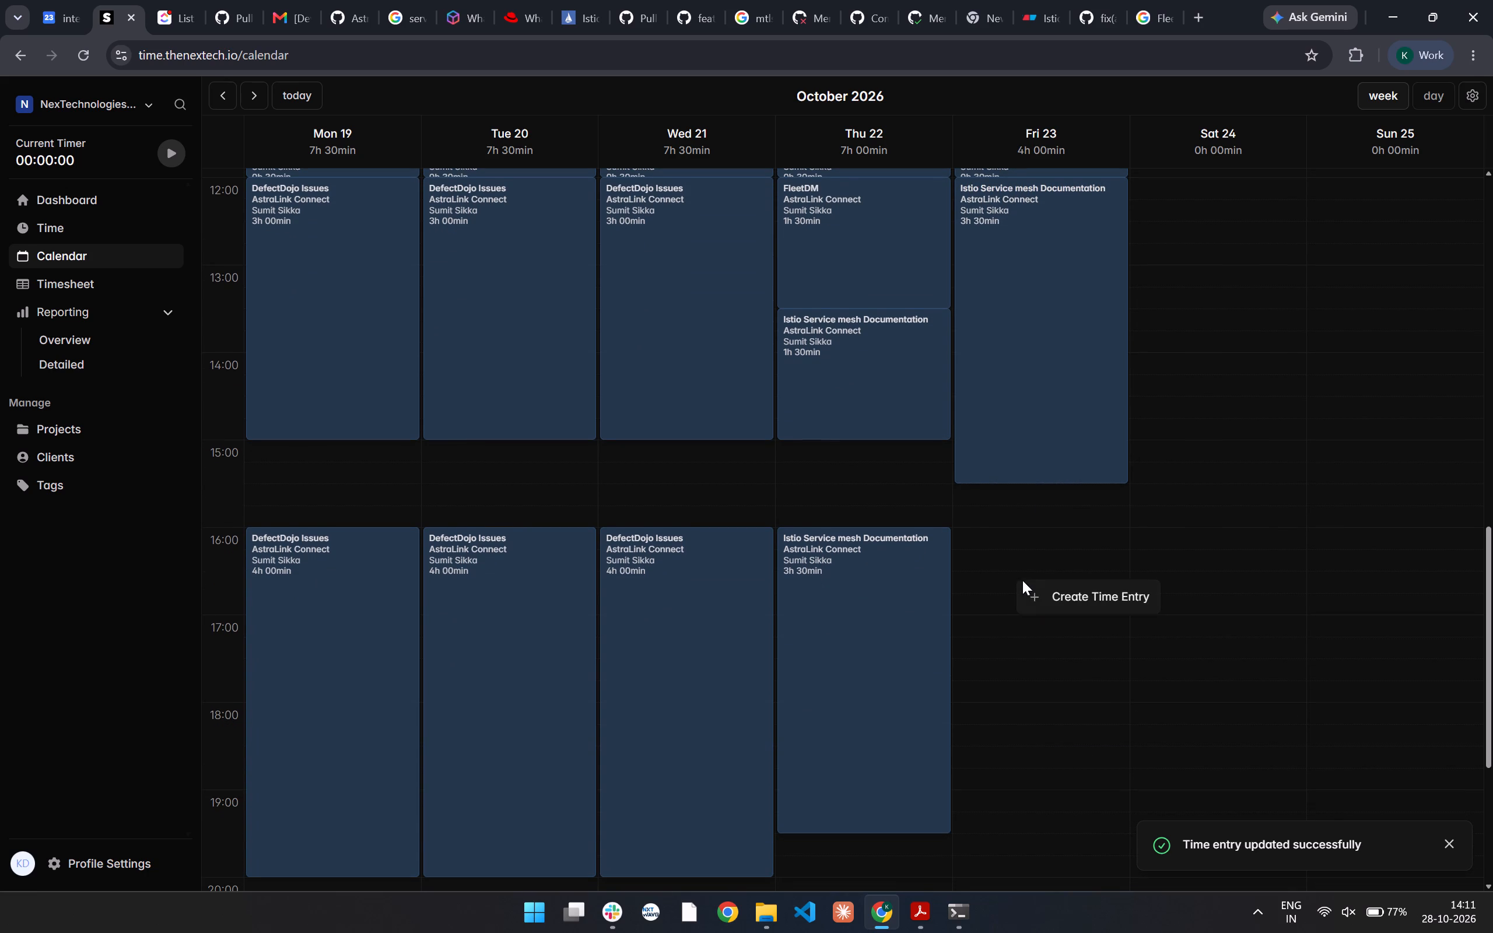
pyautogui.click(1077, 604)
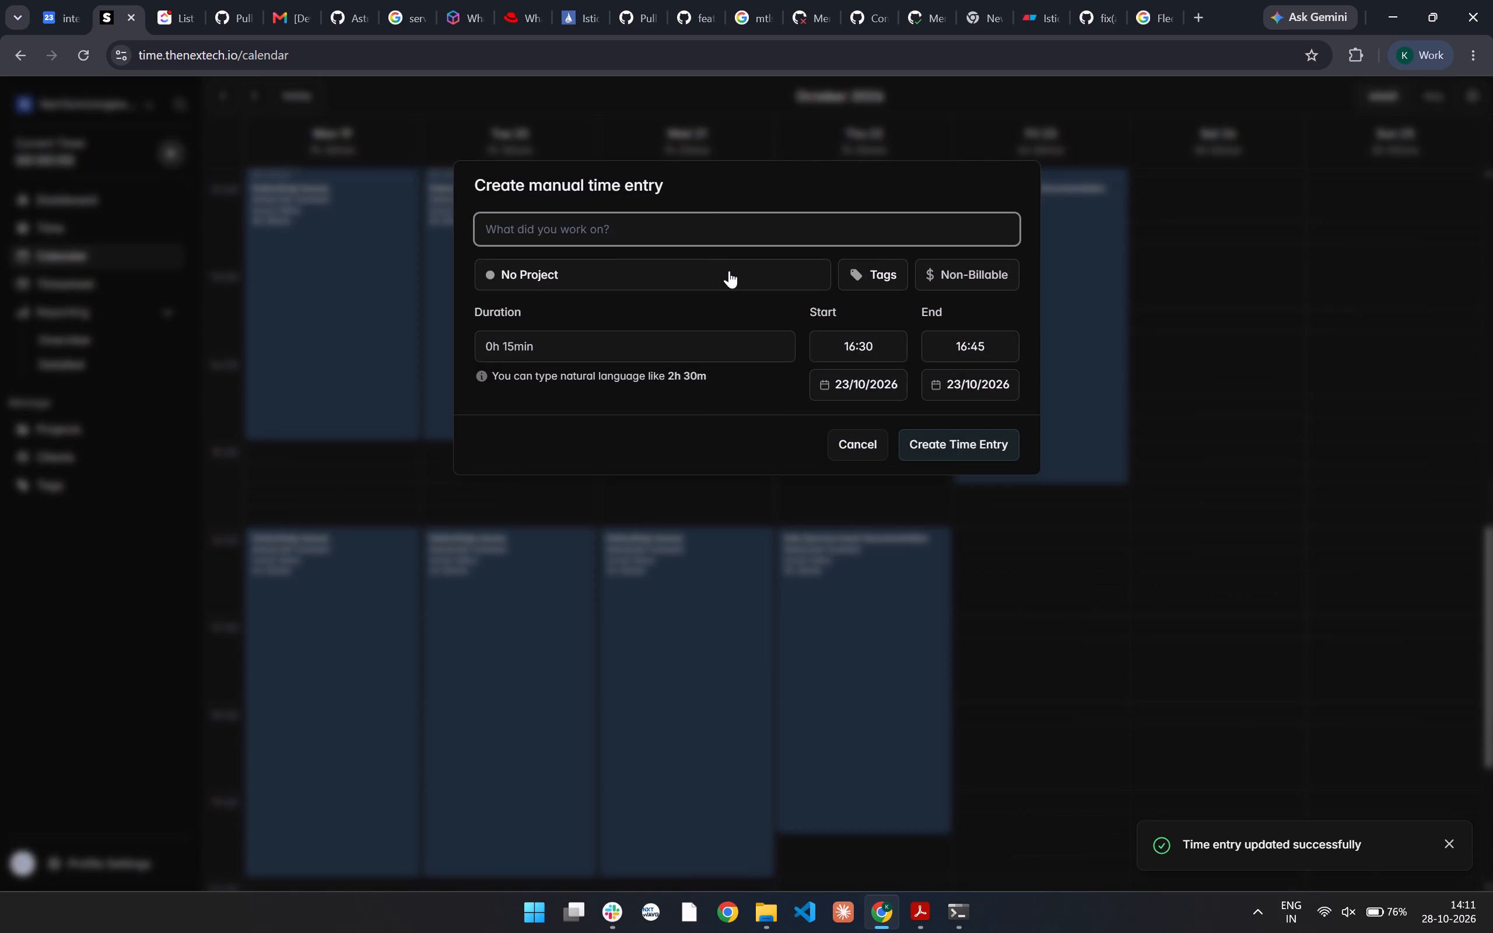
pyautogui.write('Istio S')
pyautogui.press('BackSpace')
pyautogui.write('se')
pyautogui.press('BackSpace')
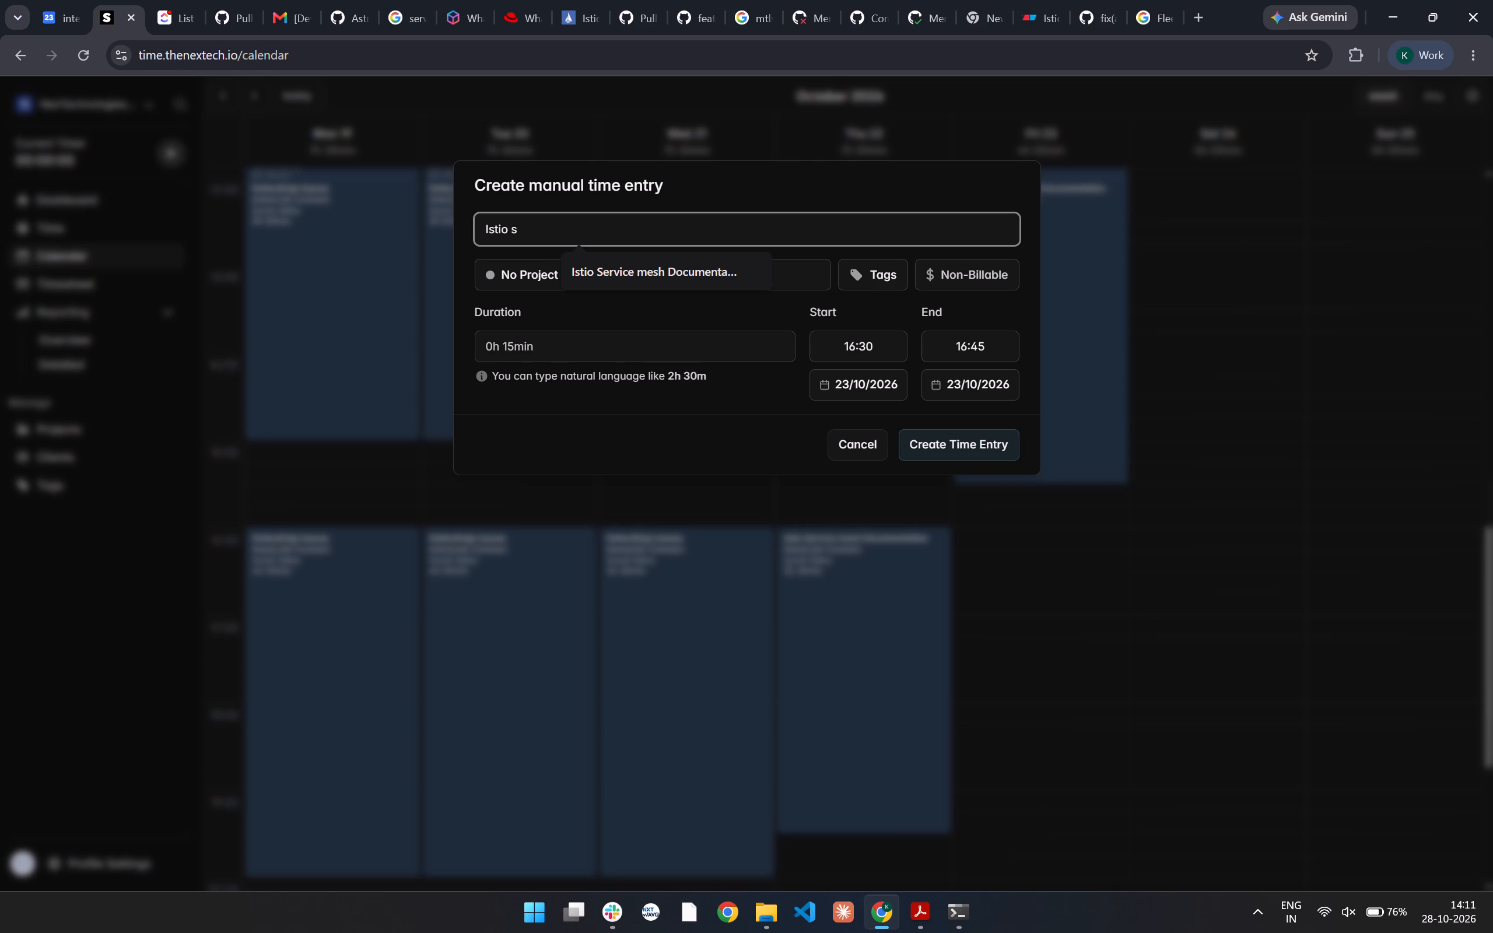
pyautogui.press('BackSpace')
pyautogui.write('Servise')
pyautogui.press('space')
pyautogui.press('BackSpace')
pyautogui.press('BackSpace')
pyautogui.press('BackSpace')
pyautogui.write('ce mesh for')
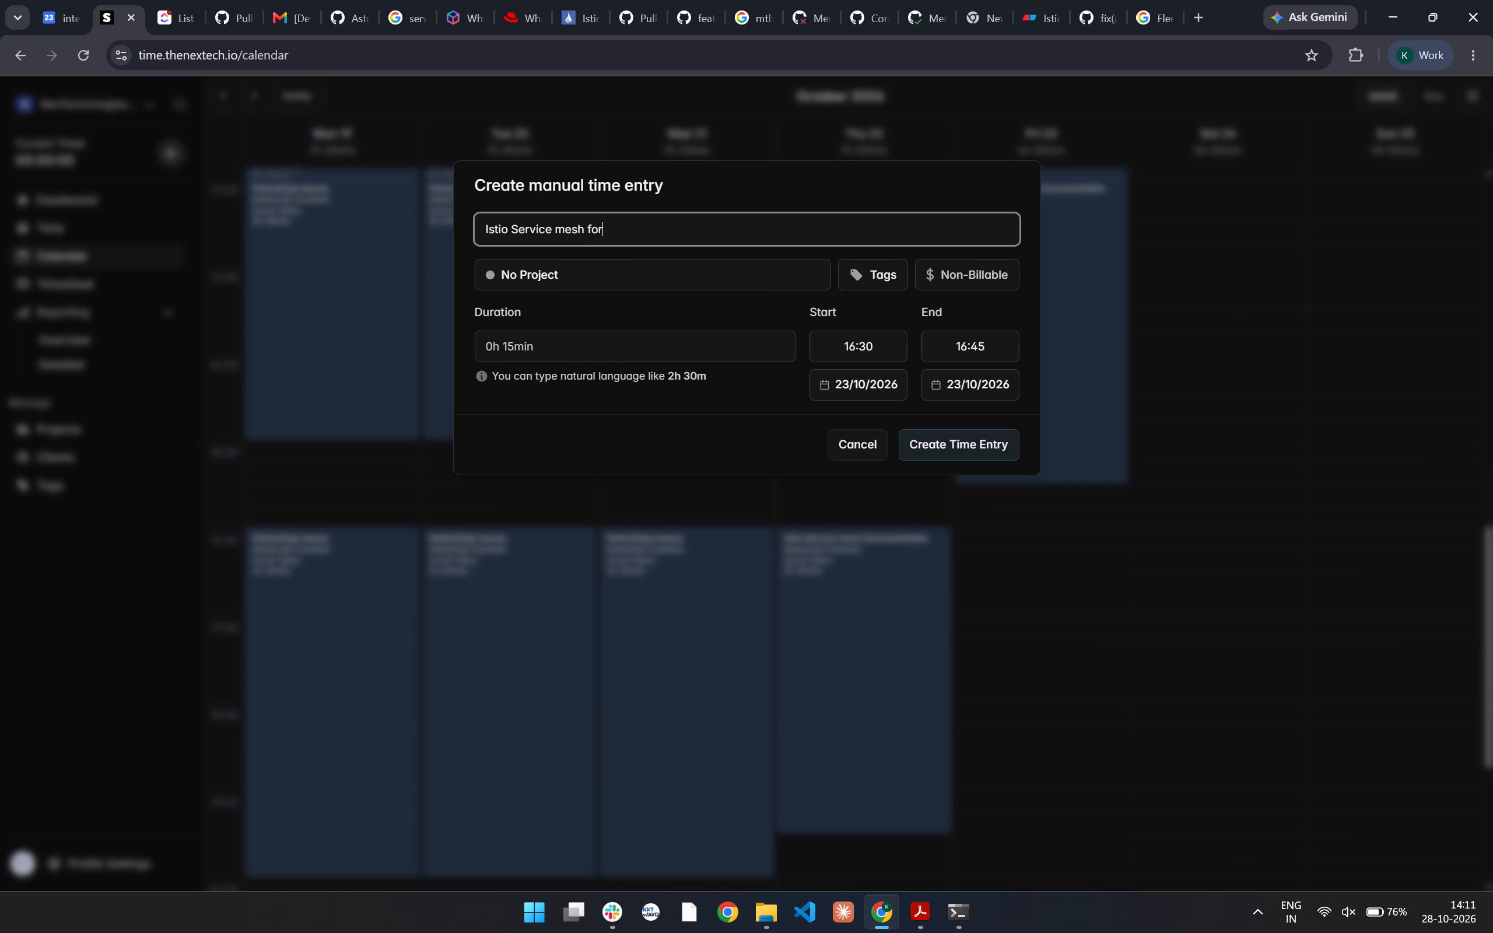
pyautogui.press('space')
pyautogui.press('BackSpace')
pyautogui.press('space')
pyautogui.write('Dev Namespa')
pyautogui.write('ce')
pyautogui.press('space')
pyautogui.click(688, 276)
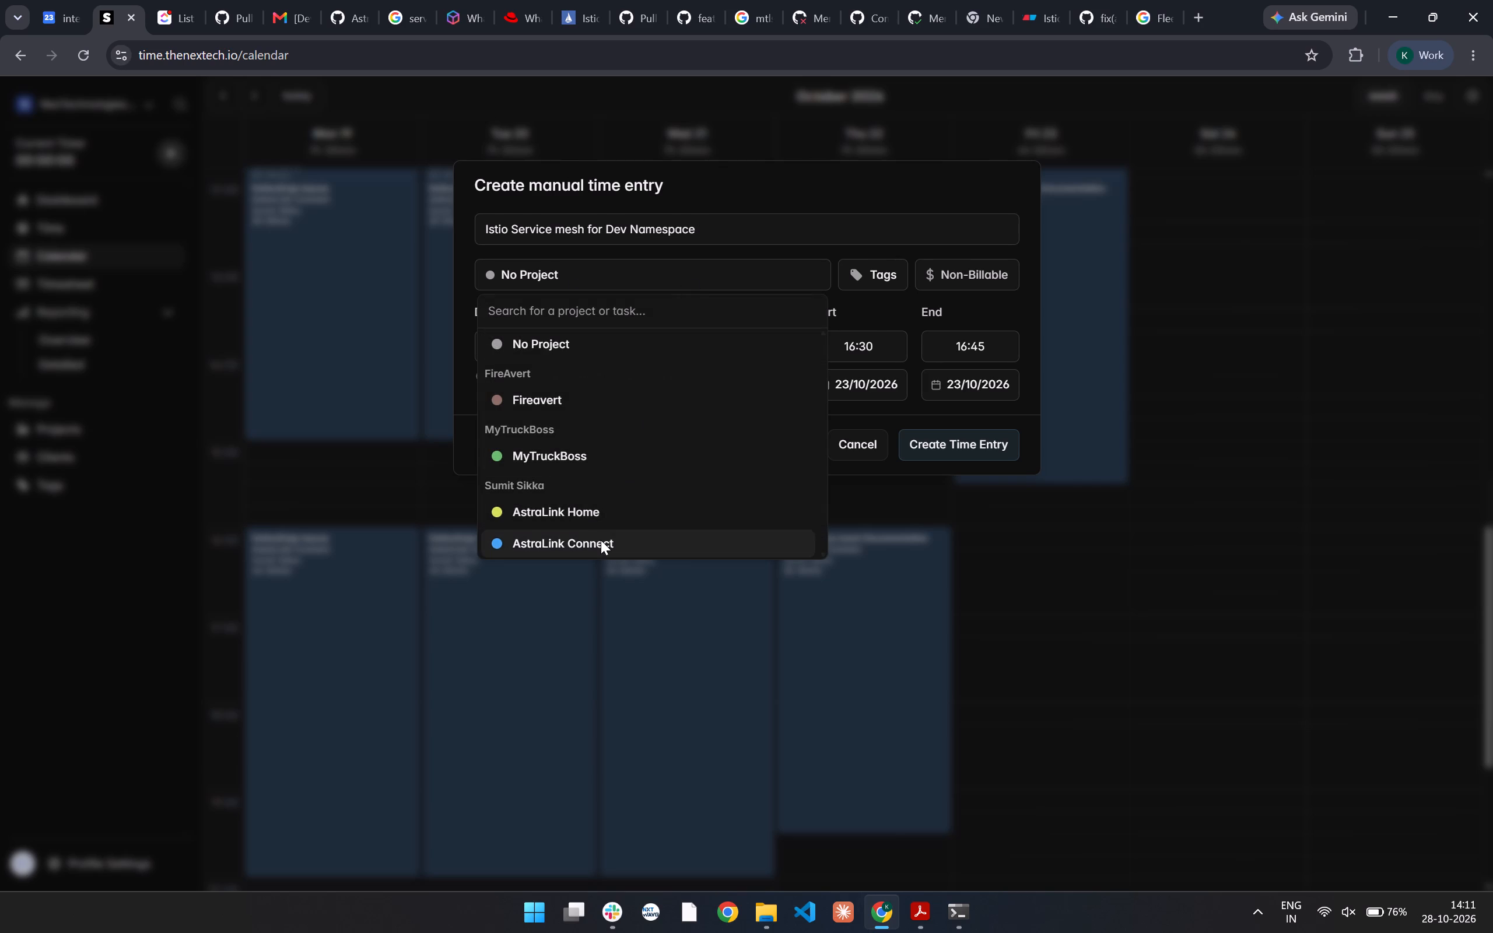
pyautogui.click(601, 540)
# Append "POC" to the end of the new entry's description.
pyautogui.click(896, 340)
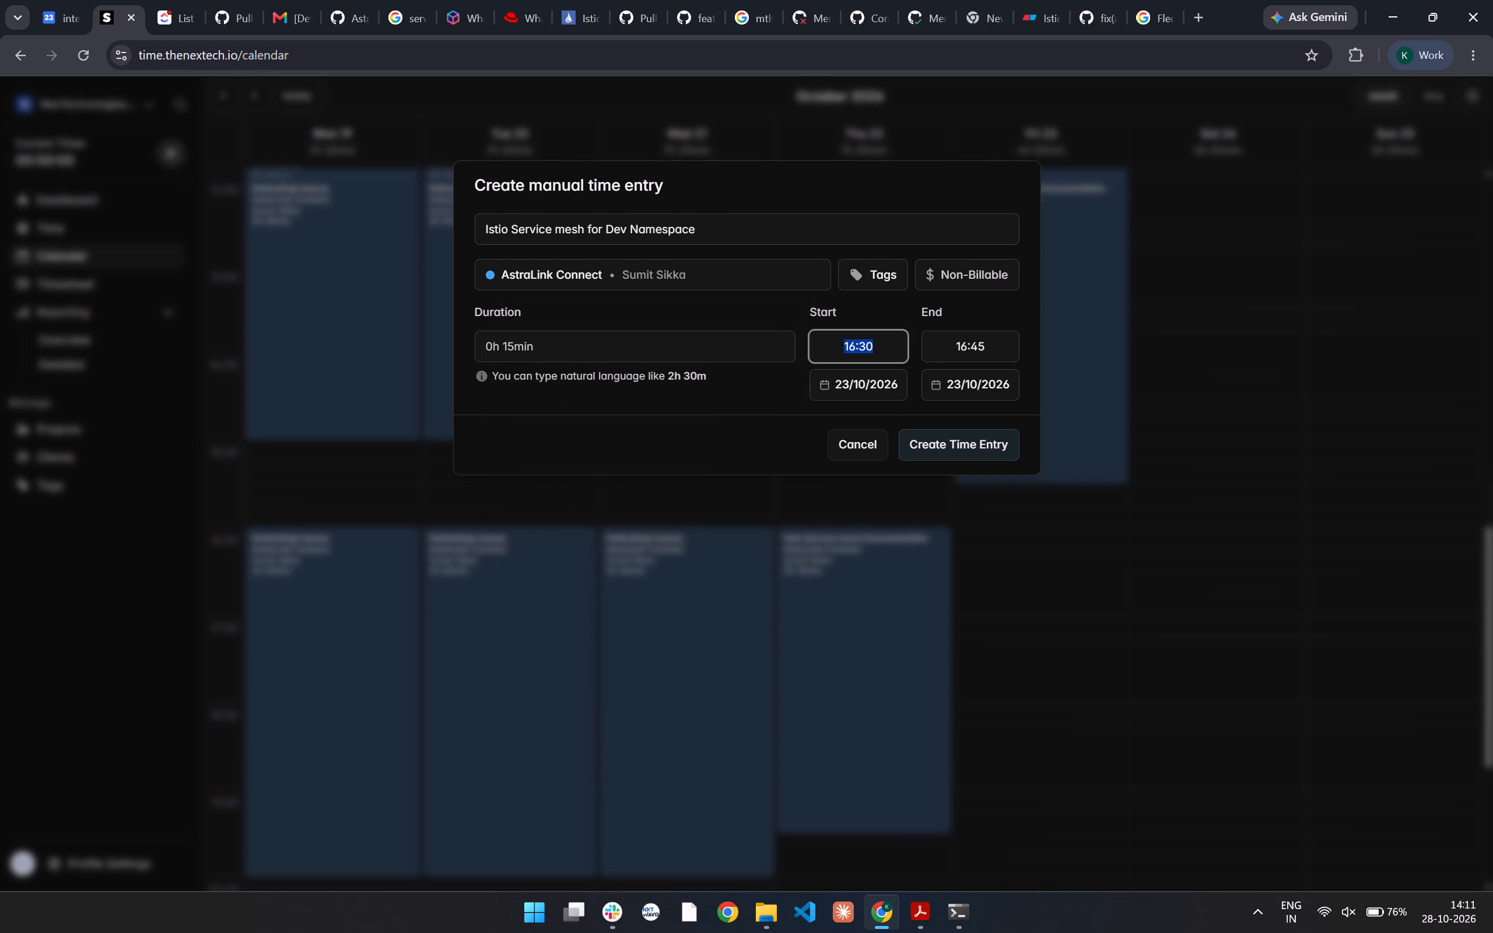
pyautogui.click(1015, 352)
pyautogui.press('BackSpace')
pyautogui.press('BackSpace')
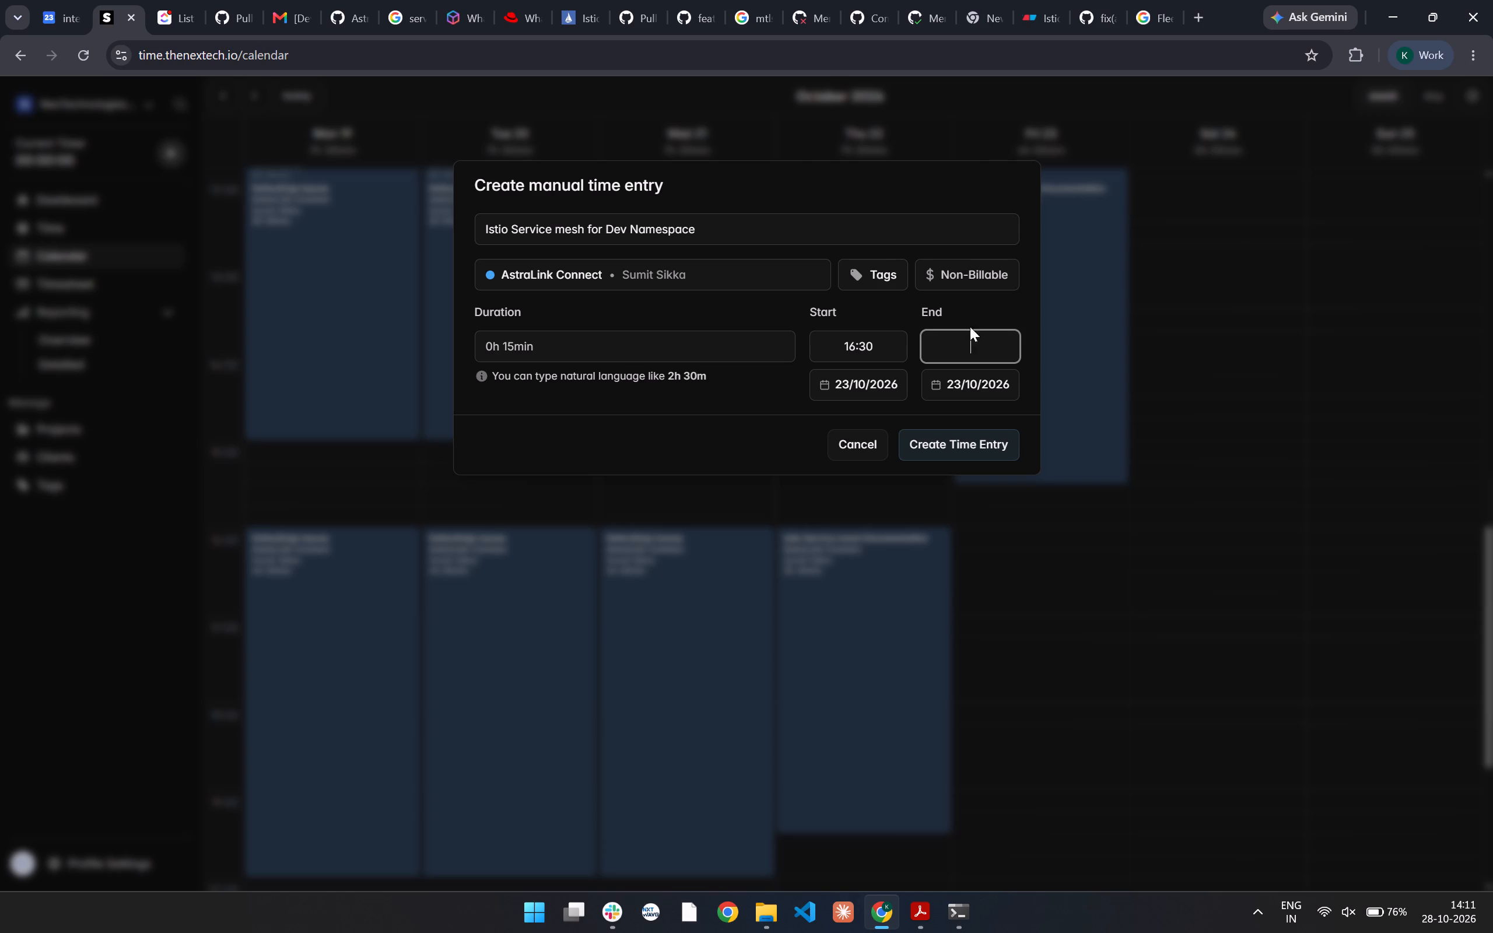
pyautogui.click(874, 227)
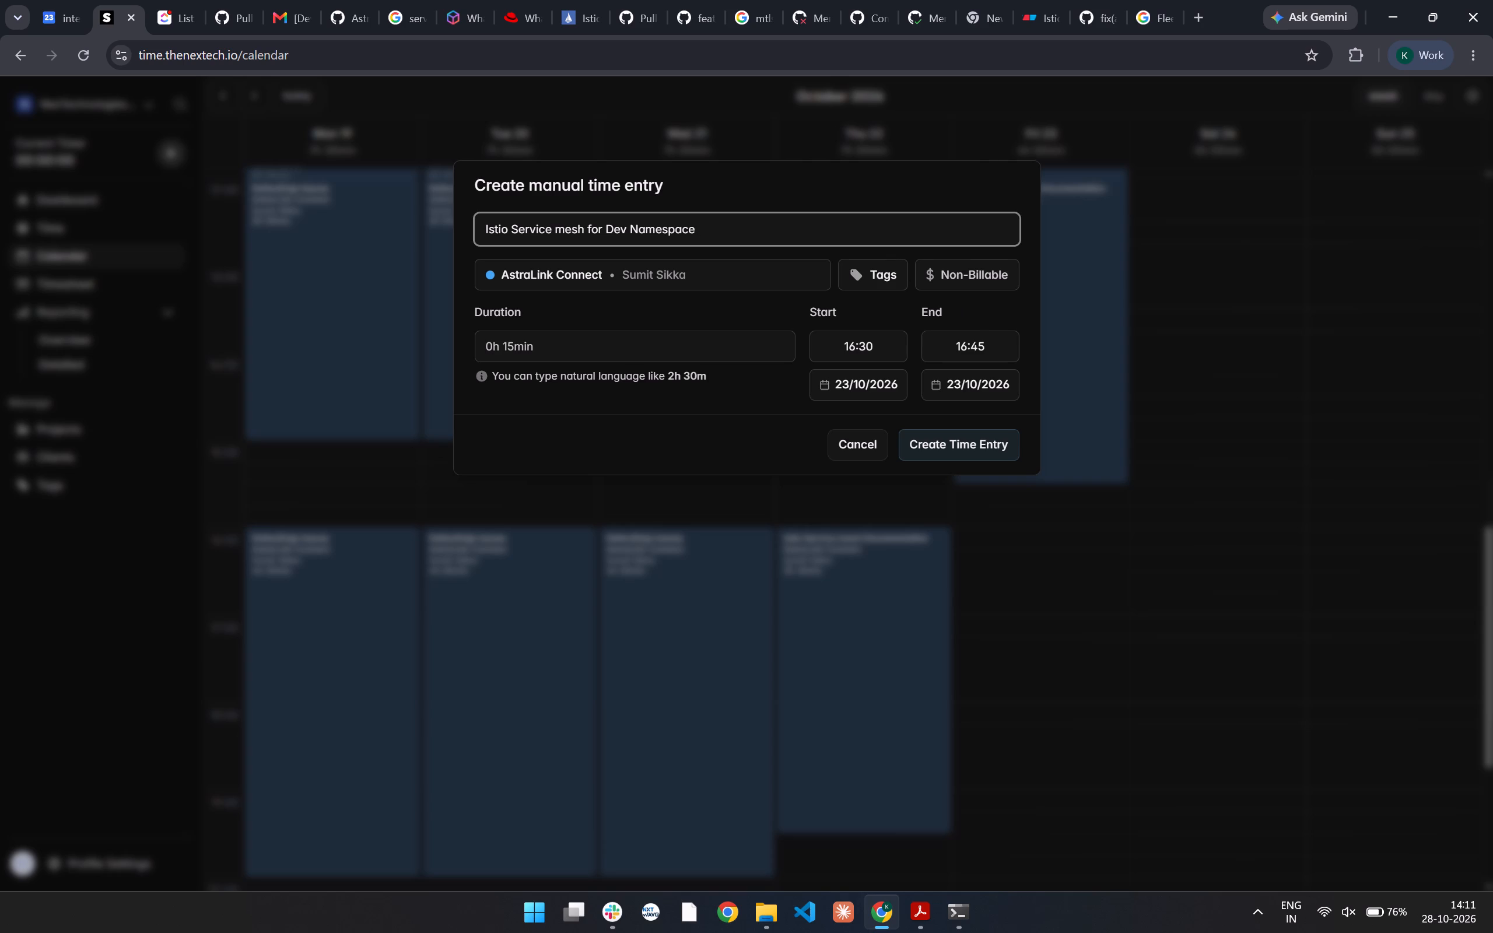
pyautogui.click(840, 220)
pyautogui.write('POC')
pyautogui.press('space')
# Set the new Friday entry's end time to 19:45 and create the time entry.
pyautogui.click(994, 339)
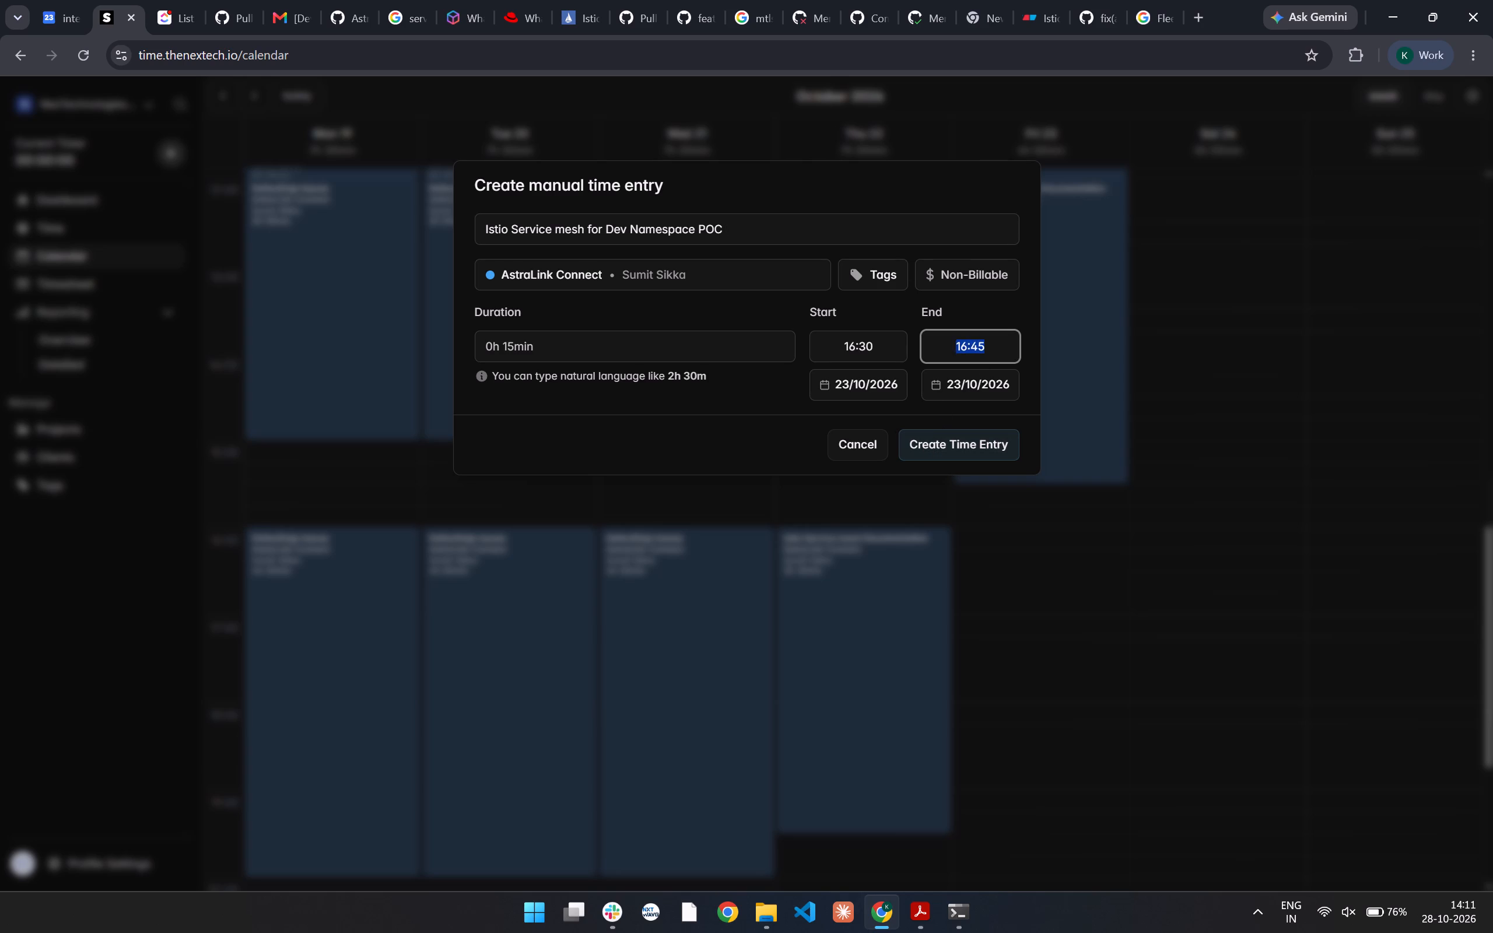
pyautogui.press('BackSpace')
pyautogui.press('1')
pyautogui.press('9')
pyautogui.write('45')
pyautogui.click(983, 444)
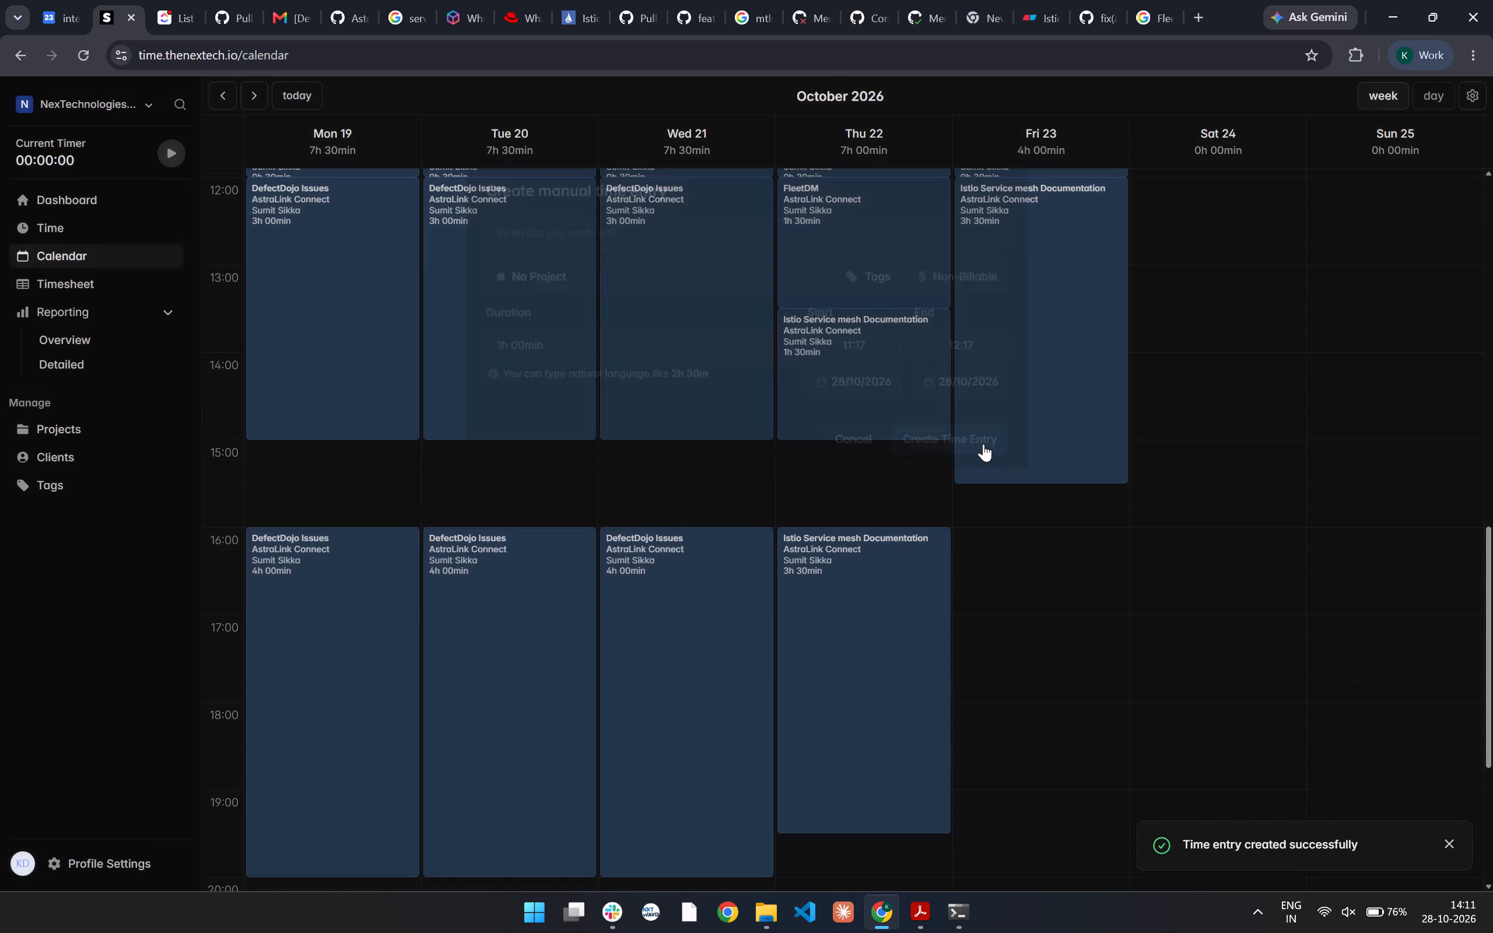
# Go to the following week and delete the entry without a description on Wednesday 28 October.
pyautogui.scroll(2, 983, 444)
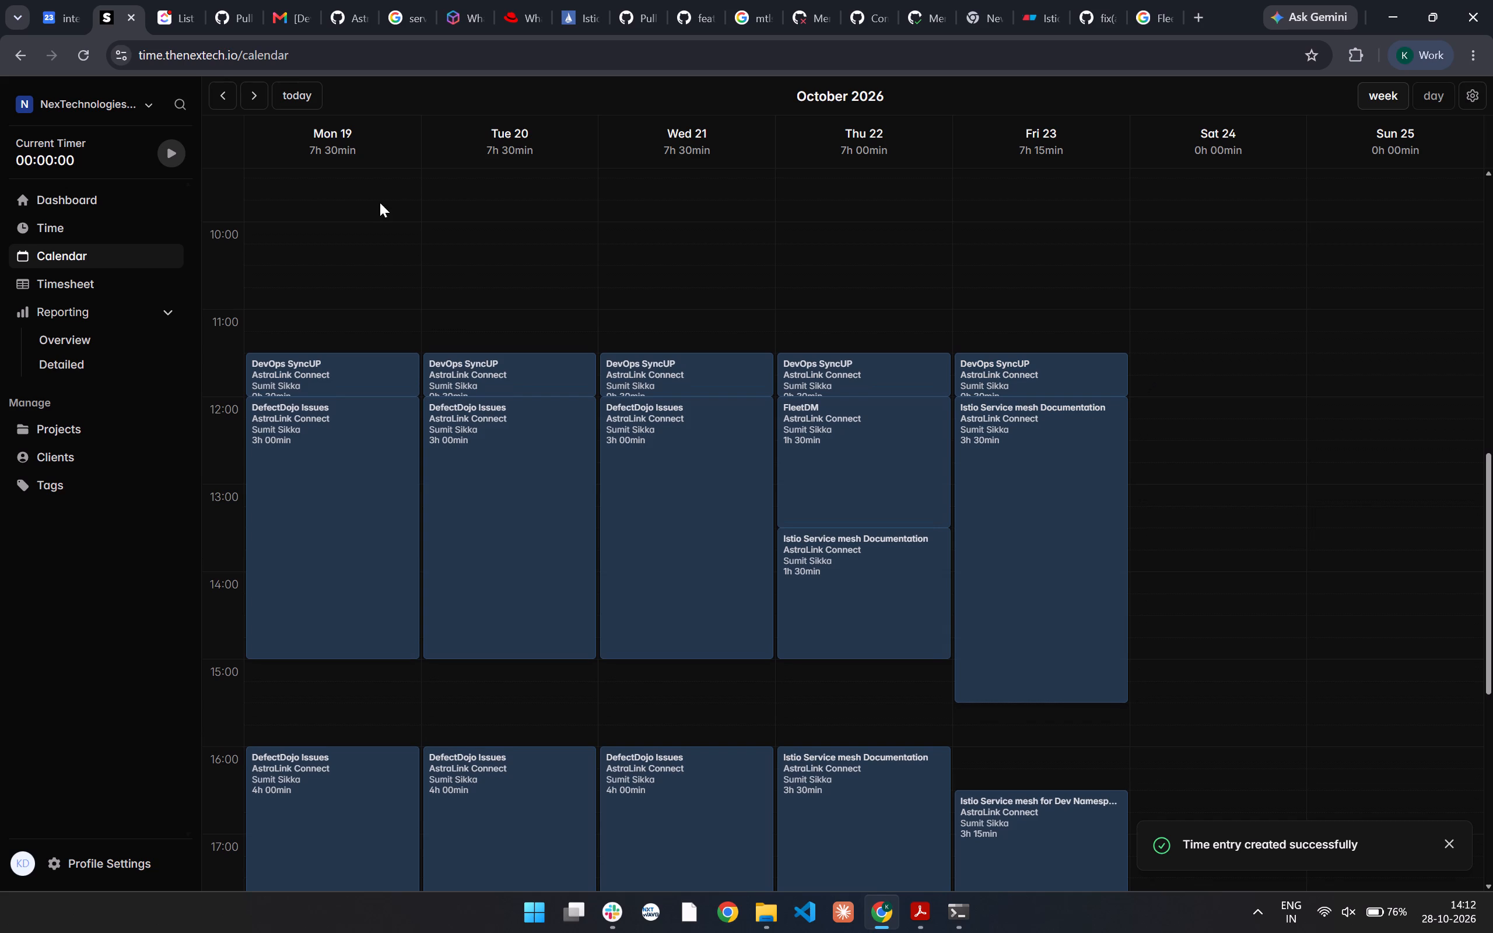
pyautogui.click(257, 97)
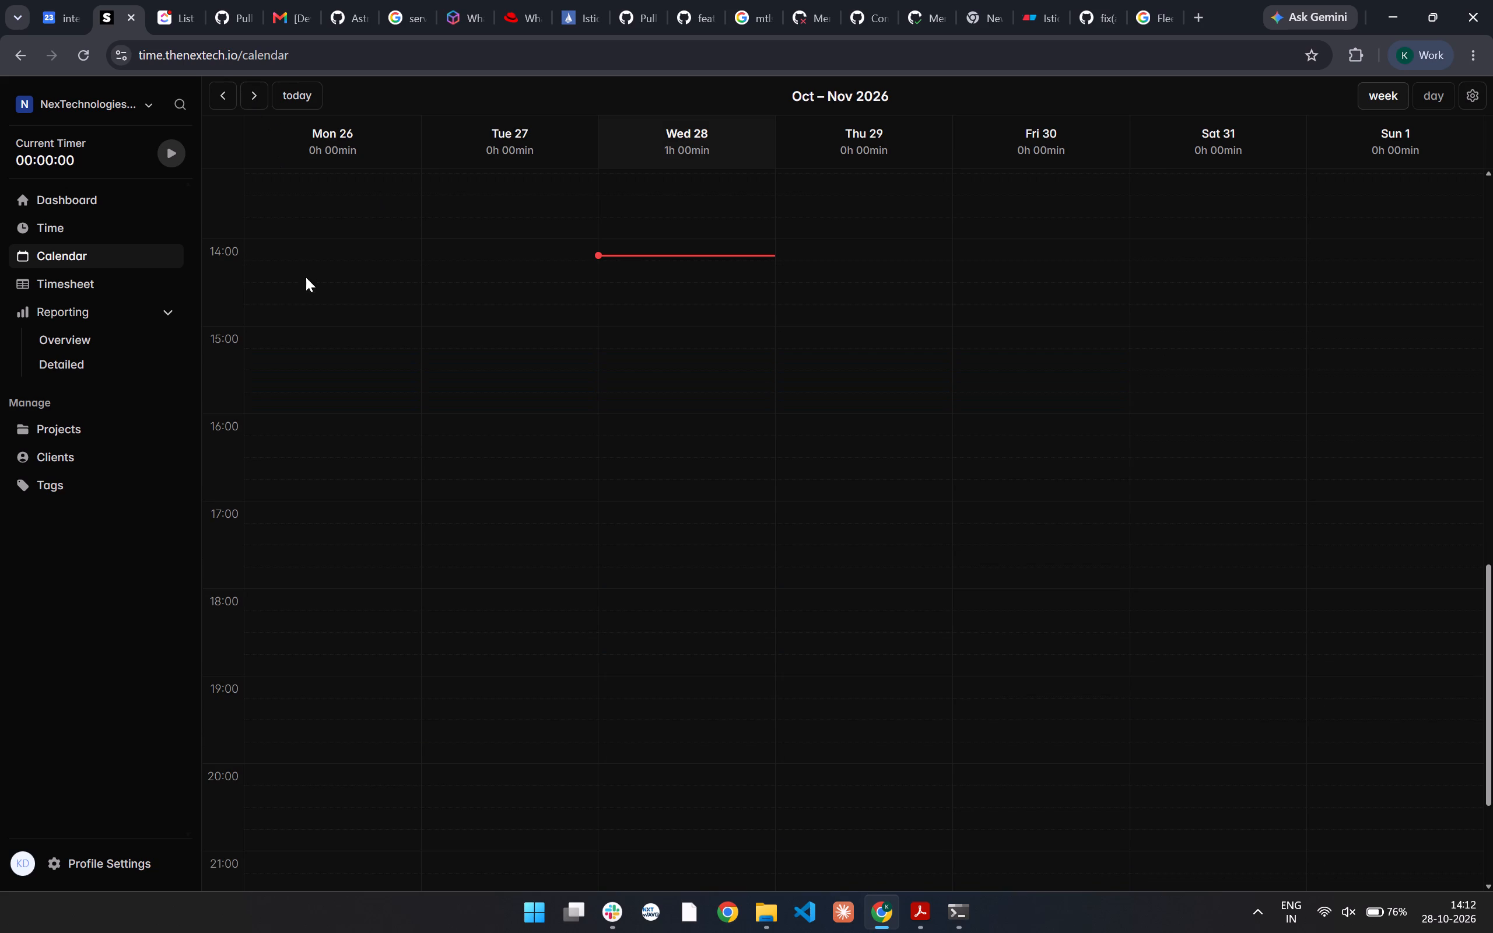
pyautogui.scroll(5, 303, 238)
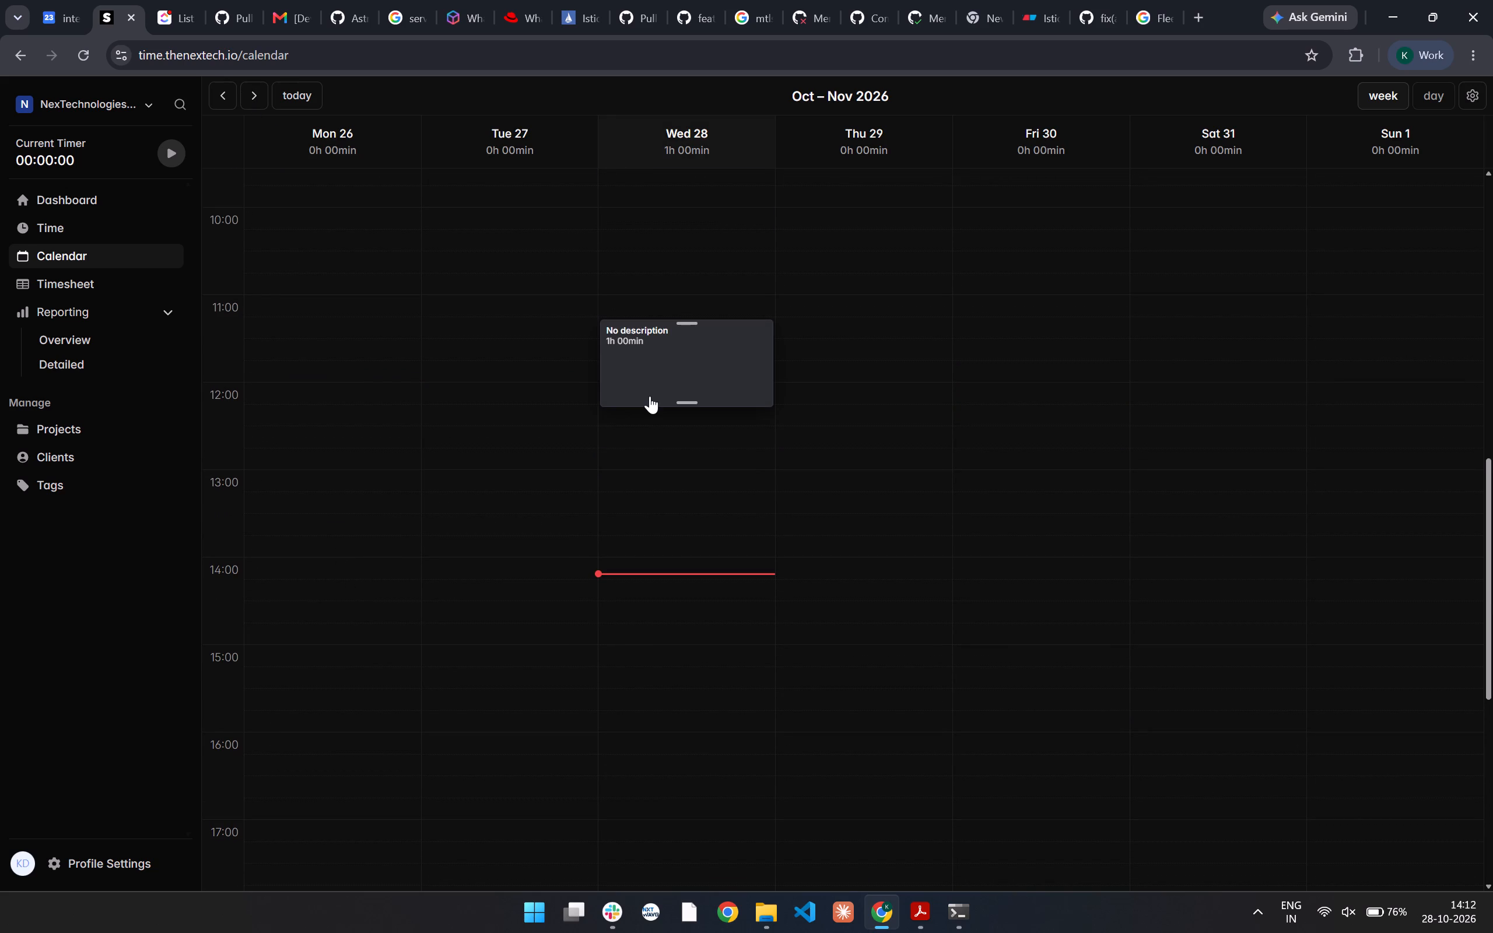
pyautogui.click(649, 373)
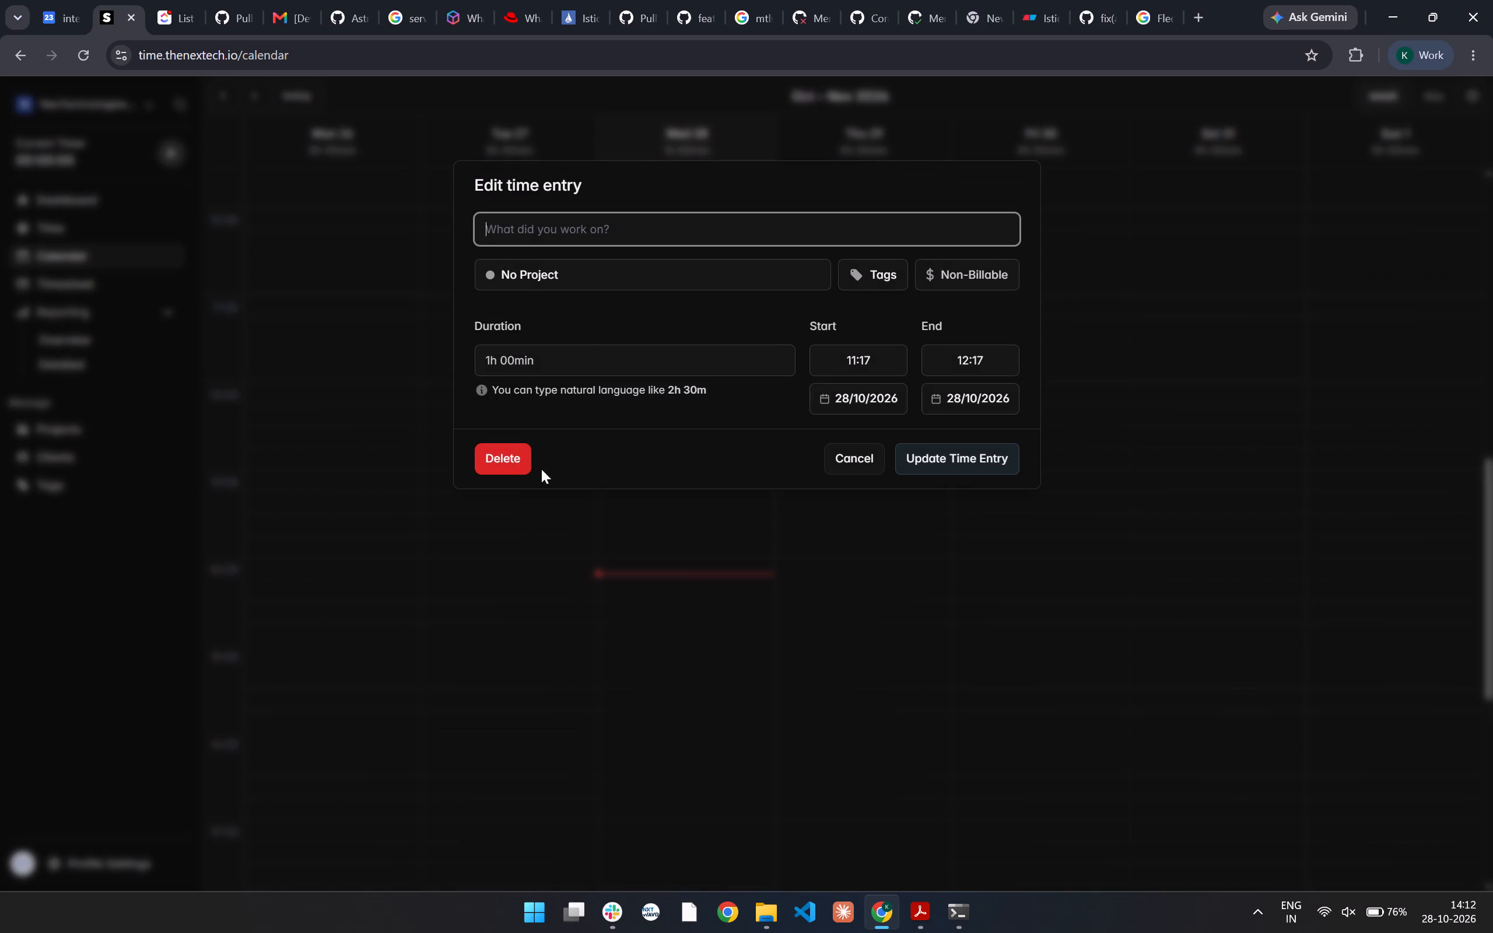
pyautogui.click(497, 471)
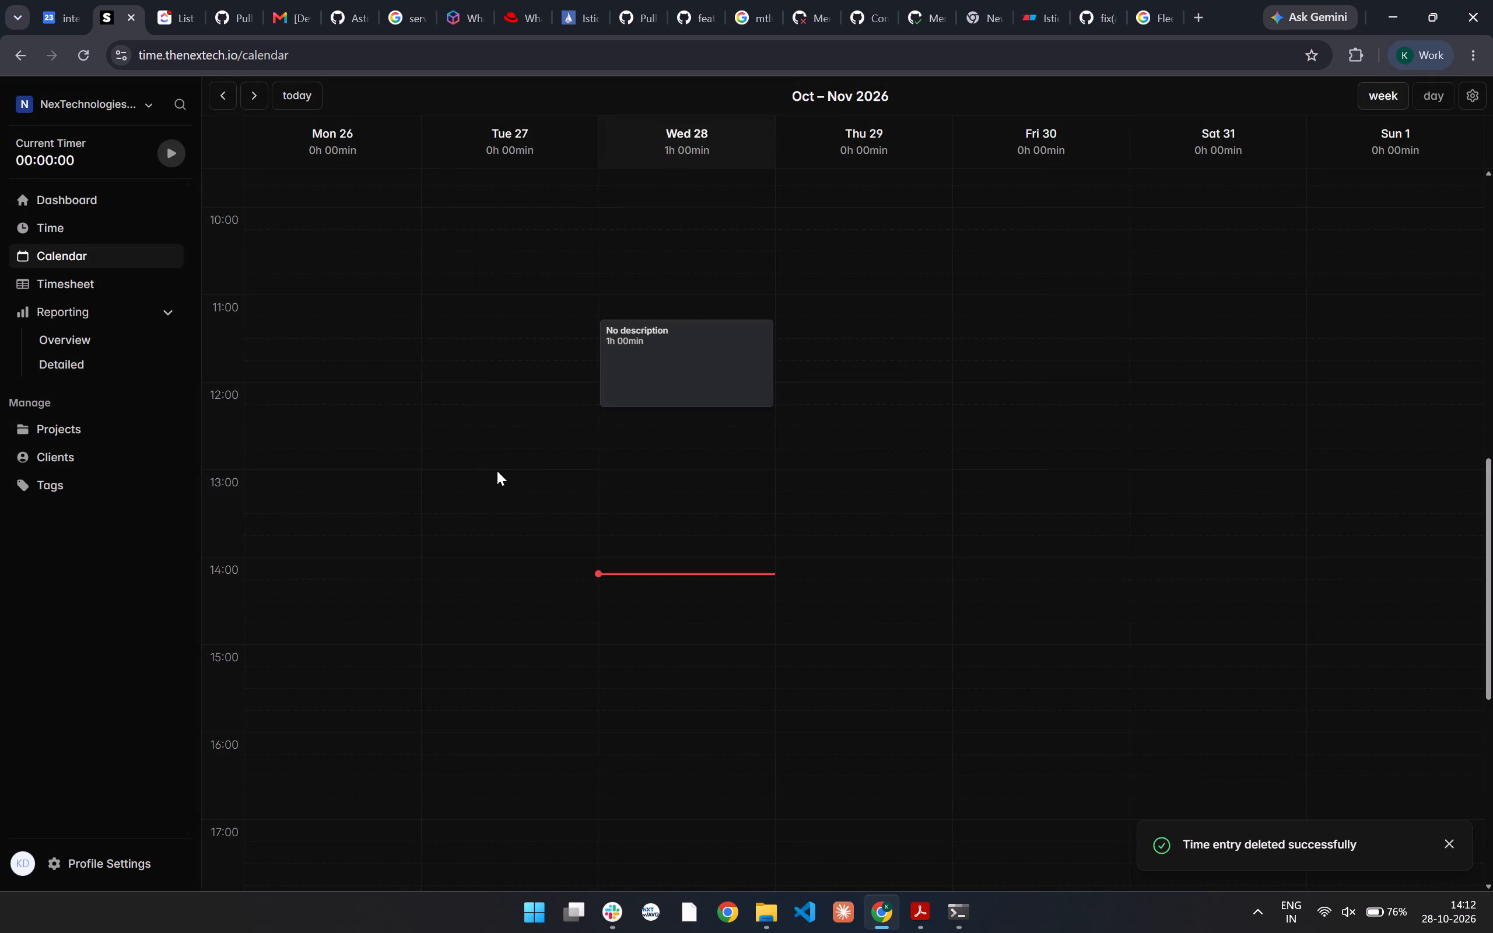
# Start a manual time entry on Monday 26 October at 11:30 and set its end time to 12:00.
pyautogui.scroll(1, 319, 260)
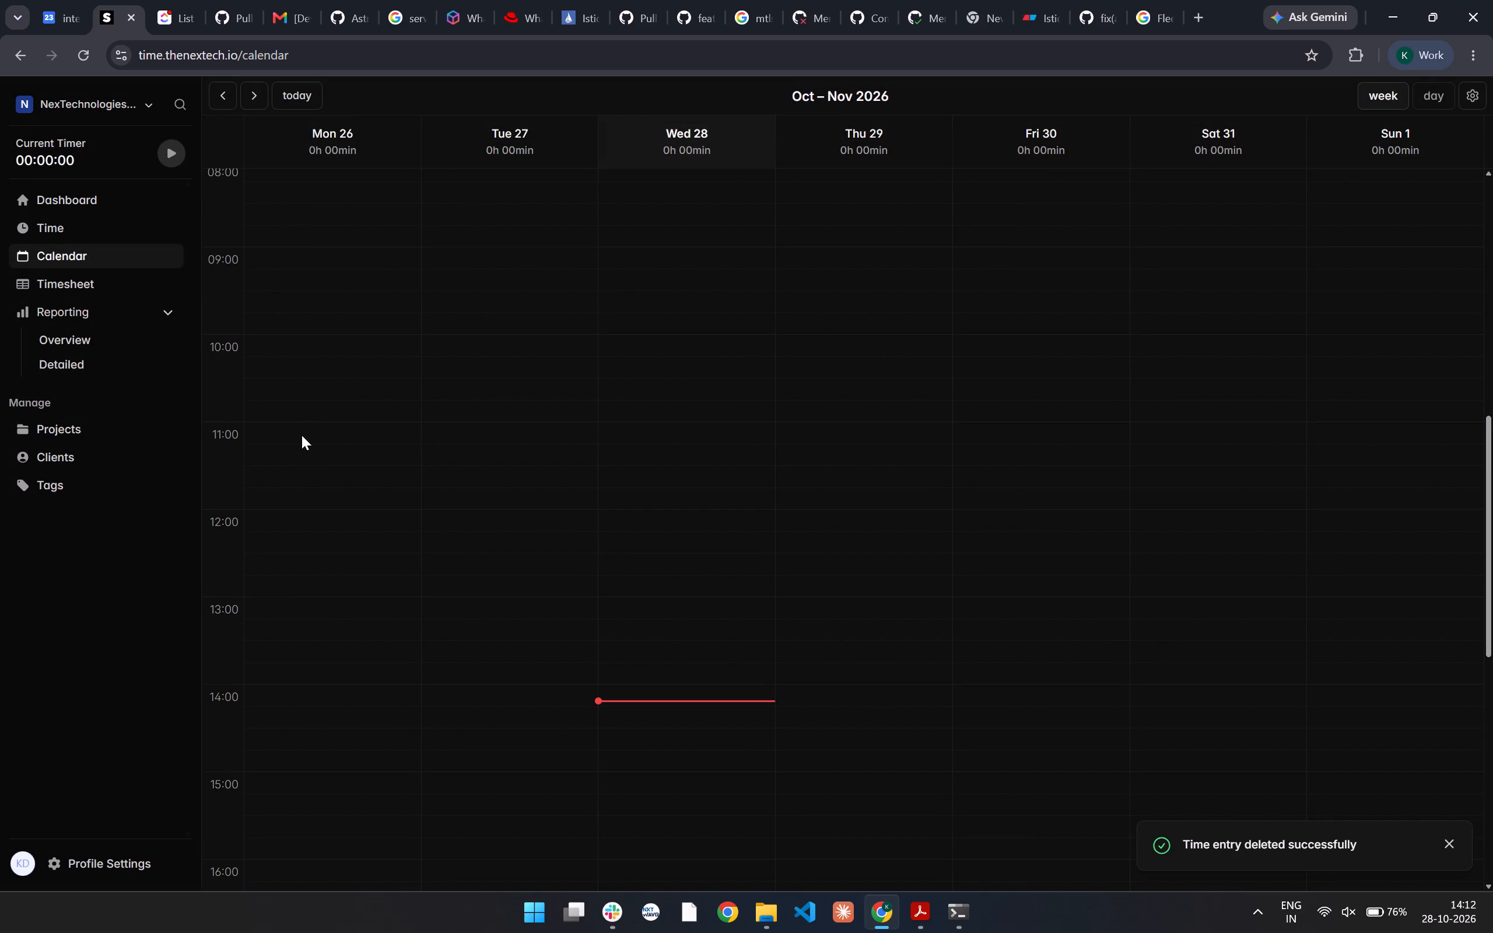
pyautogui.scroll(-1, 288, 493)
pyautogui.rightClick(279, 456)
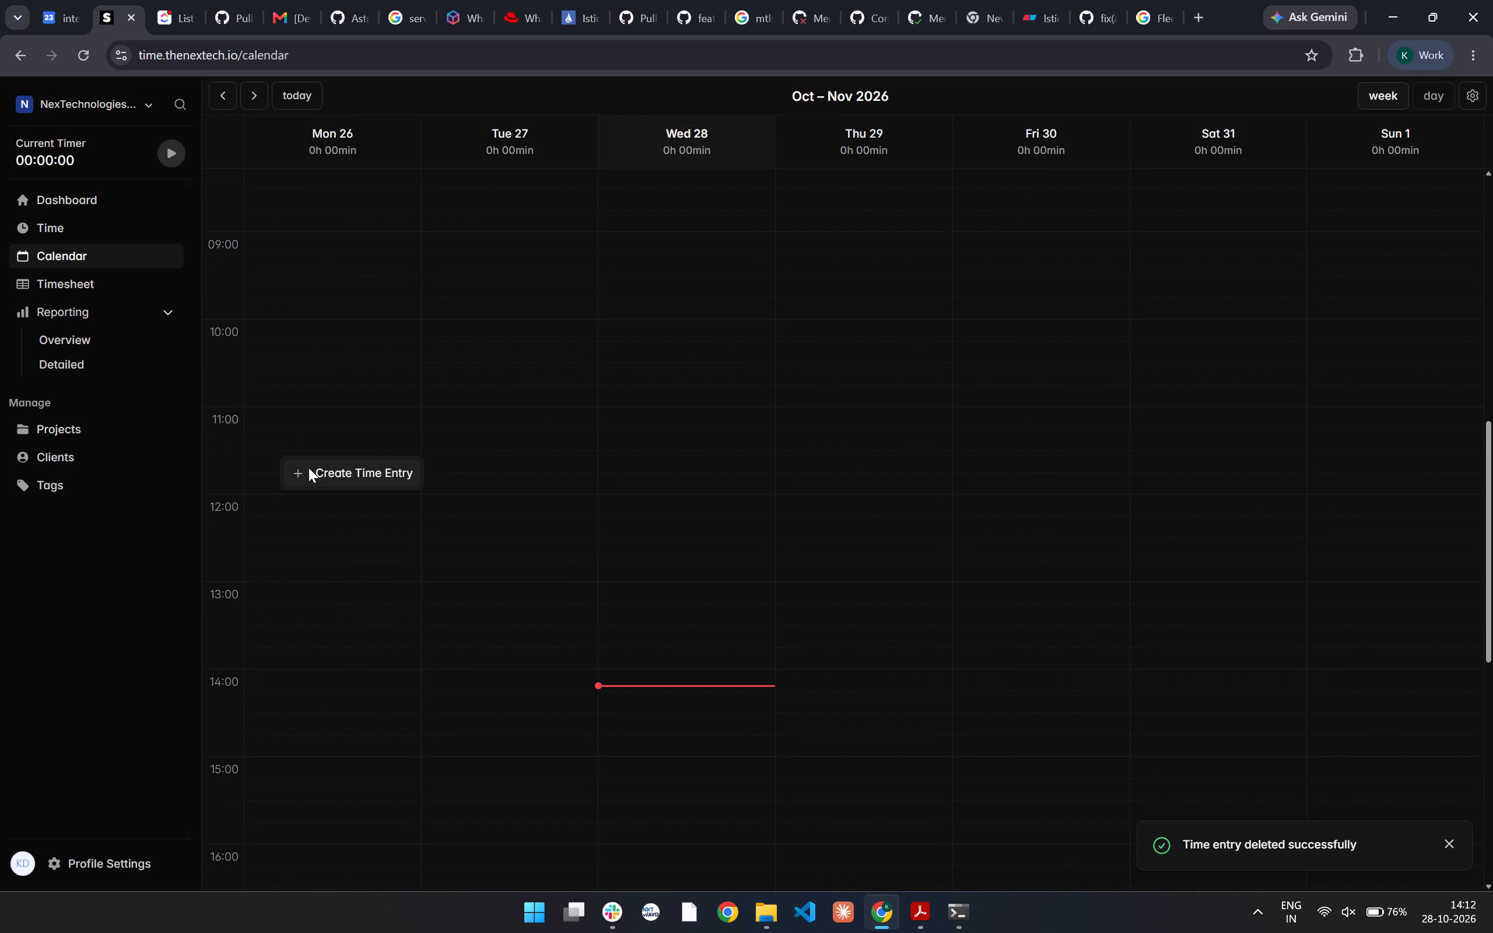
pyautogui.click(311, 468)
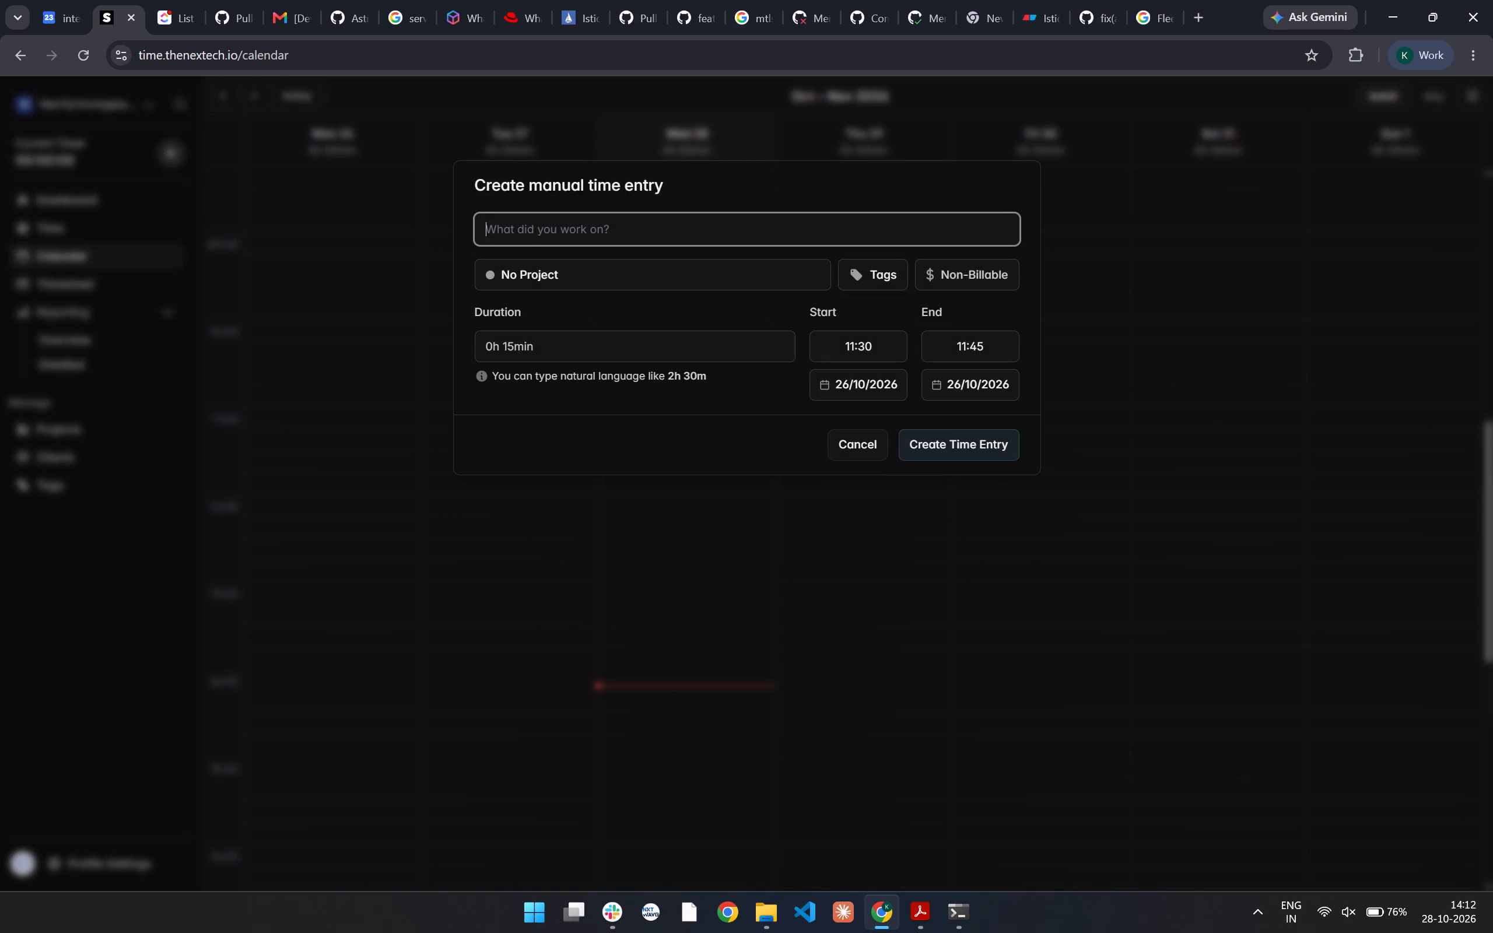
pyautogui.click(982, 353)
pyautogui.press('BackSpace')
pyautogui.write('q1')
pyautogui.press('BackSpace')
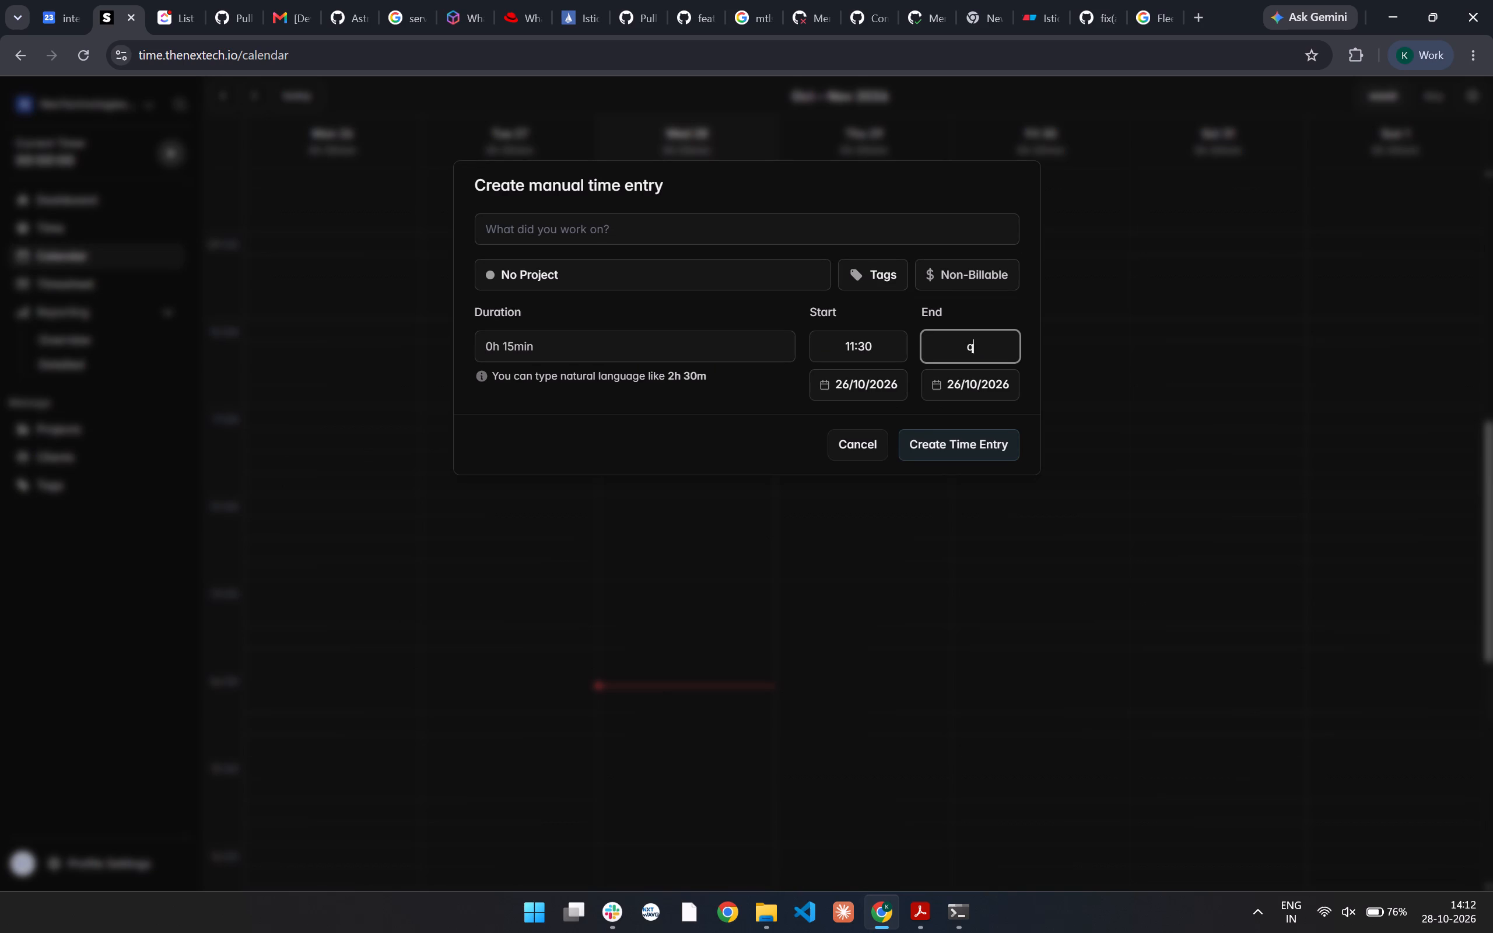
pyautogui.press('BackSpace')
pyautogui.write('11')
pyautogui.press('BackSpace')
pyautogui.write('200')
# Describe the new Monday entry as "DevOps SyncUP", assign it to the AstraLink Connect project and create it.
pyautogui.click(560, 242)
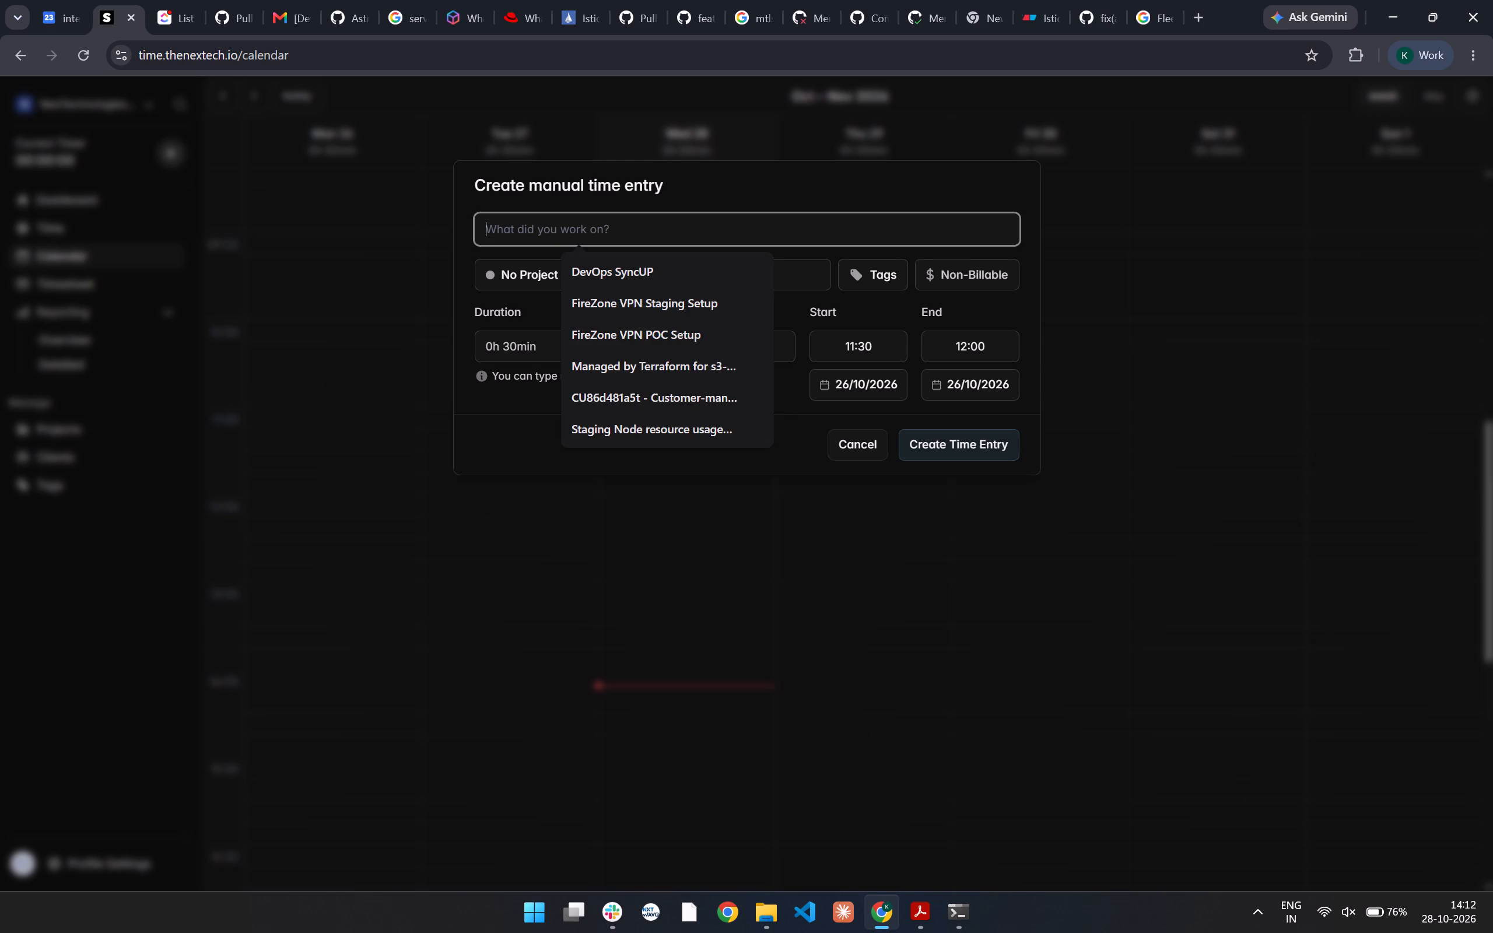
pyautogui.click(614, 278)
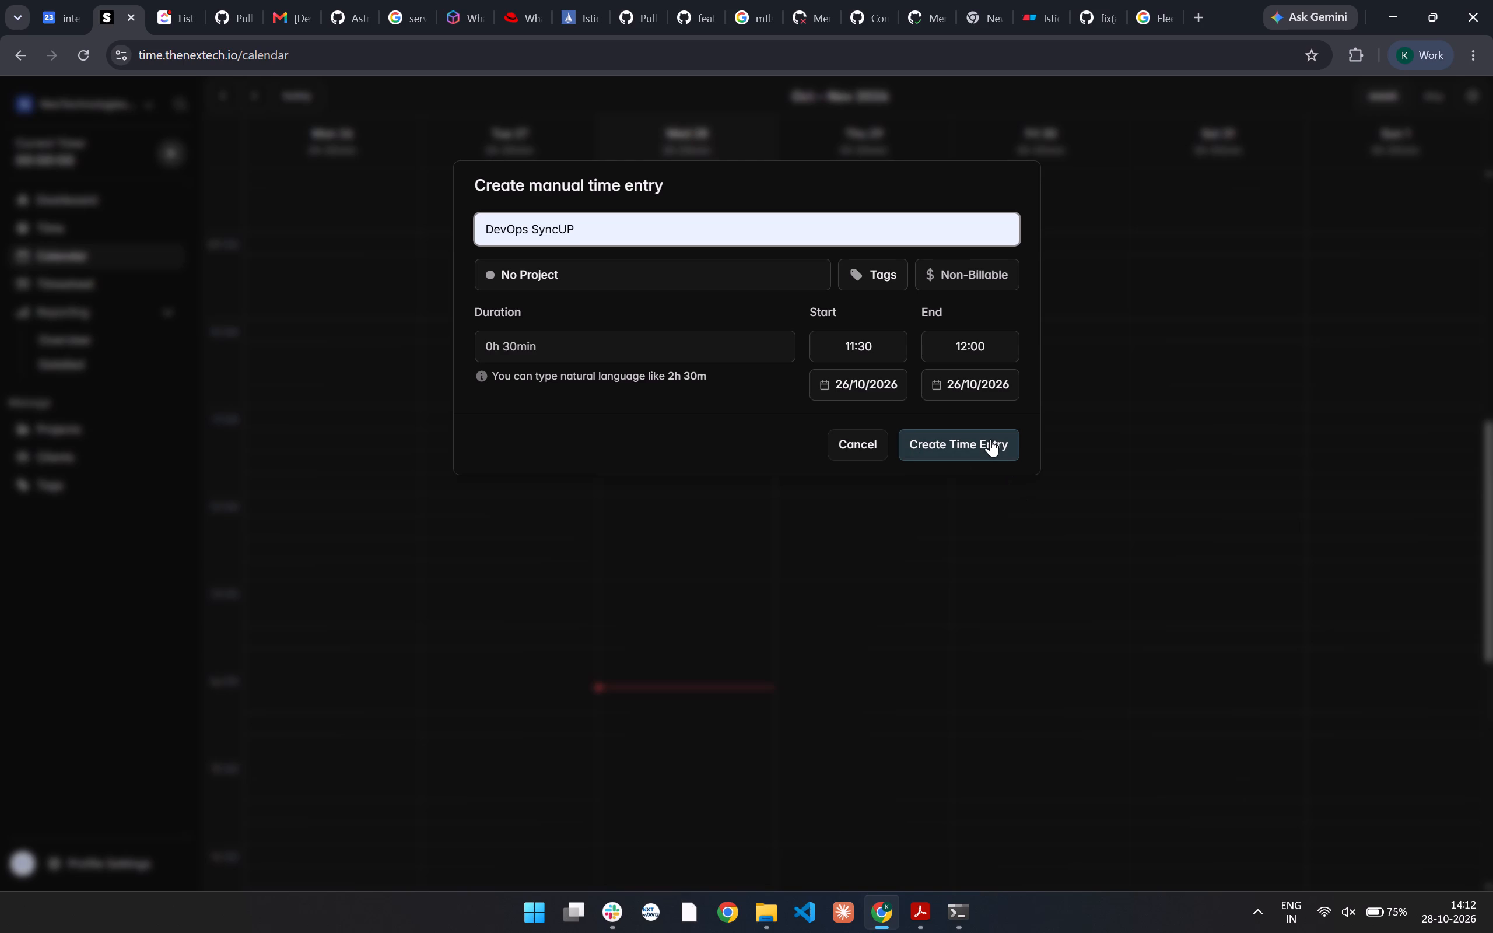
pyautogui.click(740, 271)
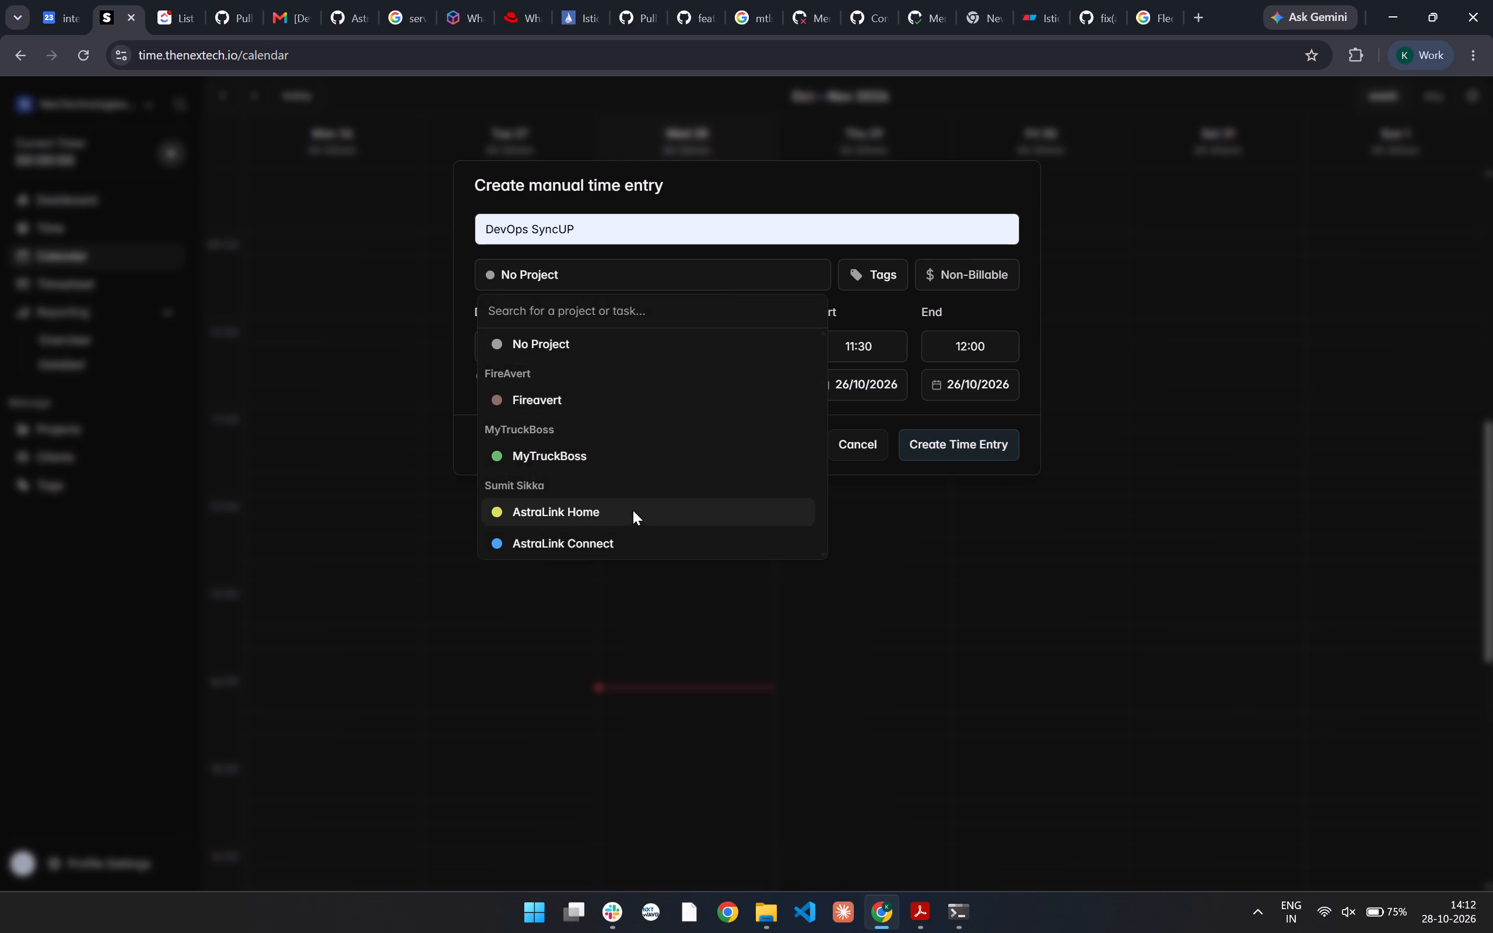
pyautogui.click(645, 559)
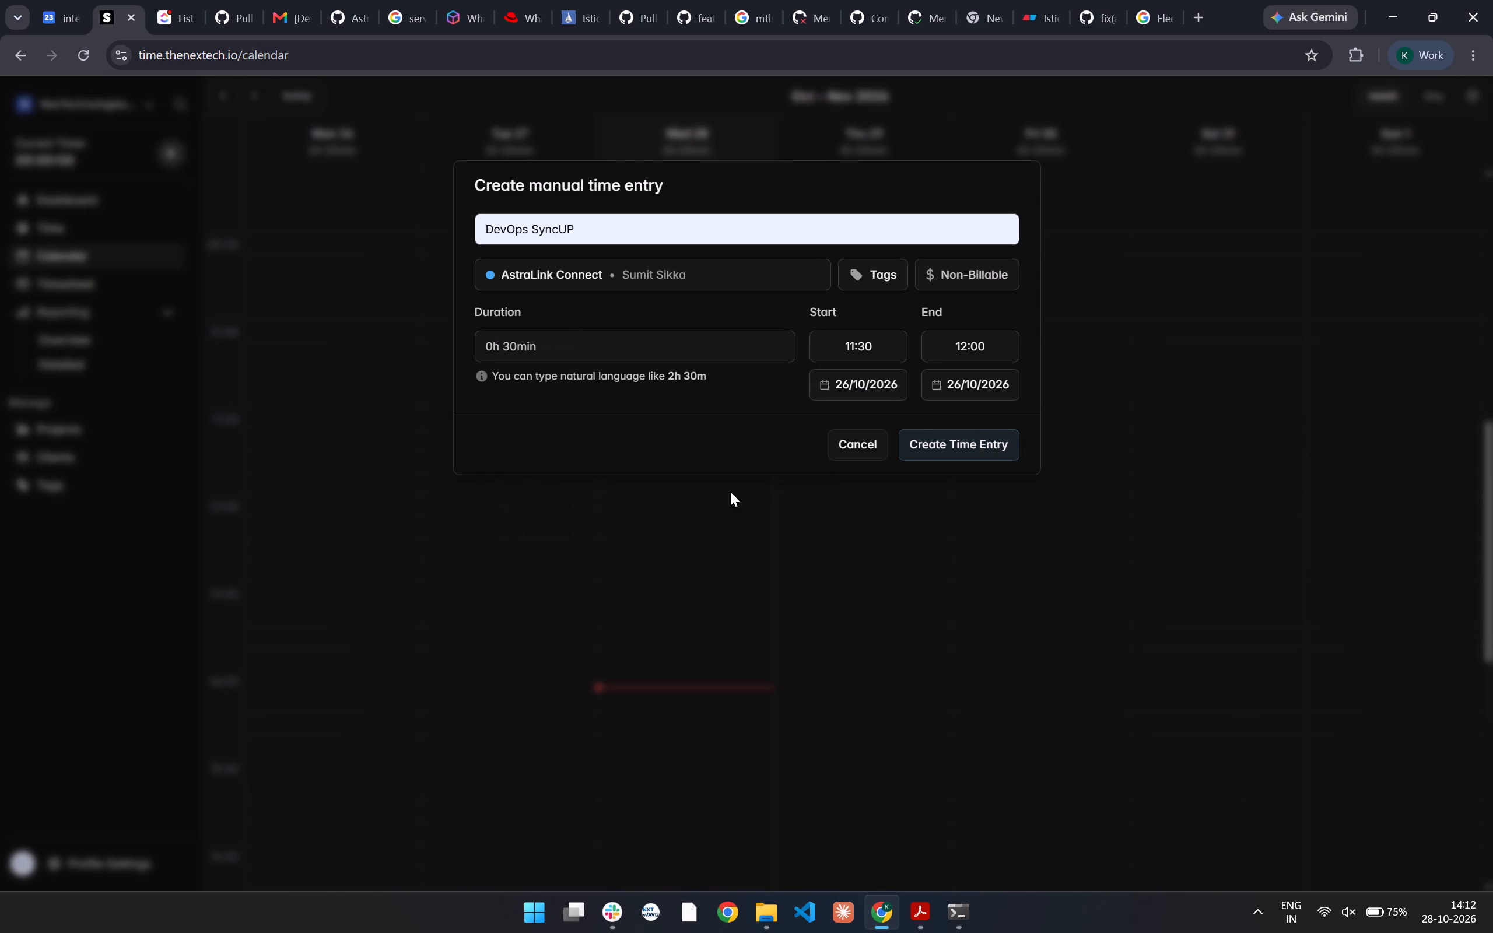
pyautogui.click(990, 441)
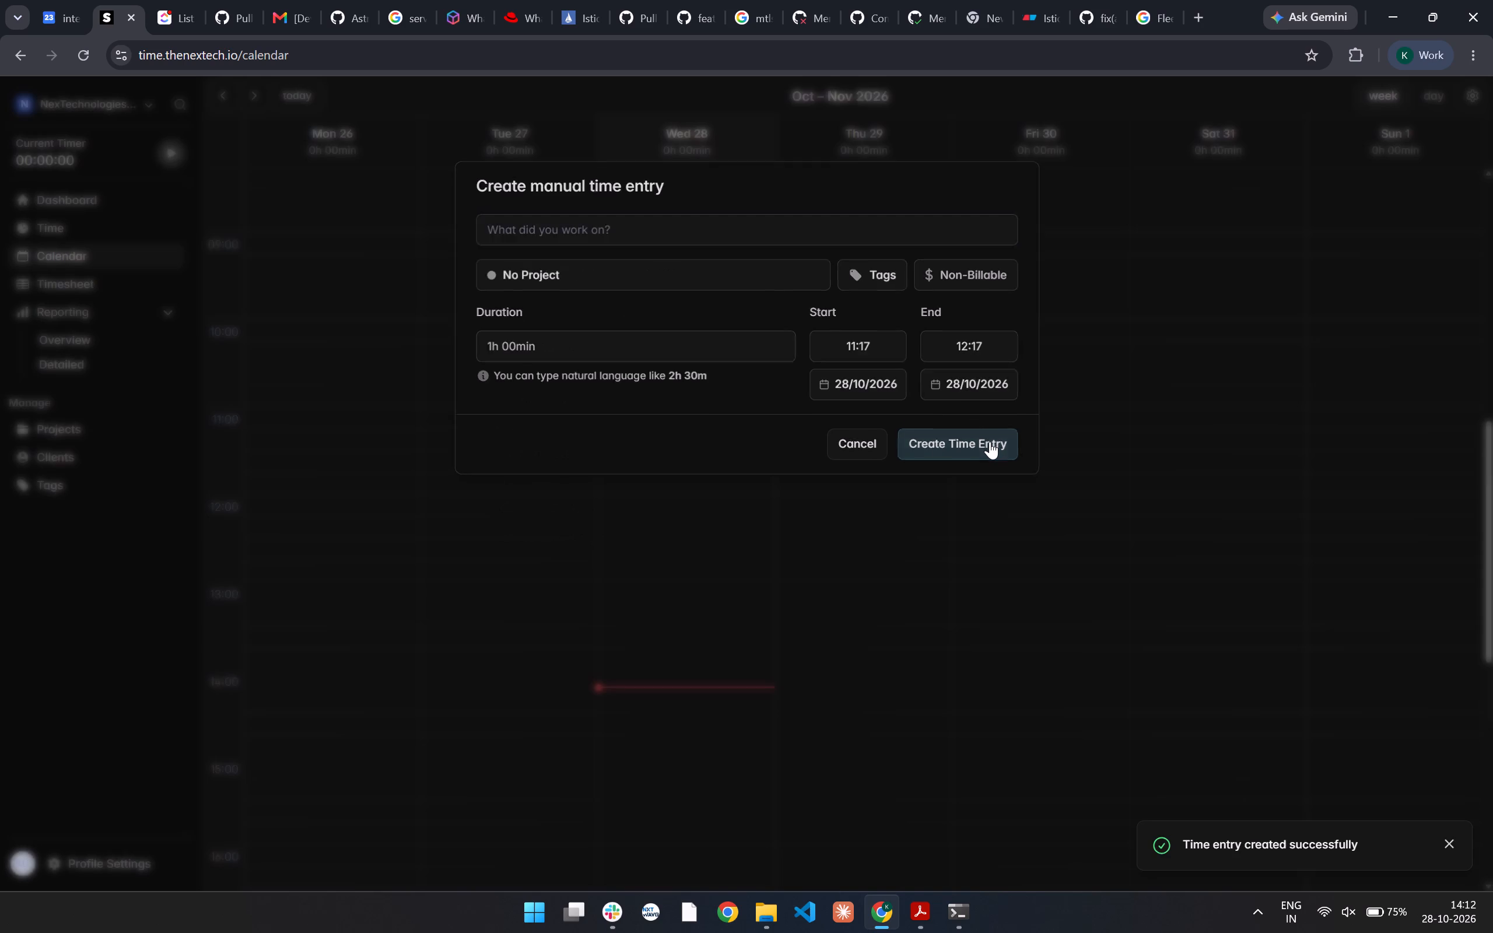
pyautogui.scroll(-2, 363, 412)
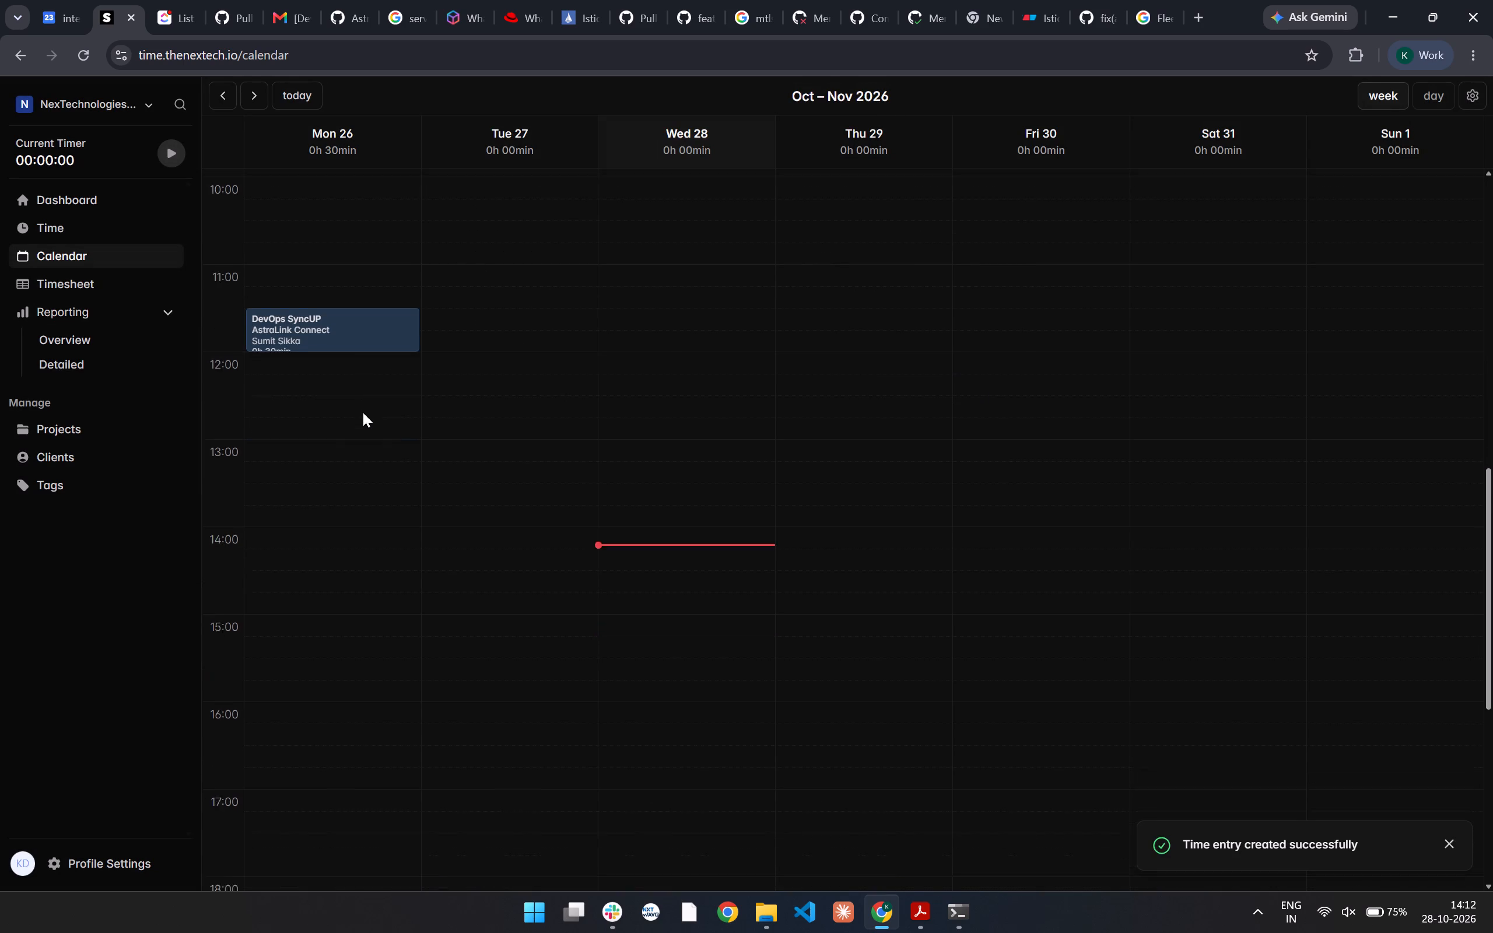
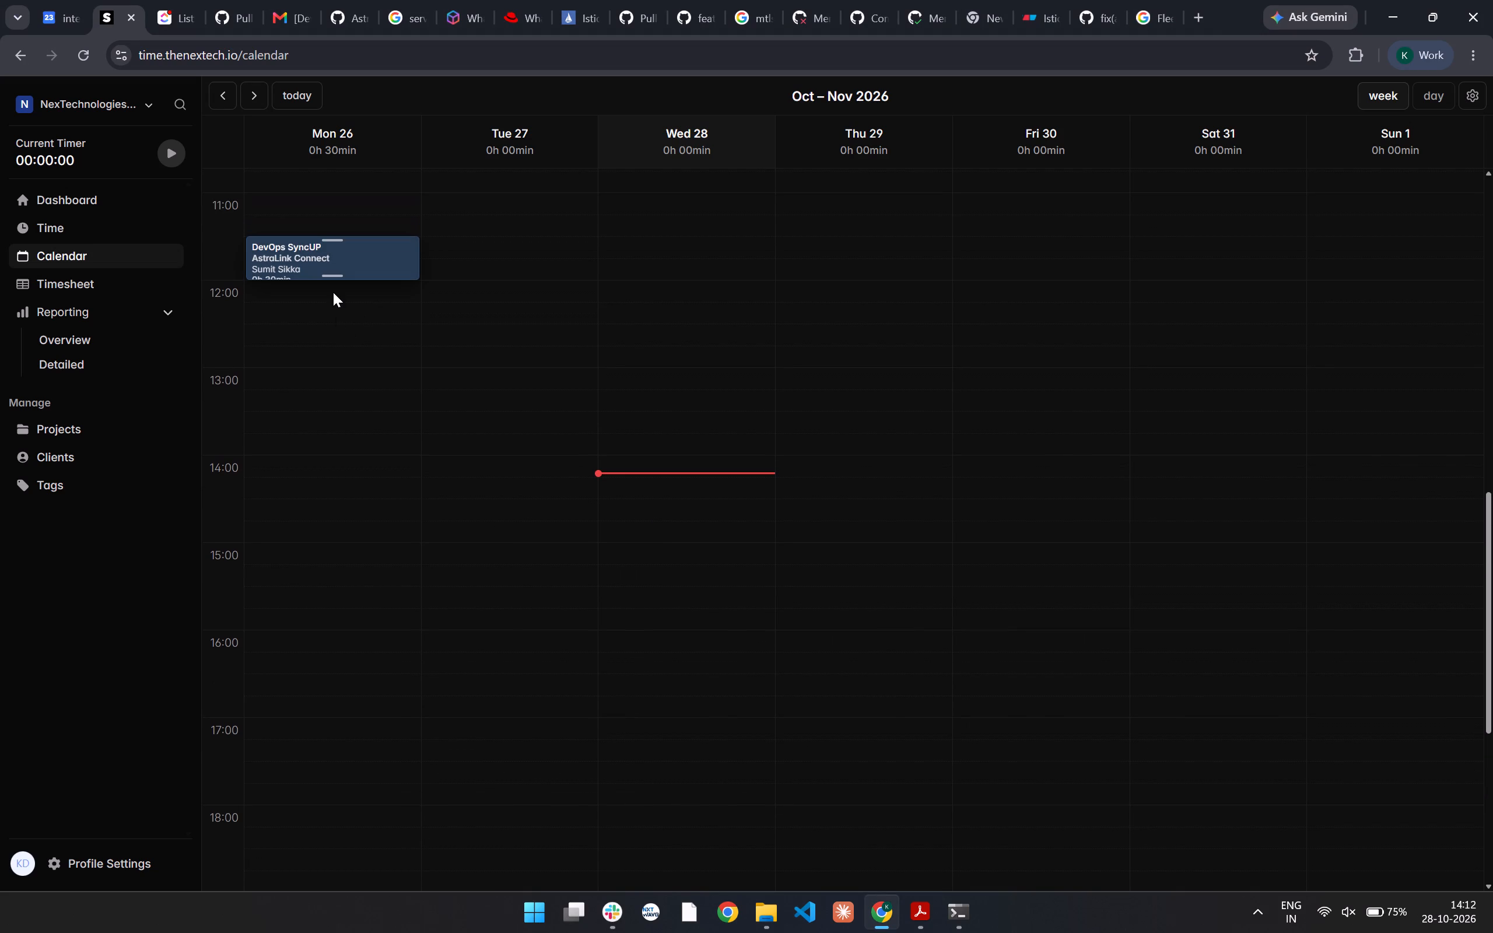
# Start a manual time entry on Monday 26 October at 12:00, directly after the "DevOps SyncUP" entry.
pyautogui.rightClick(332, 292)
pyautogui.click(352, 307)
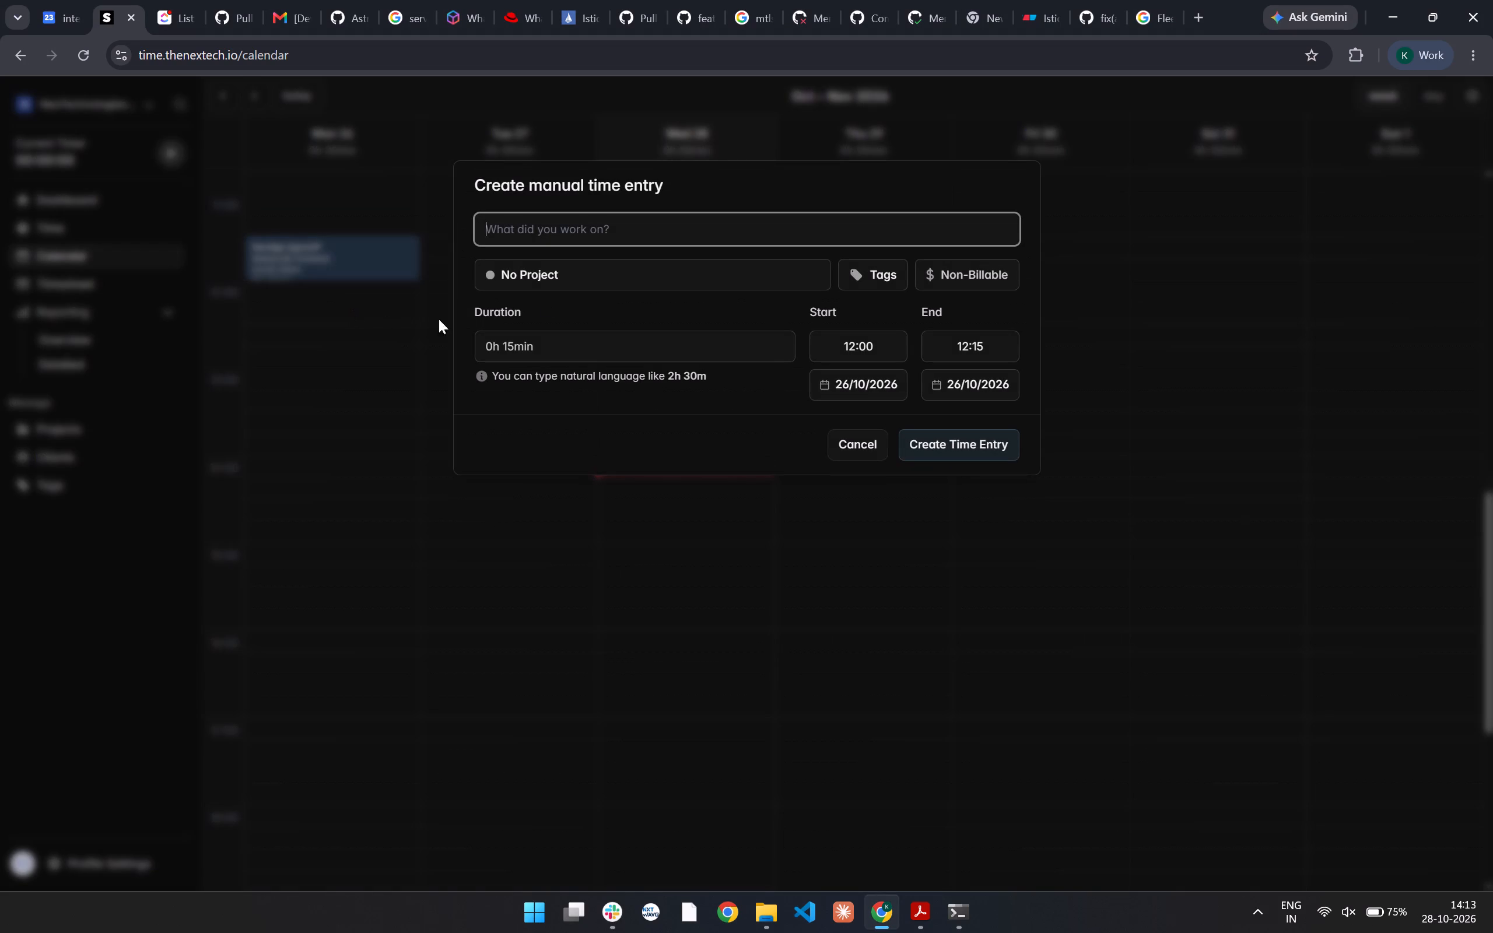
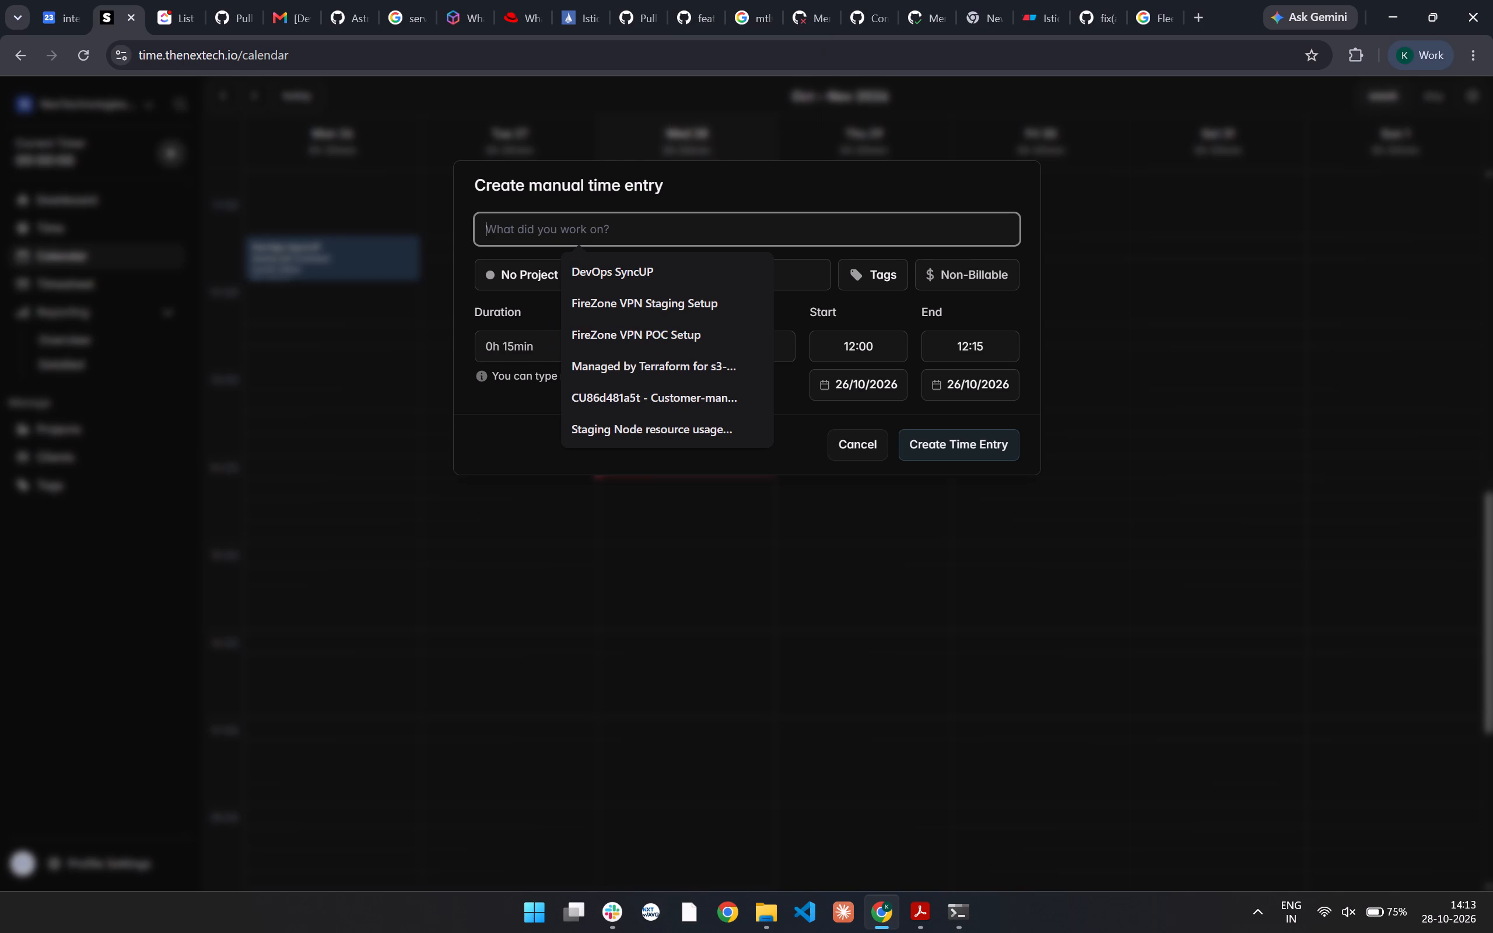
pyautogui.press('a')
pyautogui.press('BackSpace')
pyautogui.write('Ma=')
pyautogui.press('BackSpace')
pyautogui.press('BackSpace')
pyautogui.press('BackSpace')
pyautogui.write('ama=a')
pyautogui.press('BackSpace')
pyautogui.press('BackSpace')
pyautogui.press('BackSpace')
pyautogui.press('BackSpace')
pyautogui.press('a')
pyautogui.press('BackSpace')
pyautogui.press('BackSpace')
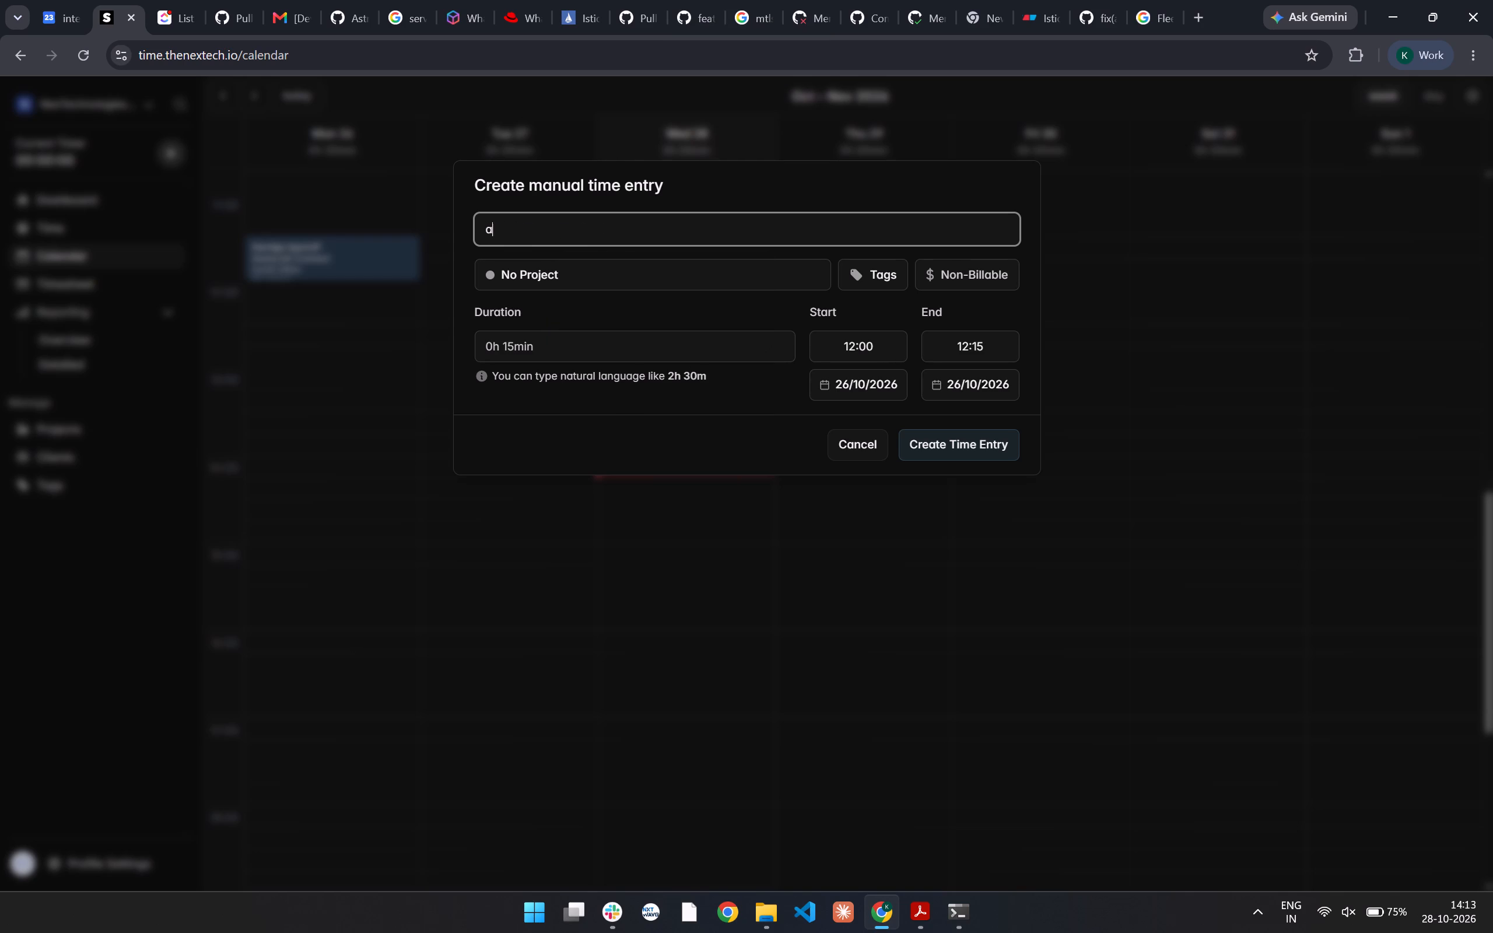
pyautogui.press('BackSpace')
# Describe the new 12:00 entry as "Istio Service mesh configured for Dev Namespace".
pyautogui.write('Istio')
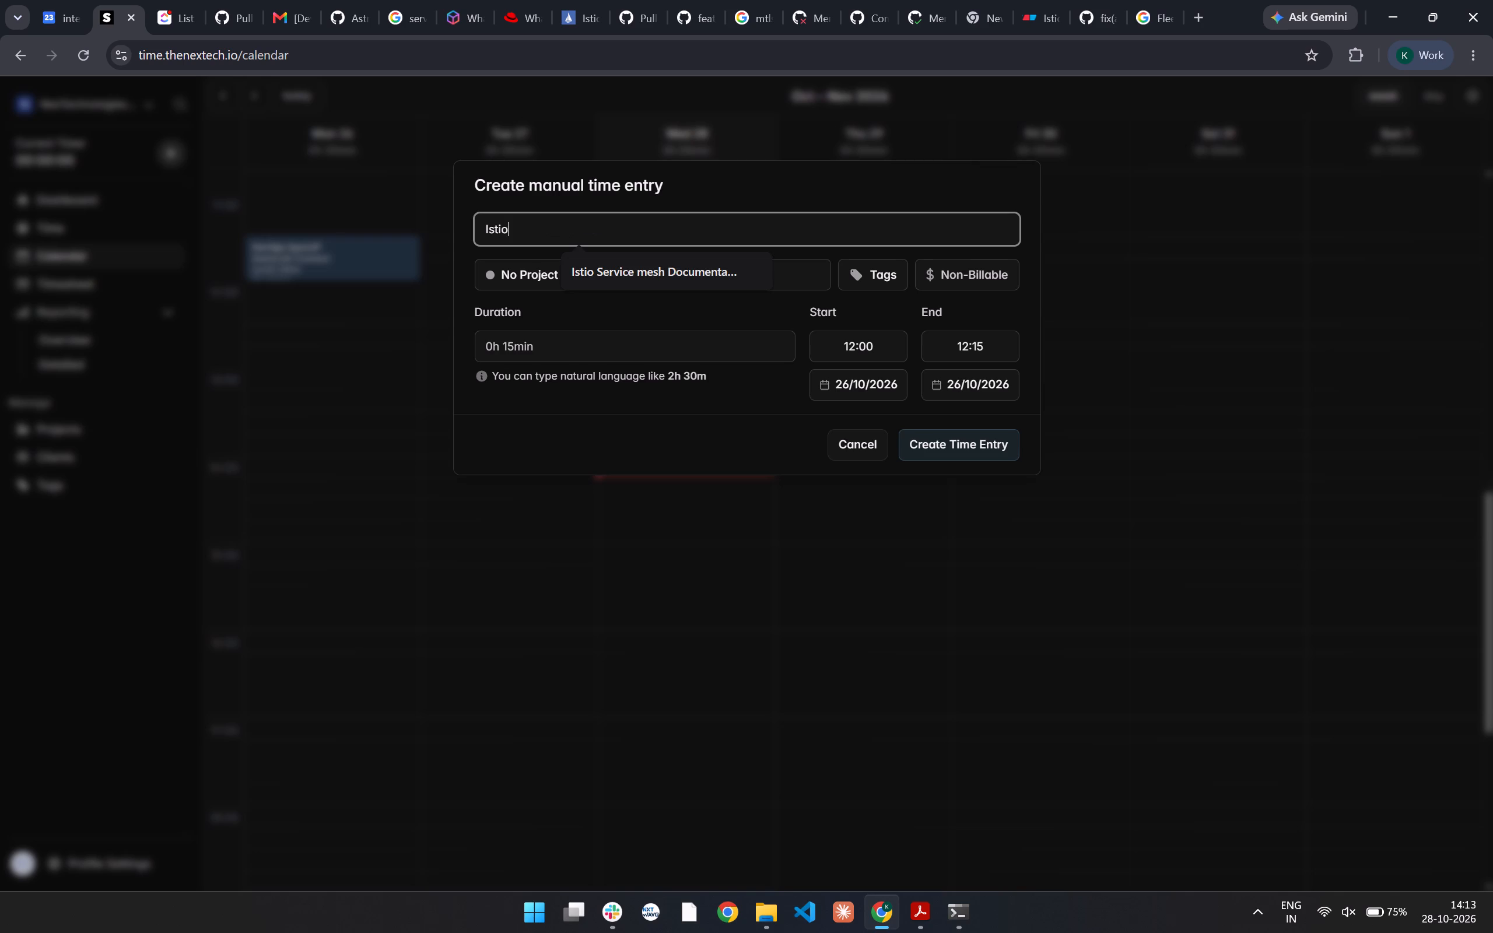
pyautogui.click(639, 289)
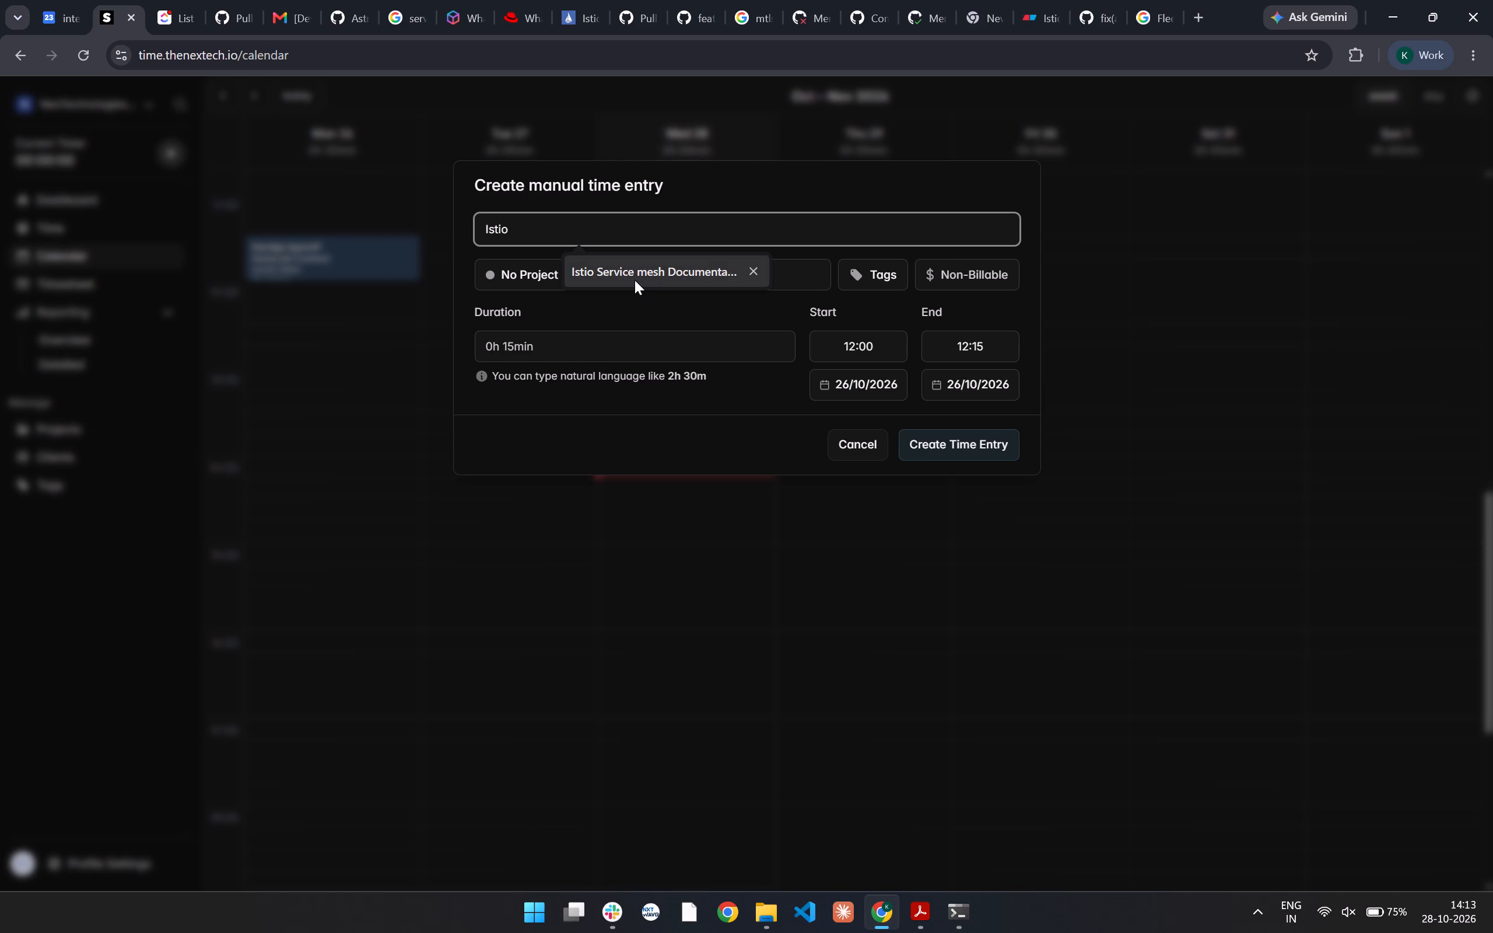
pyautogui.click(635, 280)
pyautogui.moveTo(708, 219); pyautogui.dragTo(594, 220)
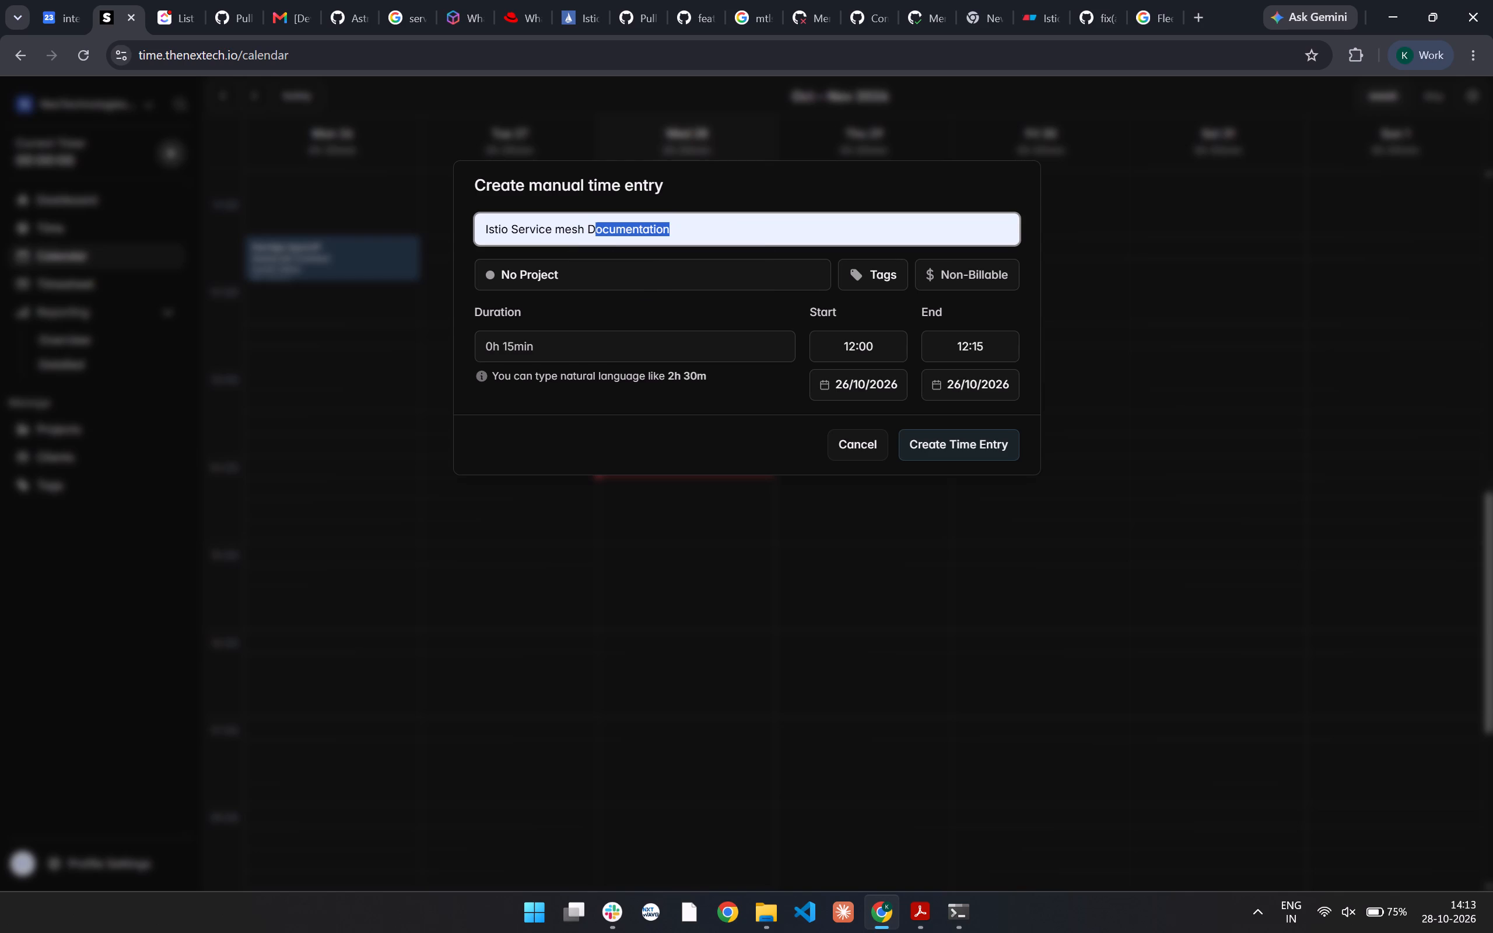
pyautogui.moveTo(594, 220); pyautogui.dragTo(588, 218)
pyautogui.press('BackSpace')
pyautogui.write('For Dev')
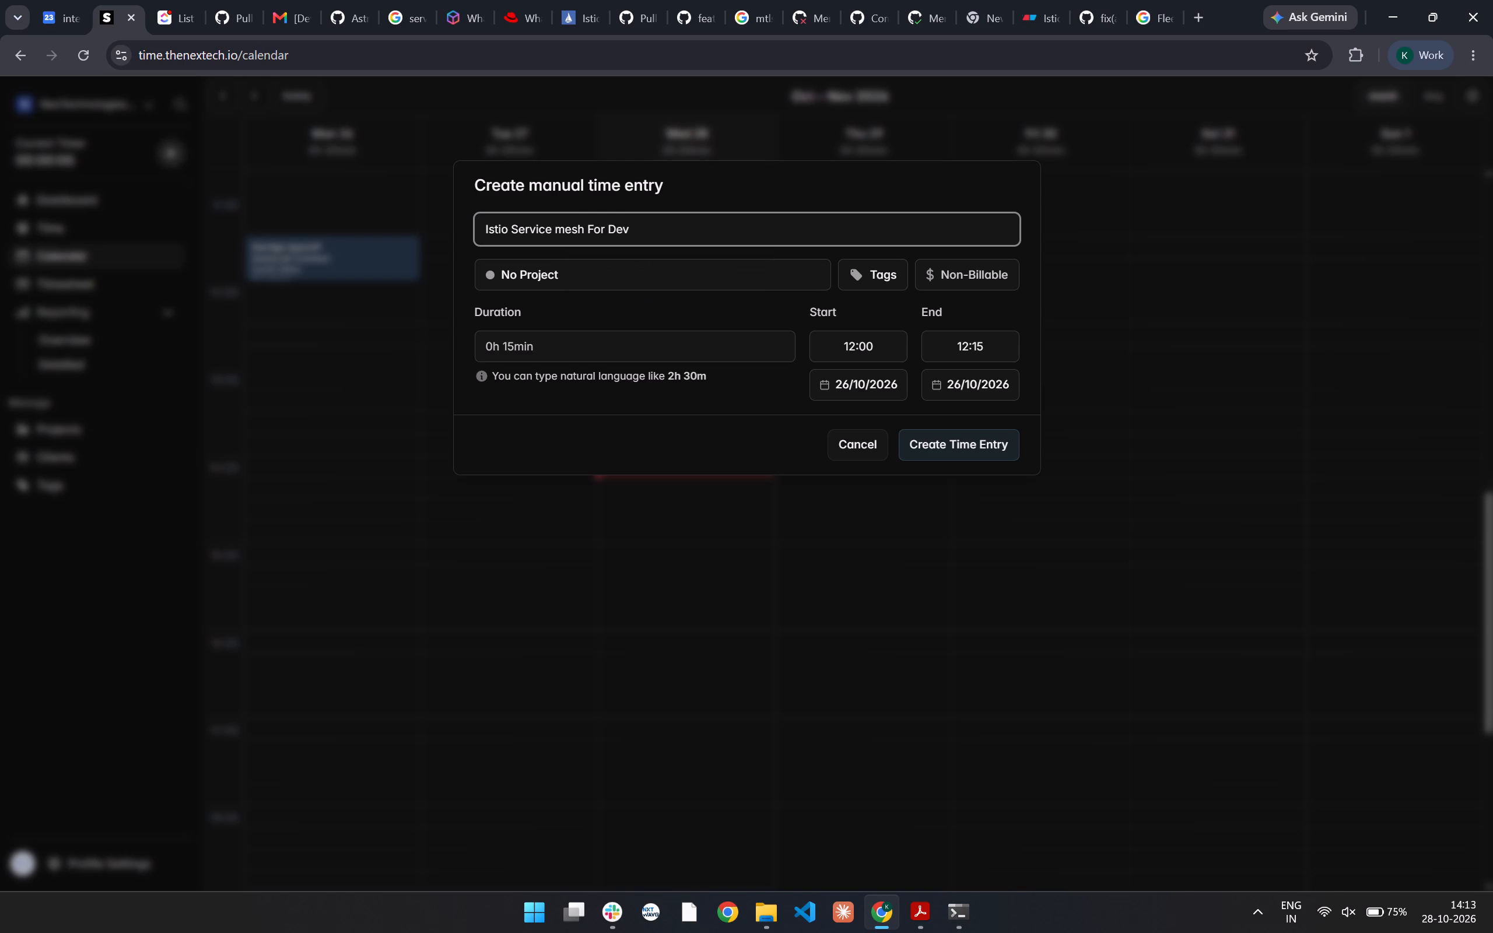
pyautogui.press('space')
pyautogui.write('namesp')
pyautogui.press('BackSpace')
pyautogui.press('BackSpace')
pyautogui.press('BackSpace')
pyautogui.press('BackSpace')
pyautogui.press('BackSpace')
pyautogui.press('BackSpace')
pyautogui.press('BackSpace')
pyautogui.press('BackSpace')
pyautogui.press('BackSpace')
pyautogui.press('BackSpace')
pyautogui.press('BackSpace')
pyautogui.press('BackSpace')
pyautogui.press('BackSpace')
pyautogui.press('BackSpace')
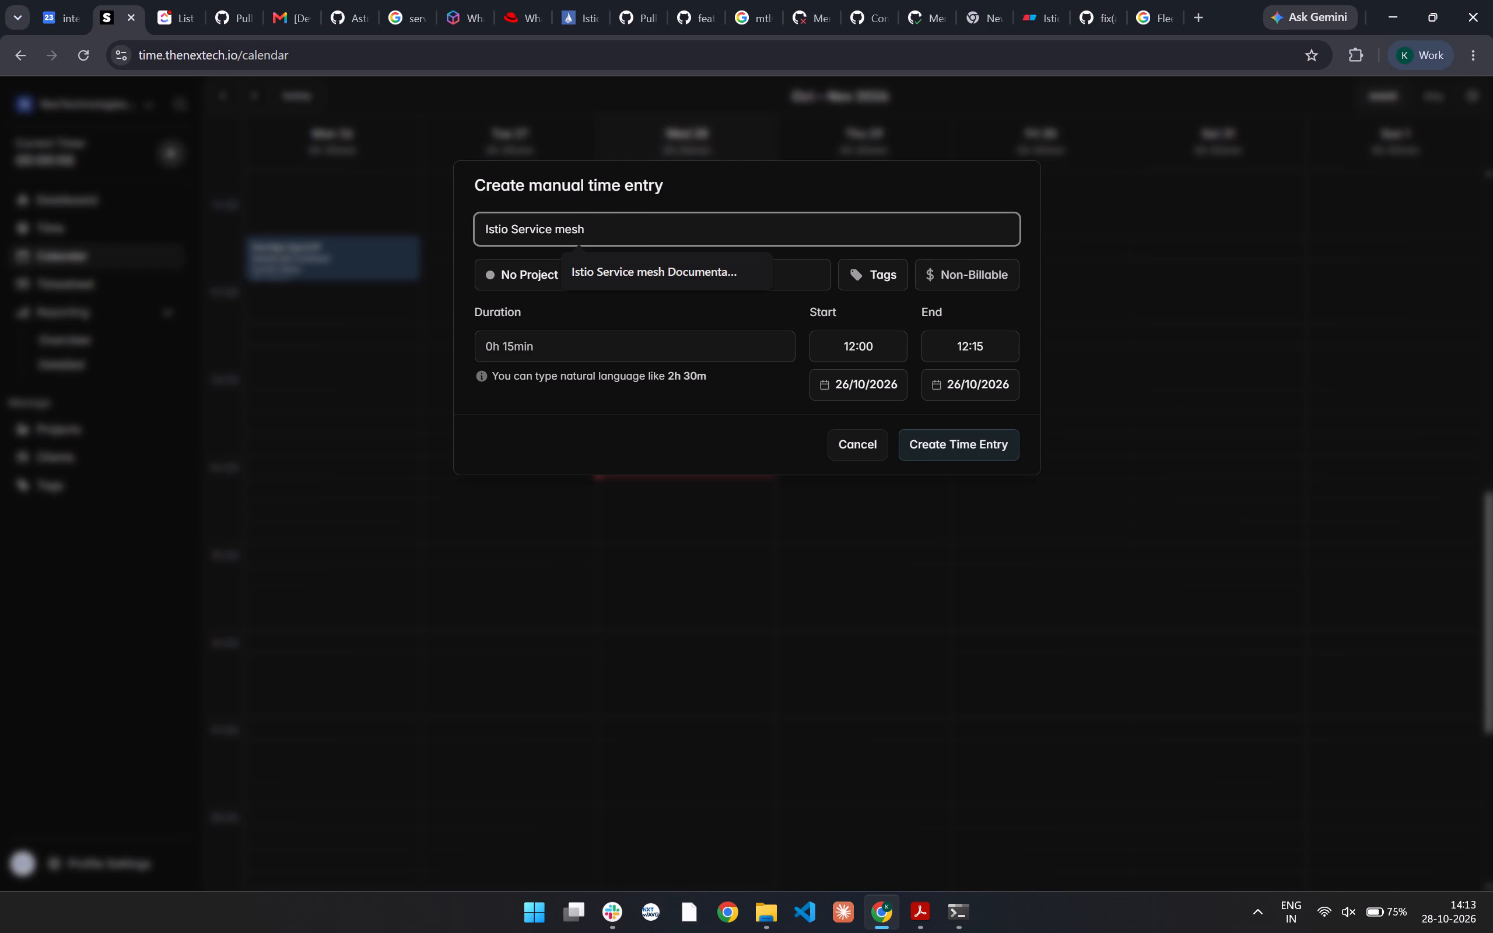
pyautogui.press('space')
pyautogui.press('BackSpace')
pyautogui.write('confi')
pyautogui.write('gured for DE')
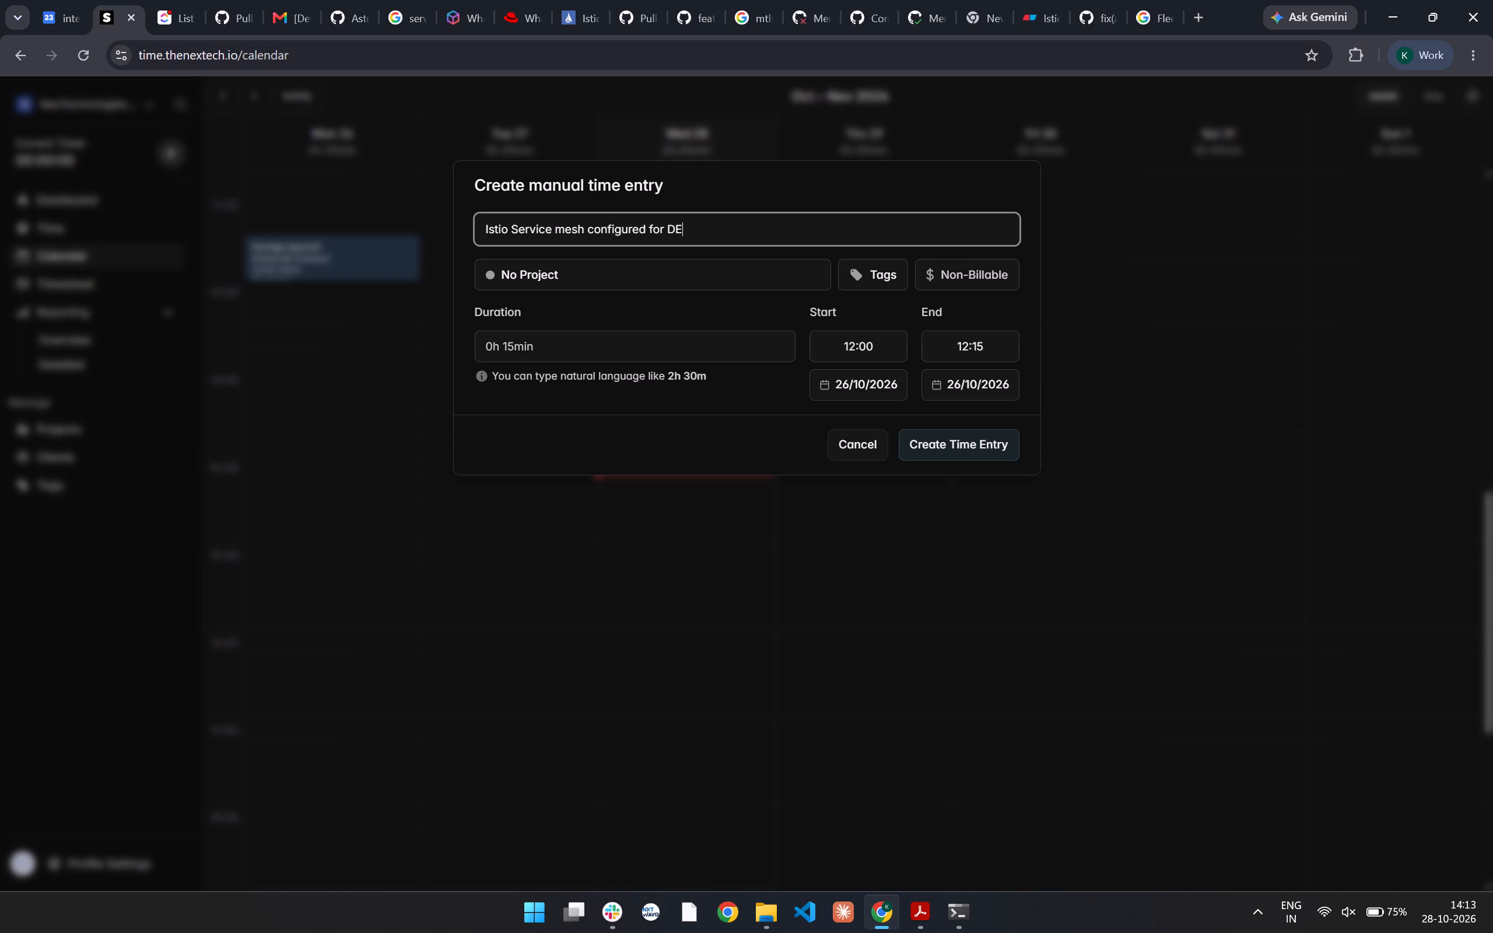
pyautogui.press('BackSpace')
pyautogui.write('ev Names')
pyautogui.write('pca')
pyautogui.press('BackSpace')
pyautogui.press('BackSpace')
pyautogui.write('ace')
# Assign the entry to the AstraLink Connect project, set its end time to 15:00 and create it.
pyautogui.click(601, 254)
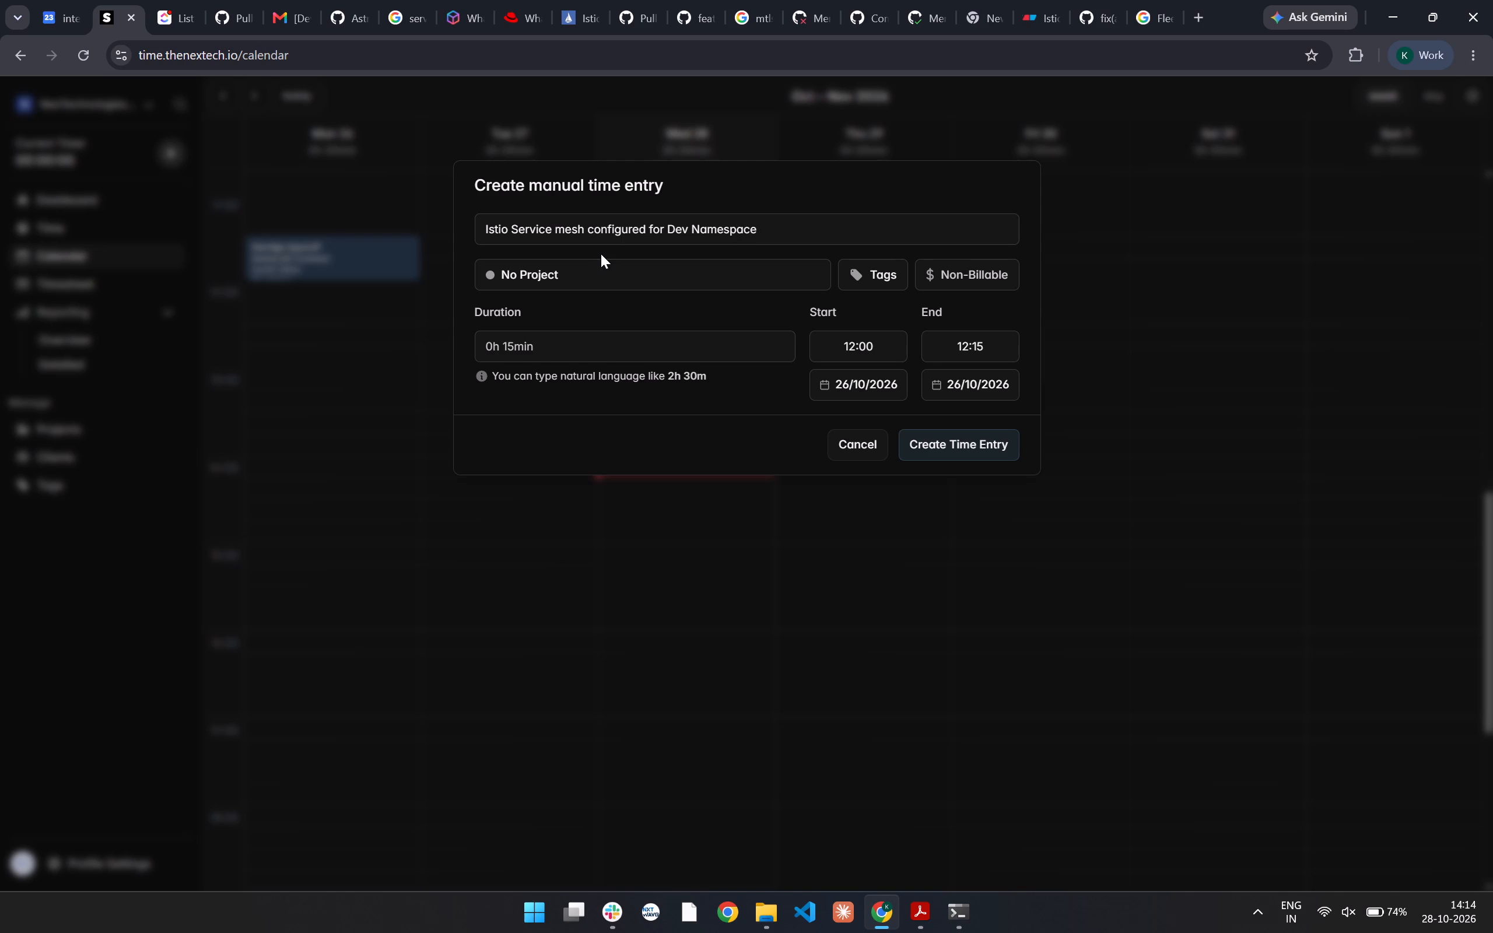
pyautogui.click(605, 265)
pyautogui.click(587, 546)
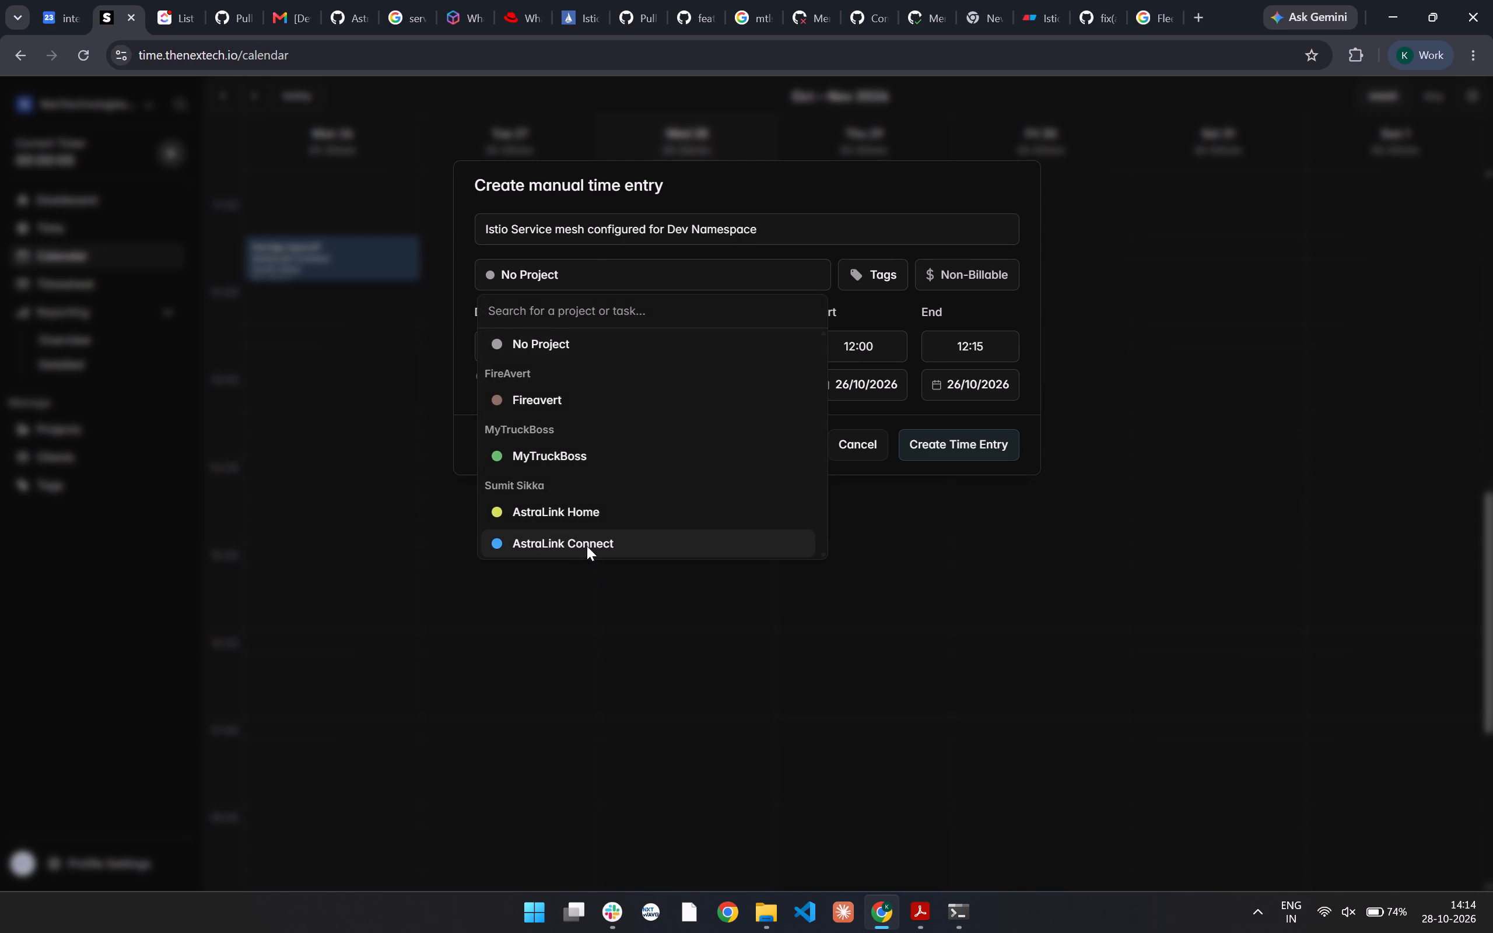
pyautogui.click(991, 346)
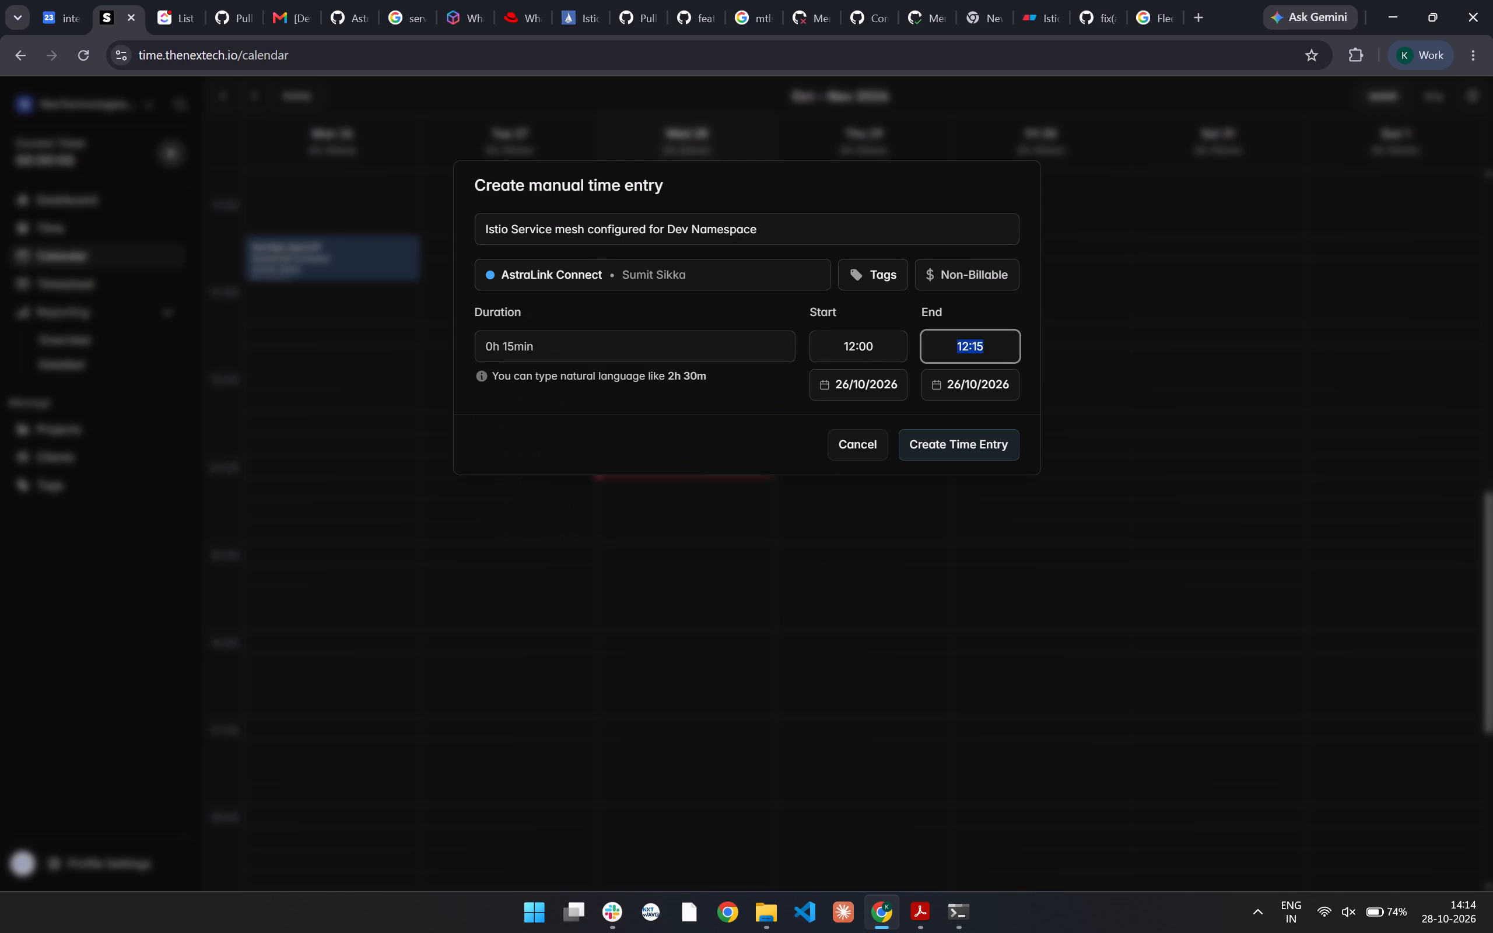
pyautogui.press('BackSpace')
pyautogui.write('1500')
pyautogui.click(961, 433)
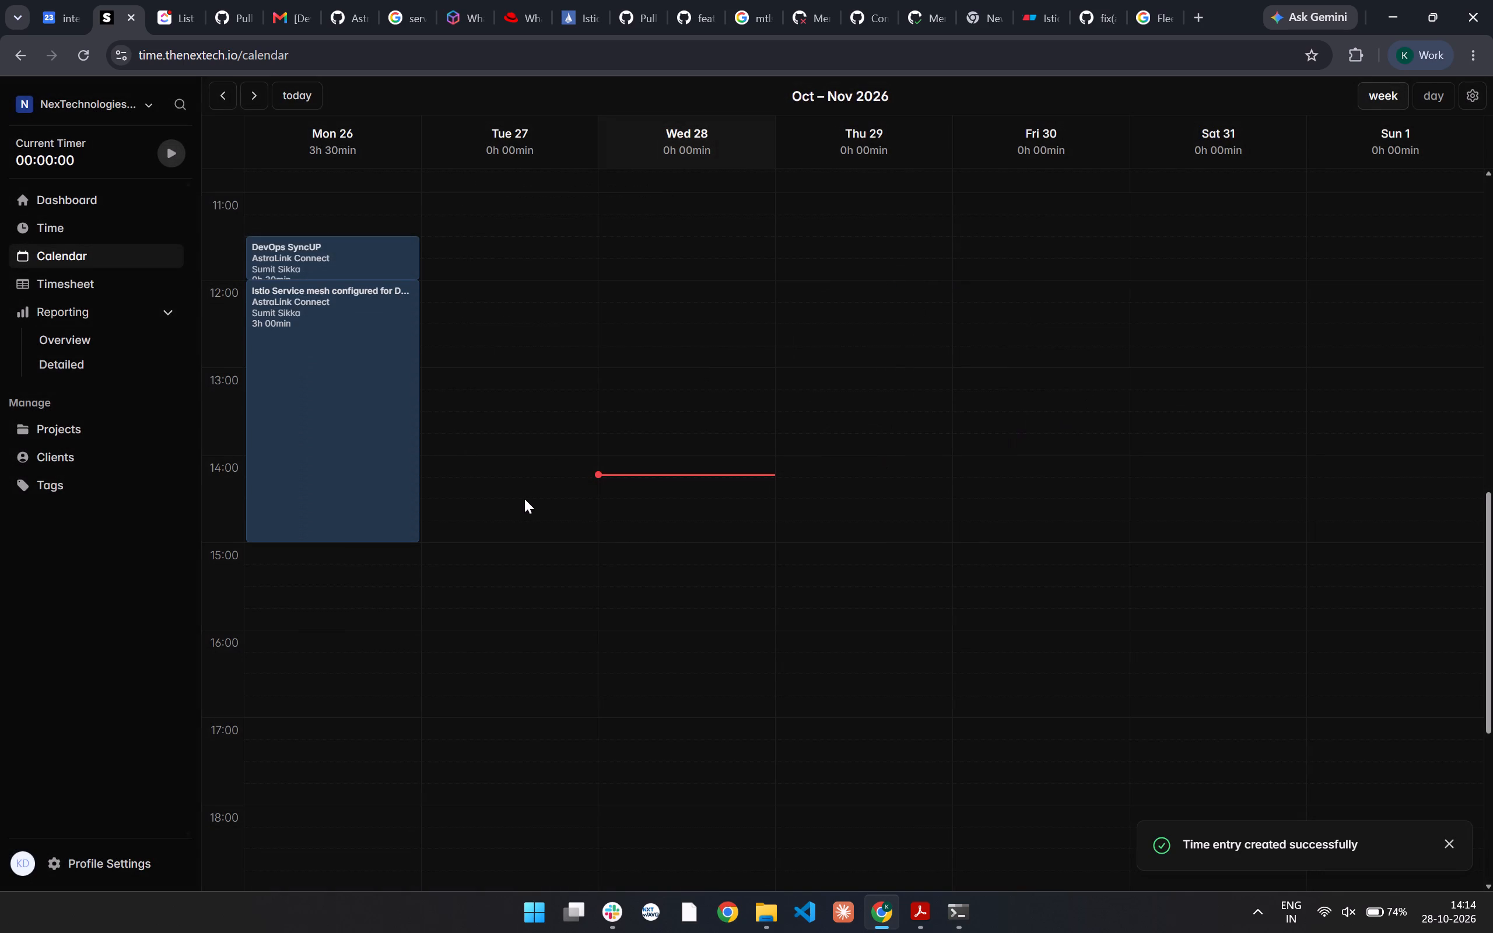
# Edit Monday's "Istio Service mesh configured for Dev Namespace" entry to end at 16:00 and save the update.
pyautogui.rightClick(402, 439)
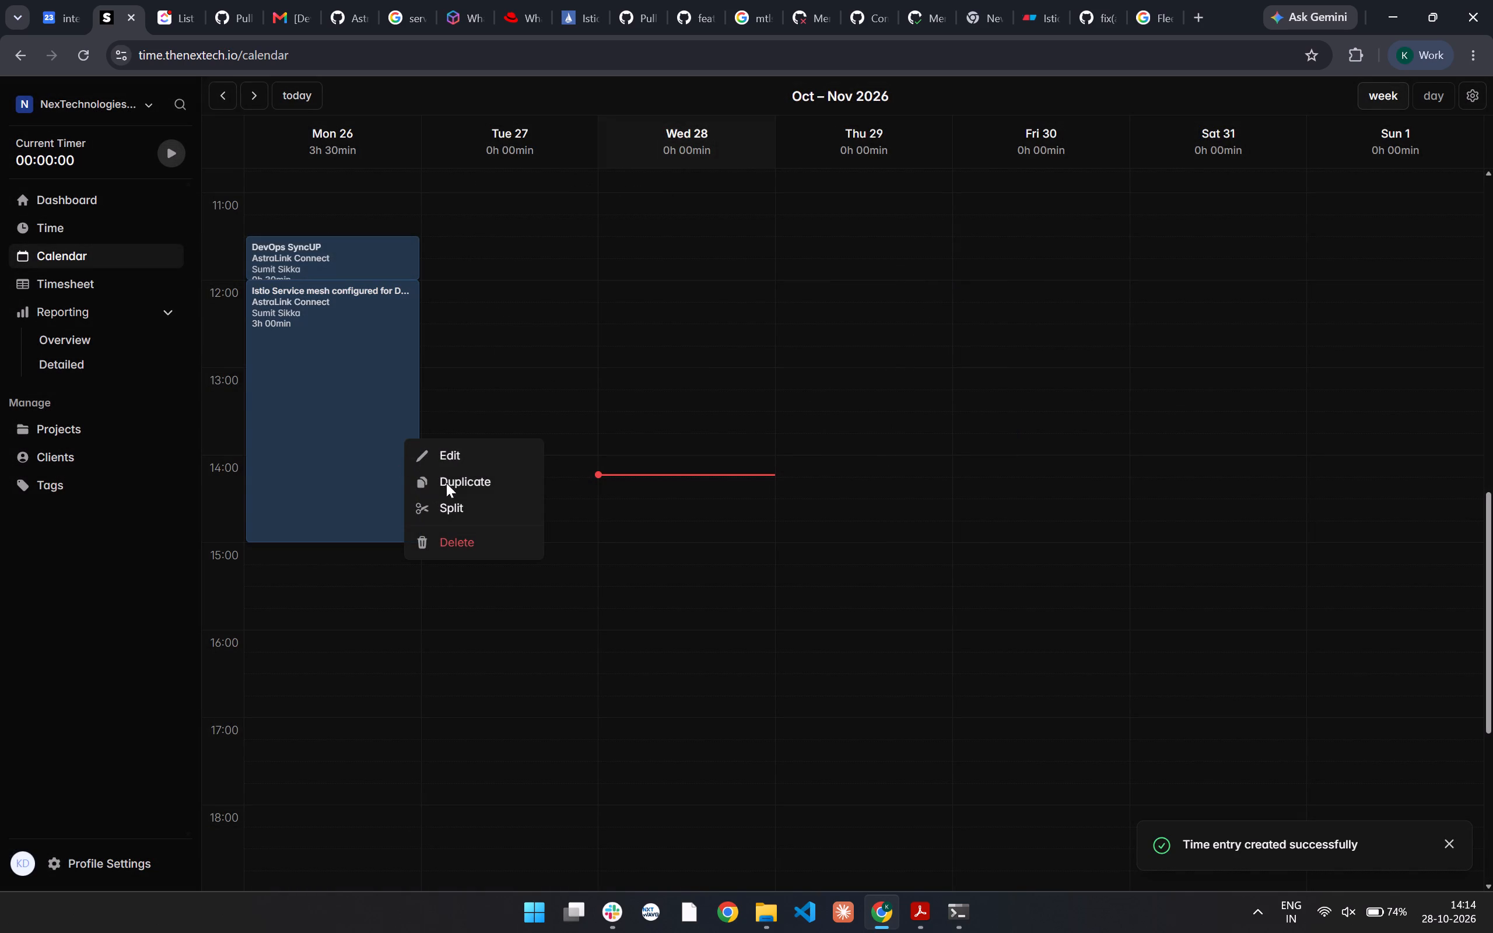
pyautogui.click(457, 462)
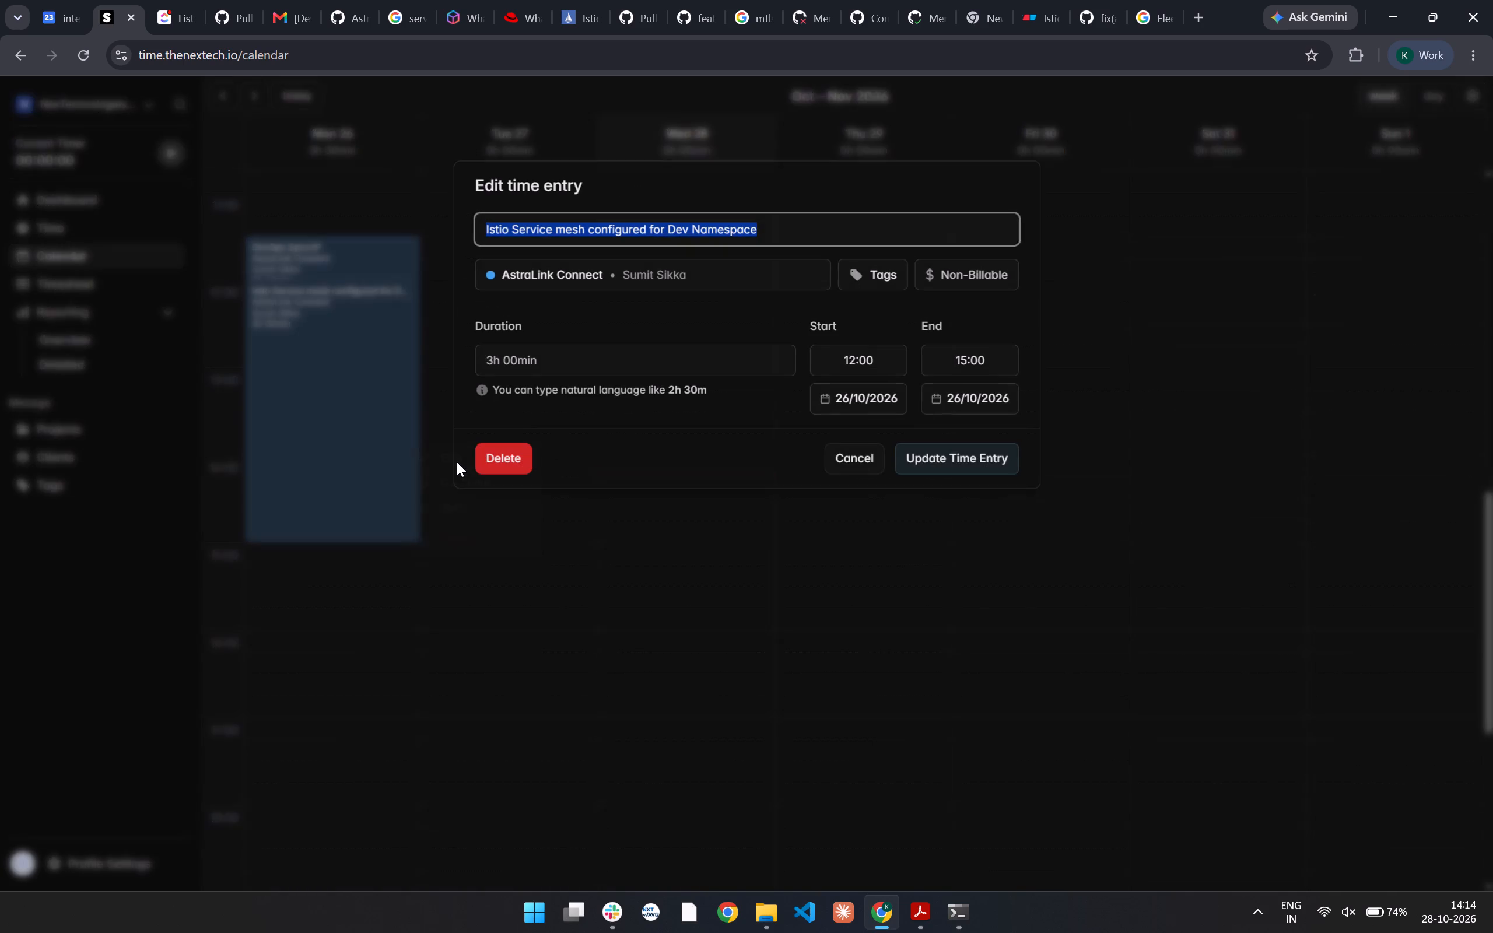
pyautogui.click(962, 364)
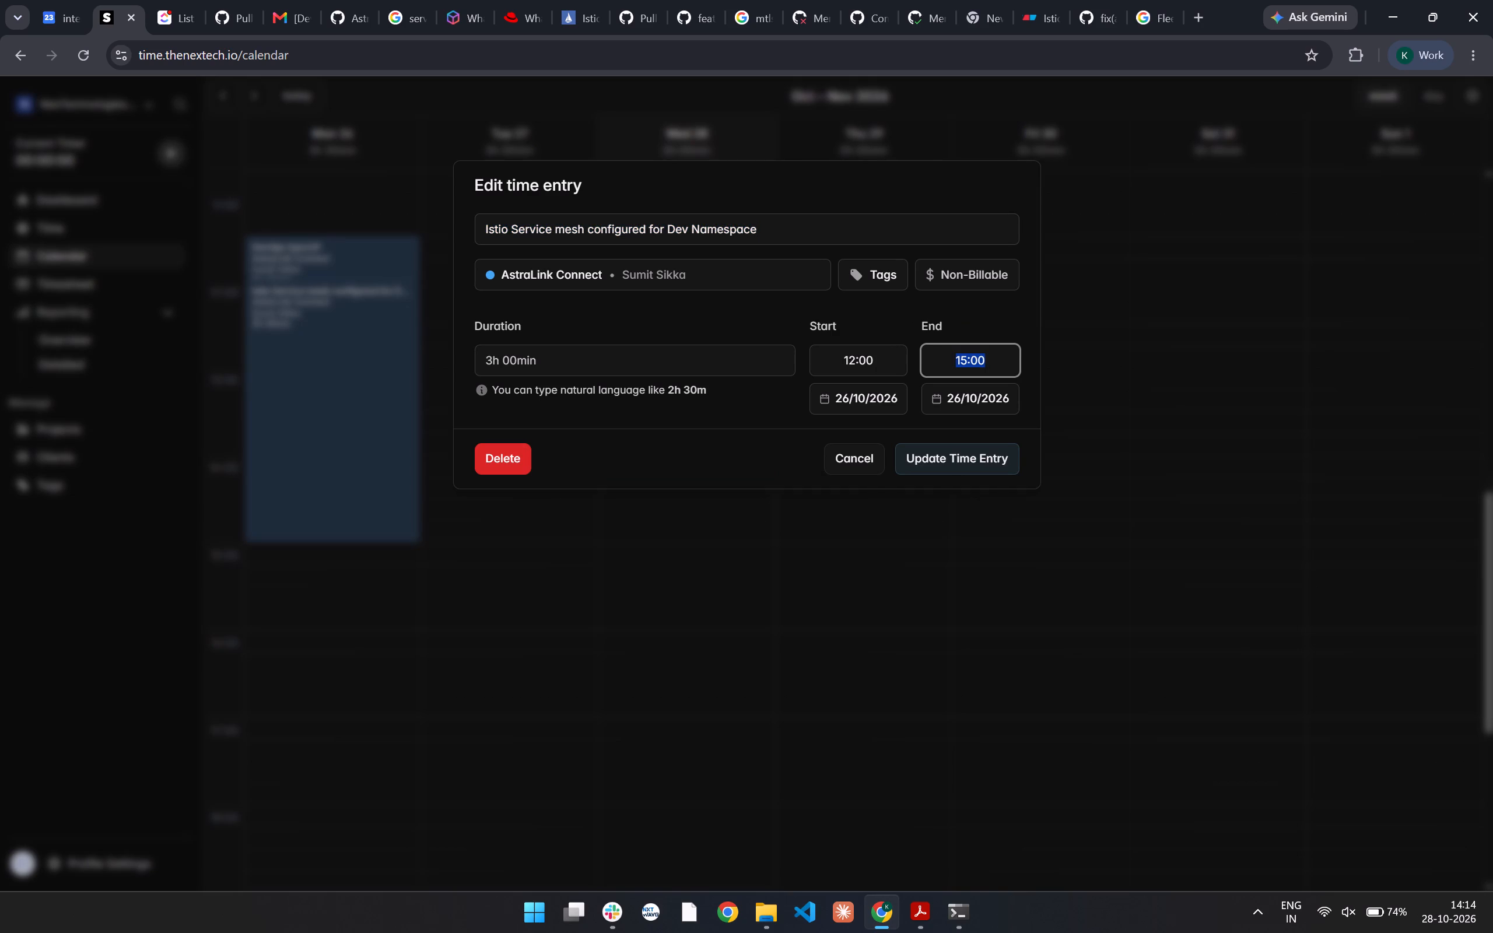
pyautogui.click(969, 364)
pyautogui.press('BackSpace')
pyautogui.press('6')
pyautogui.click(975, 453)
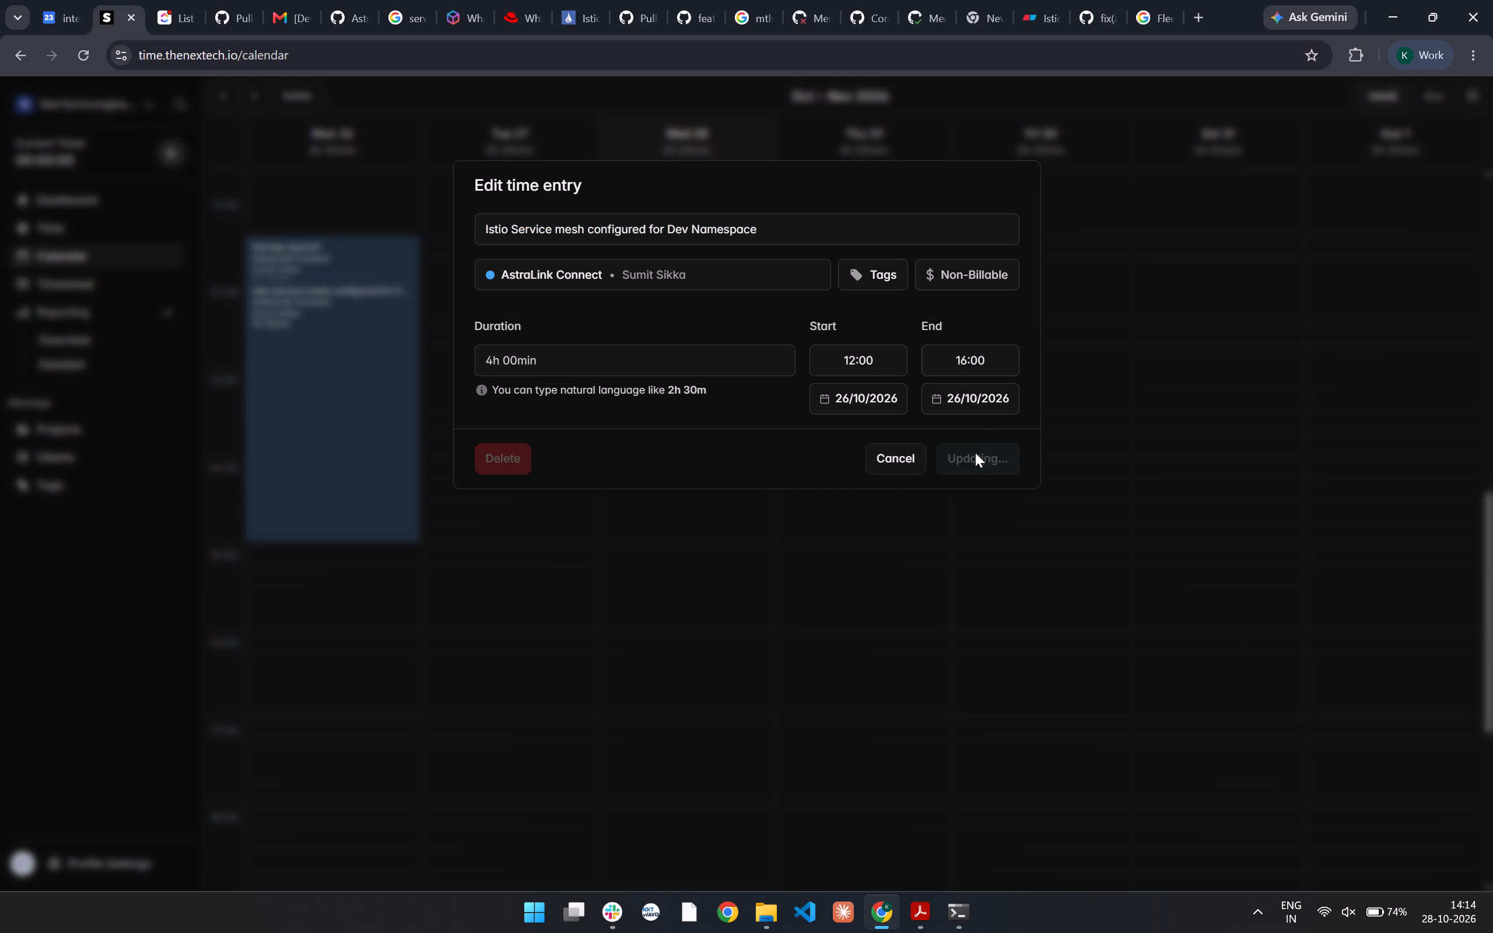
# Start a manual entry on Monday 26 October at 16:30 described as "Istio Service mesh configured for Dev Namespace Documentation".
pyautogui.scroll(-2, 246, 577)
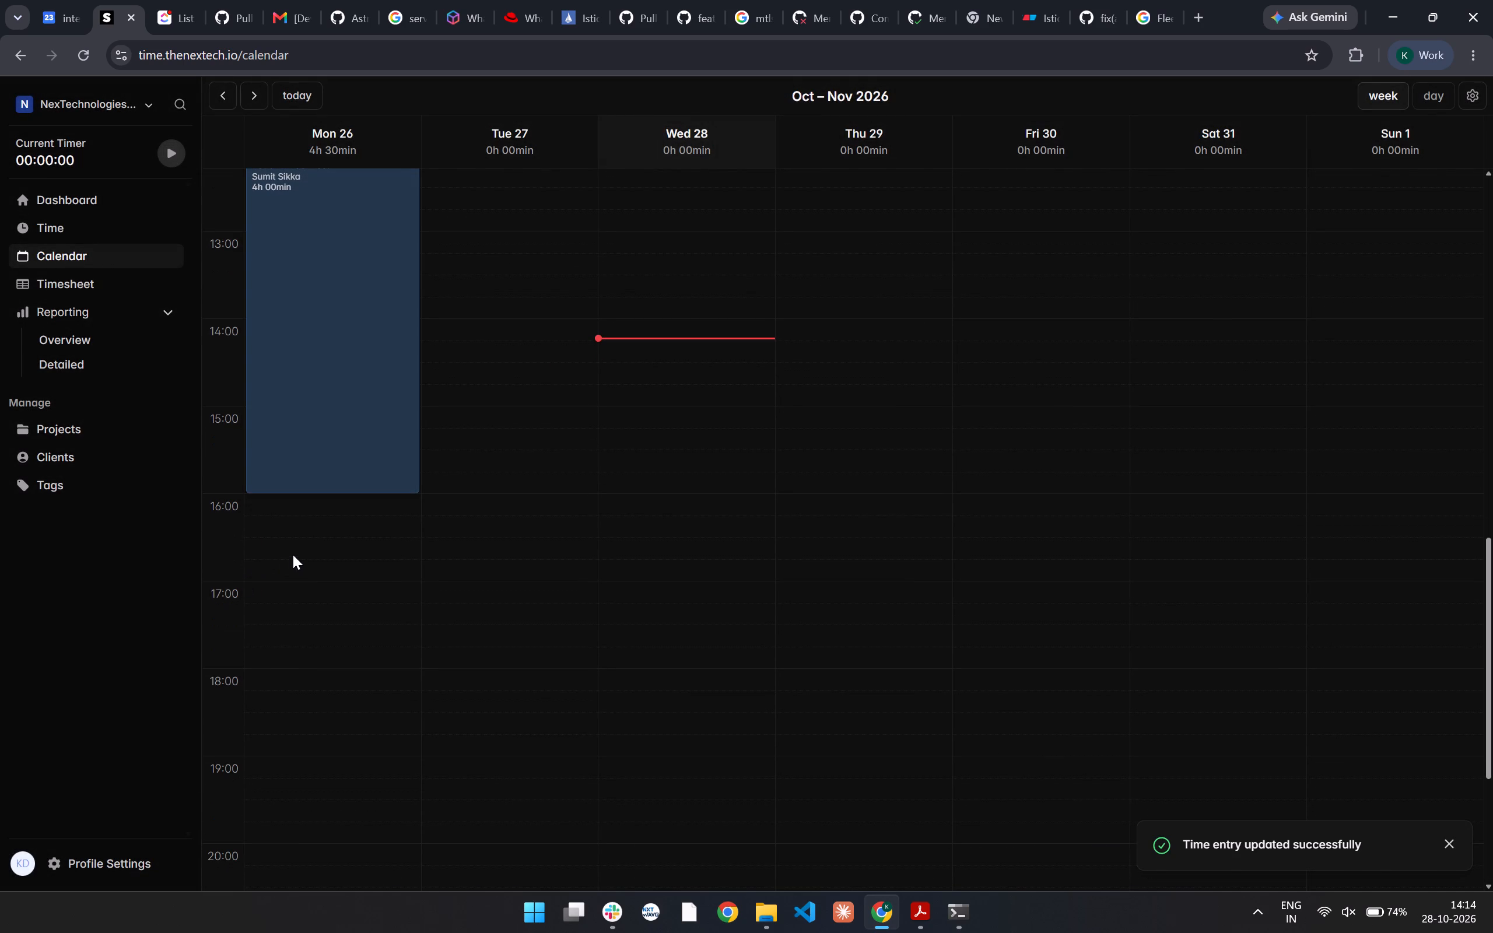
pyautogui.rightClick(293, 555)
pyautogui.click(338, 574)
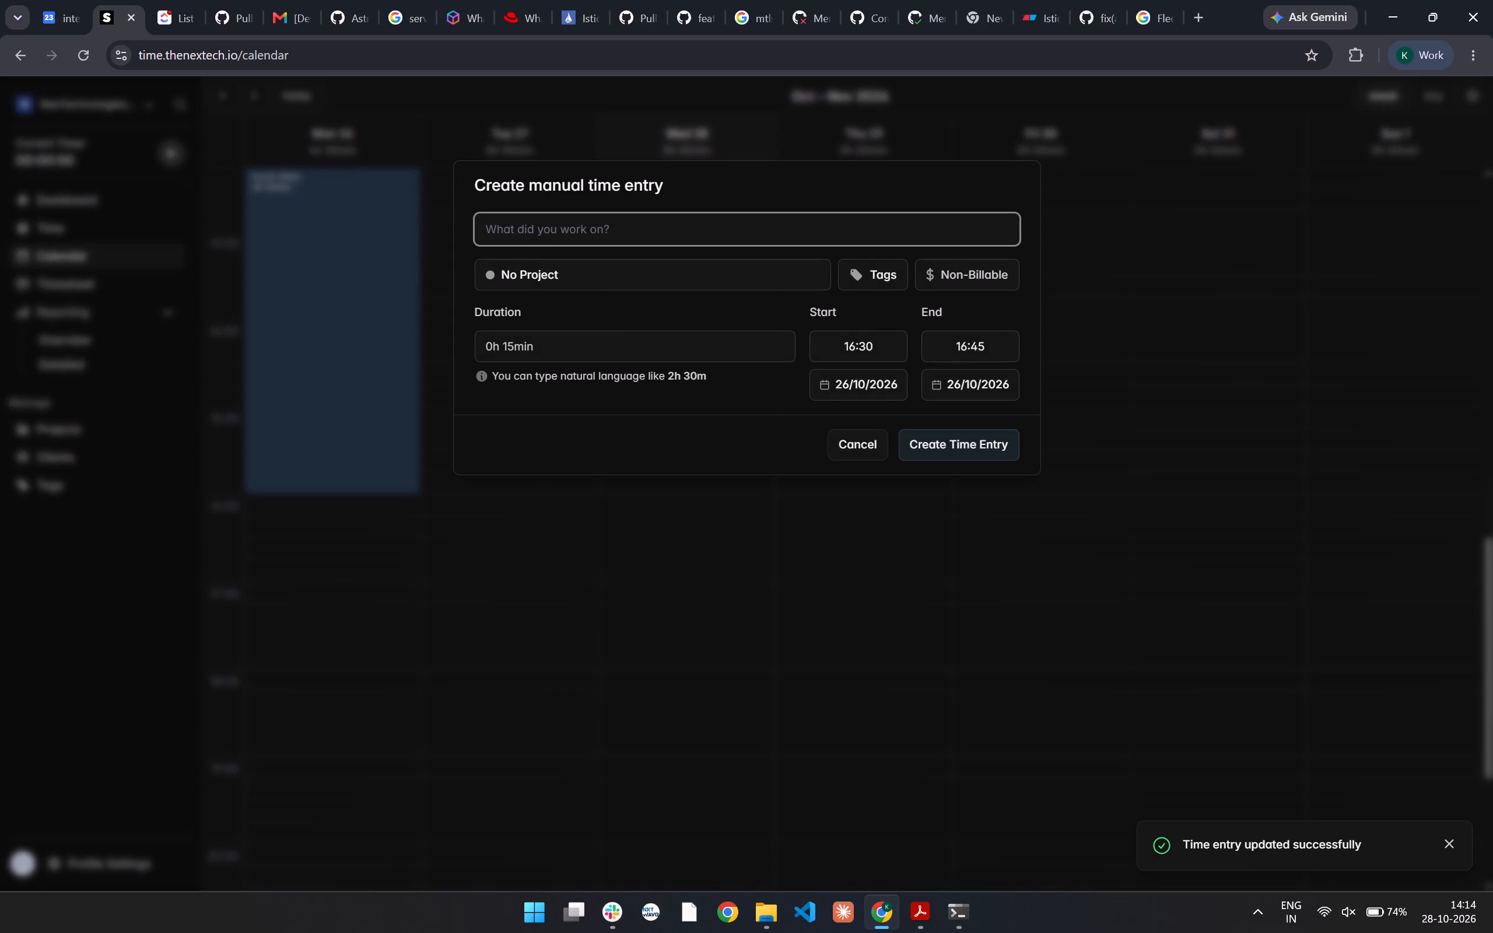
pyautogui.click(581, 237)
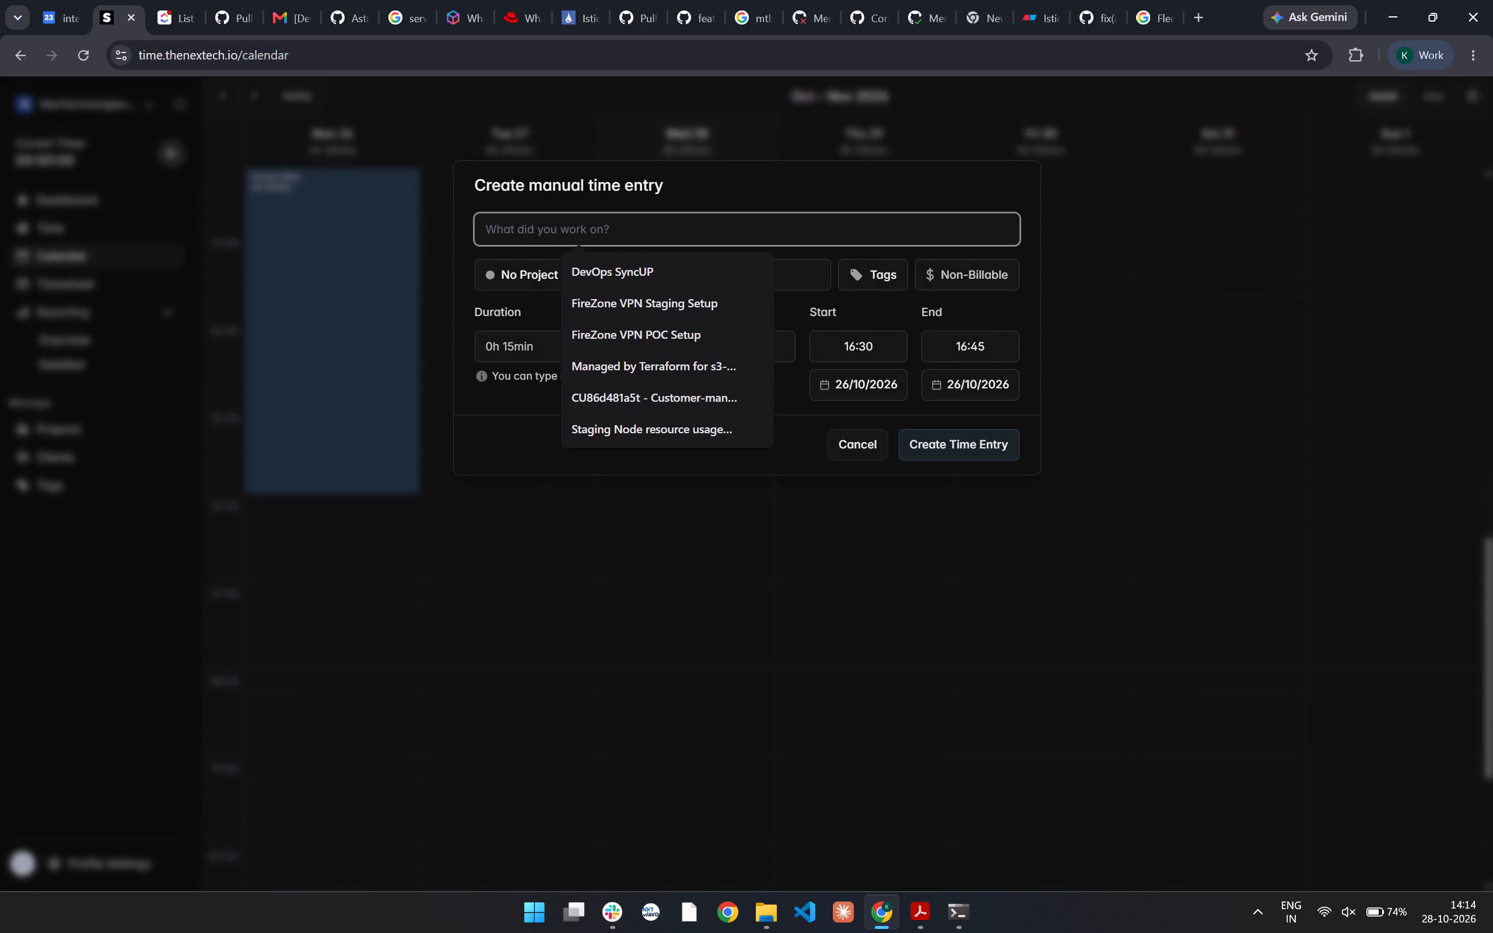
pyautogui.write('Is')
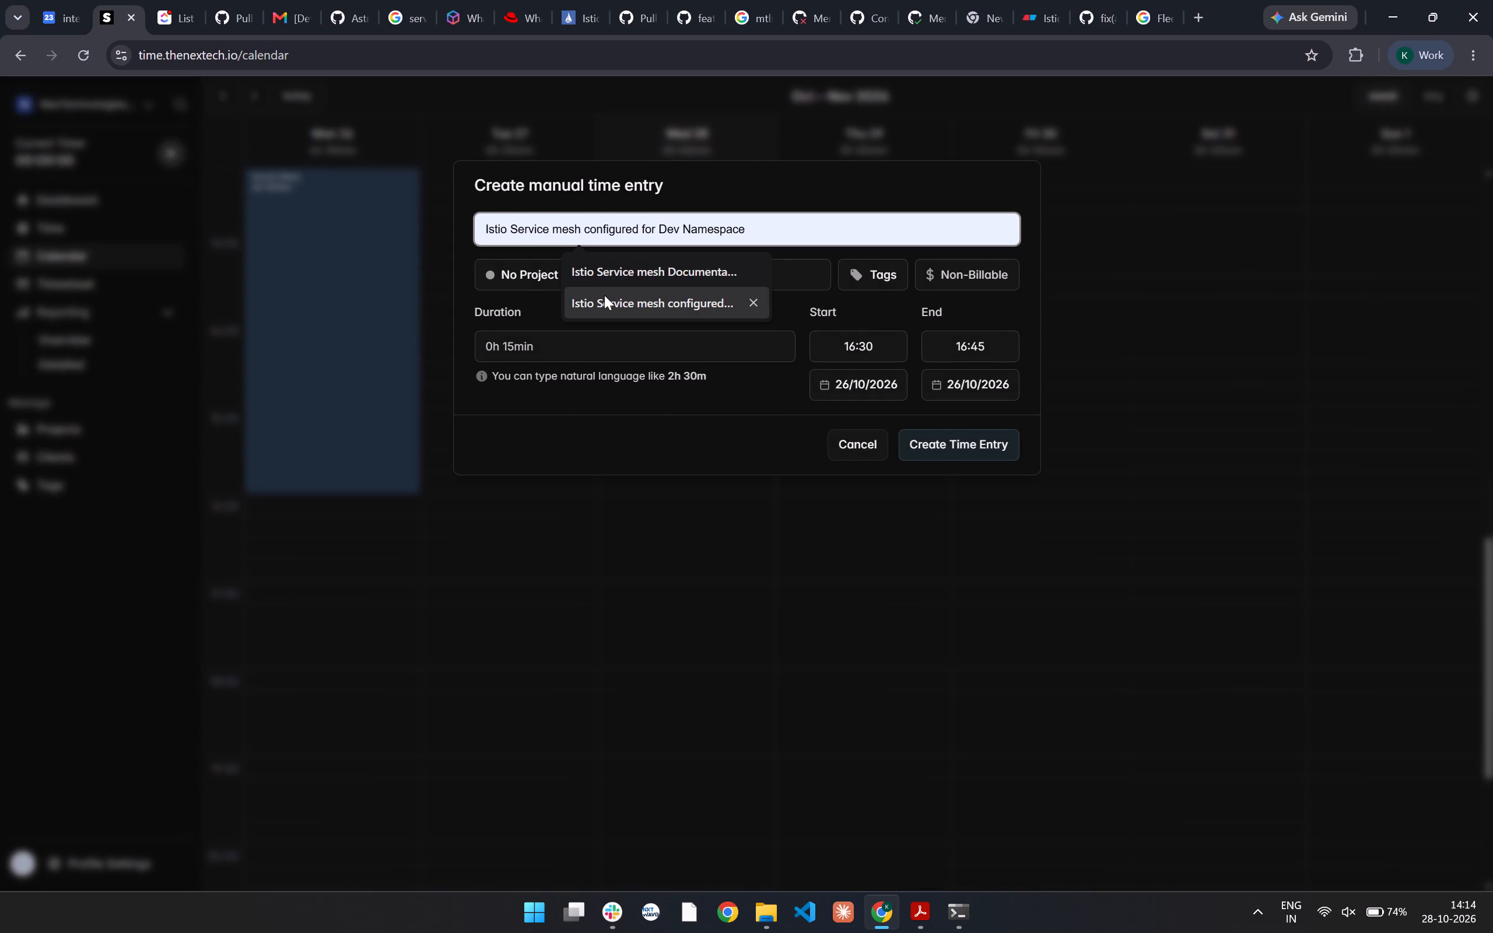
pyautogui.click(604, 295)
pyautogui.press('BackSpace')
pyautogui.press('BackSpace')
pyautogui.press('BackSpace')
pyautogui.press('BackSpace')
pyautogui.press('BackSpace')
pyautogui.press('BackSpace')
pyautogui.press('BackSpace')
pyautogui.press('BackSpace')
pyautogui.press('BackSpace')
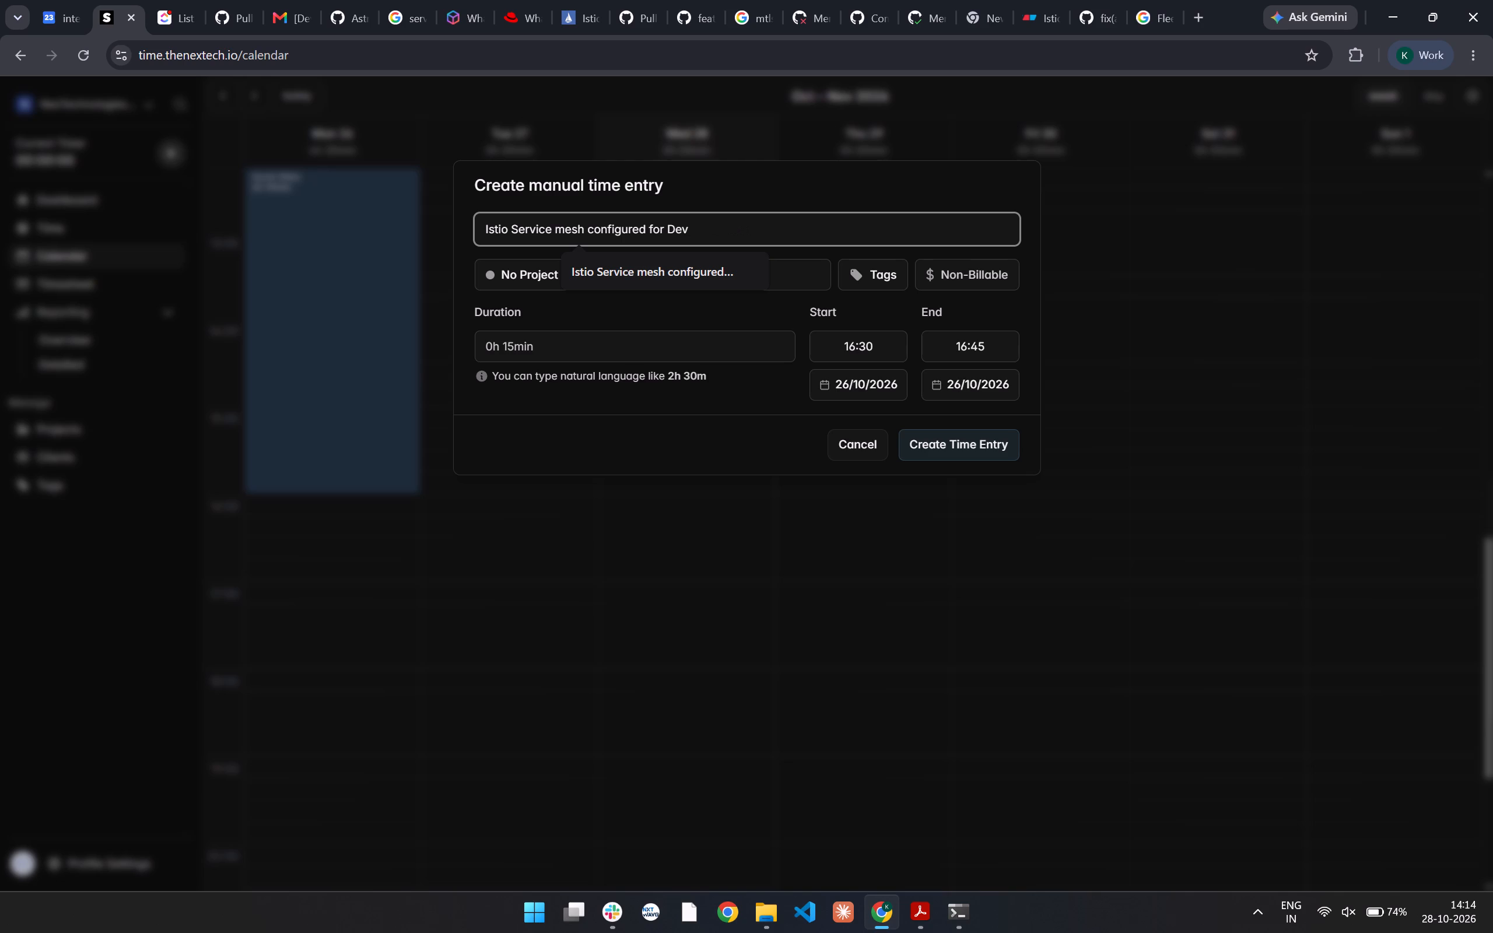
pyautogui.click(710, 276)
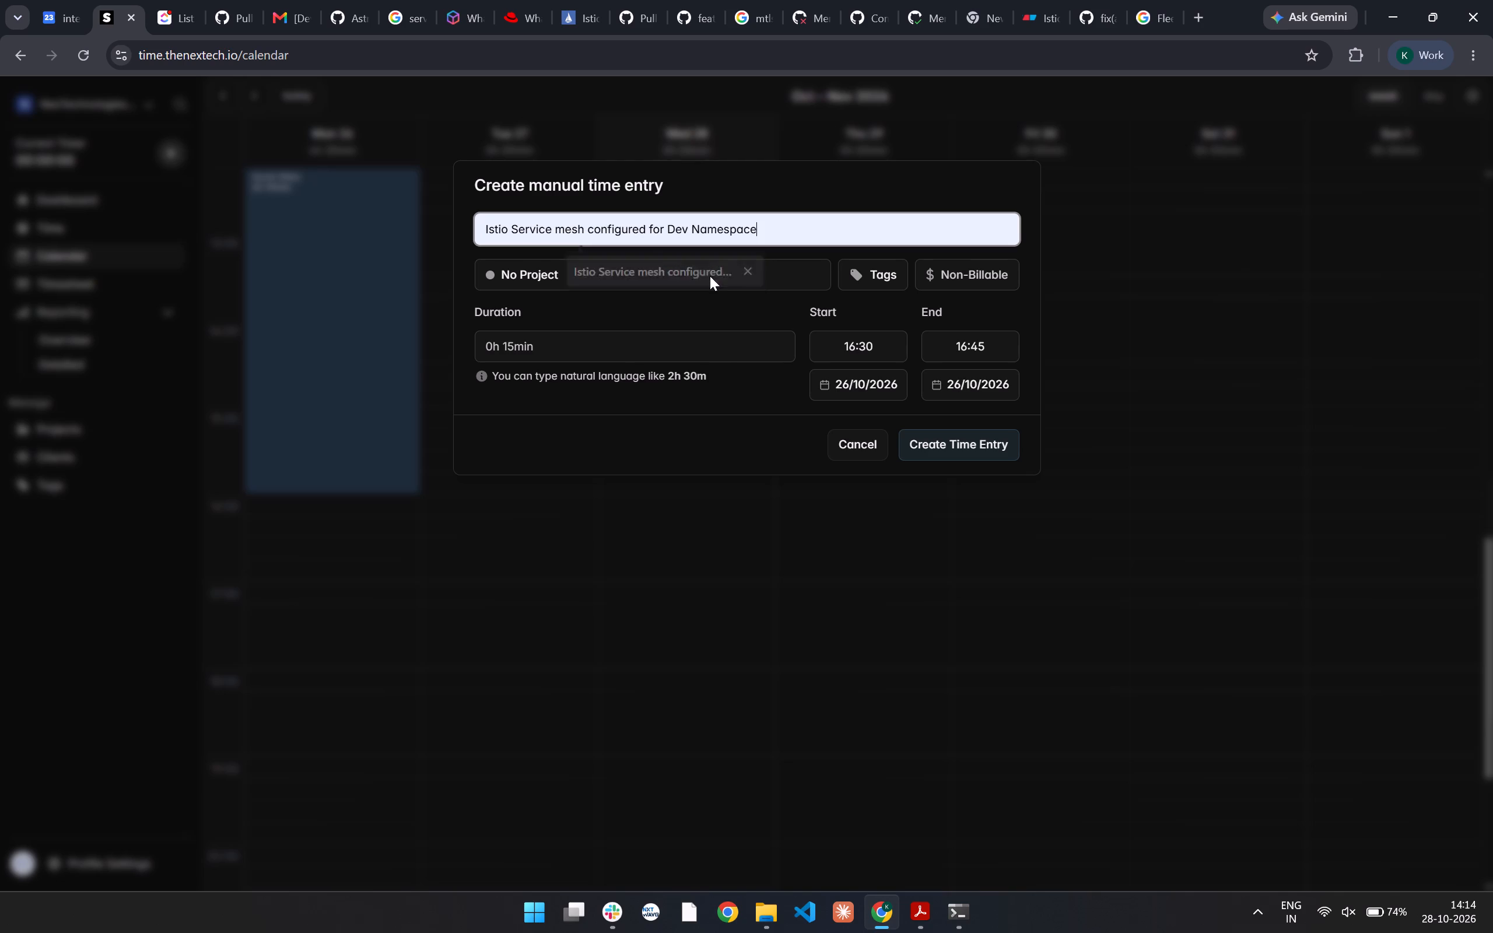
pyautogui.press('space')
pyautogui.write('Documeanti')
pyautogui.press('BackSpace')
pyautogui.press('a')
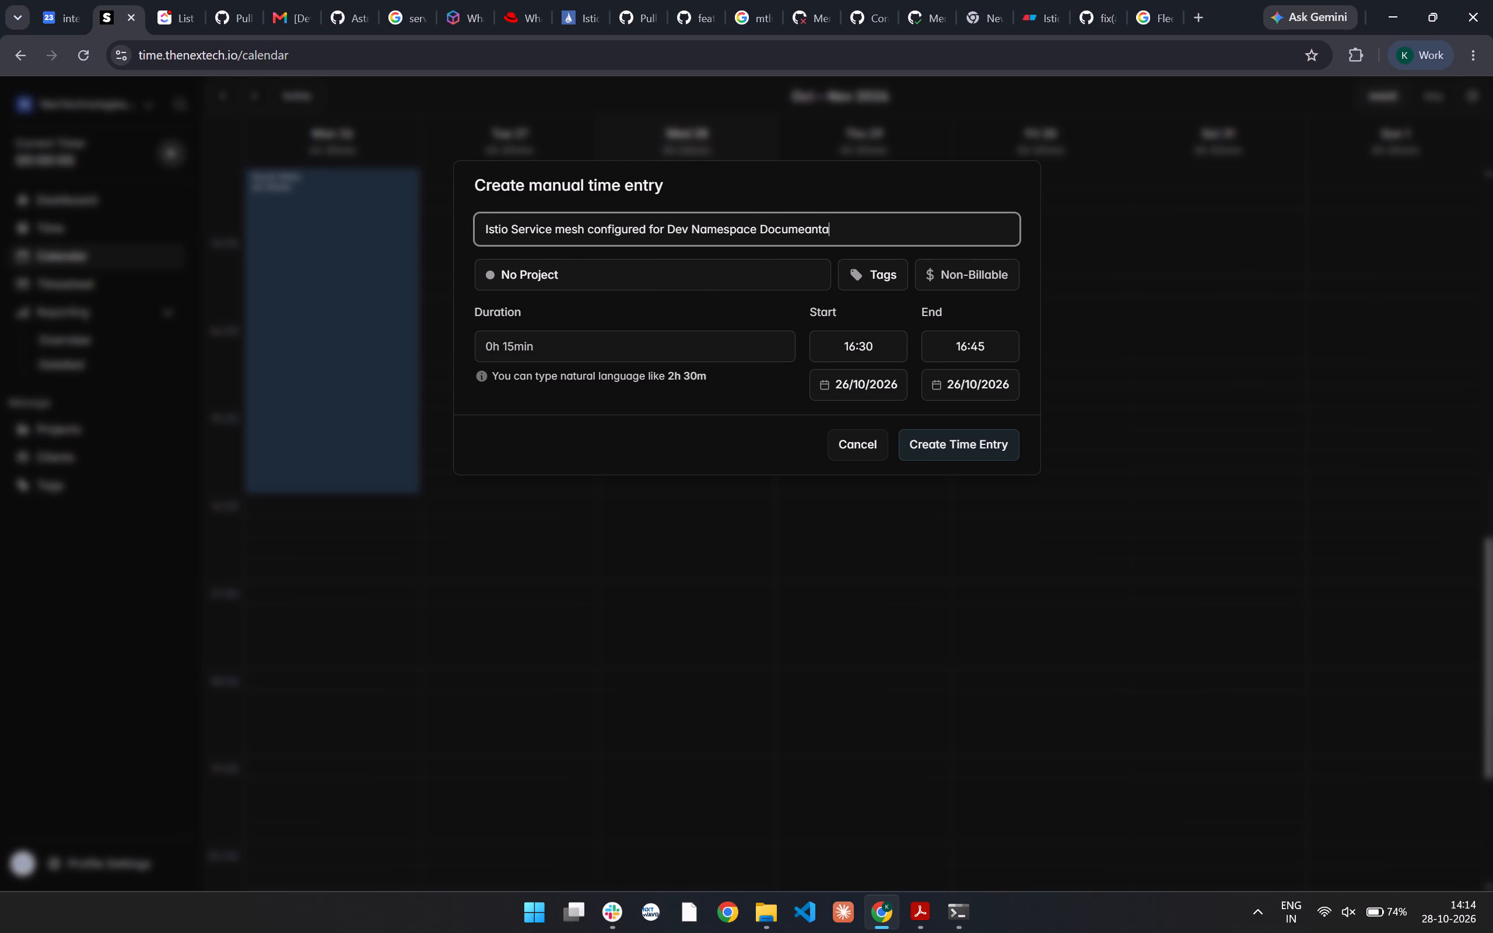
pyautogui.press('BackSpace')
pyautogui.press('BackSpace')
pyautogui.press('BackSpace')
pyautogui.press('BackSpace')
pyautogui.write('ntation')
pyautogui.press('space')
# Set the documentation entry's end time to 20:00 and create it.
pyautogui.click(1001, 353)
pyautogui.press('BackSpace')
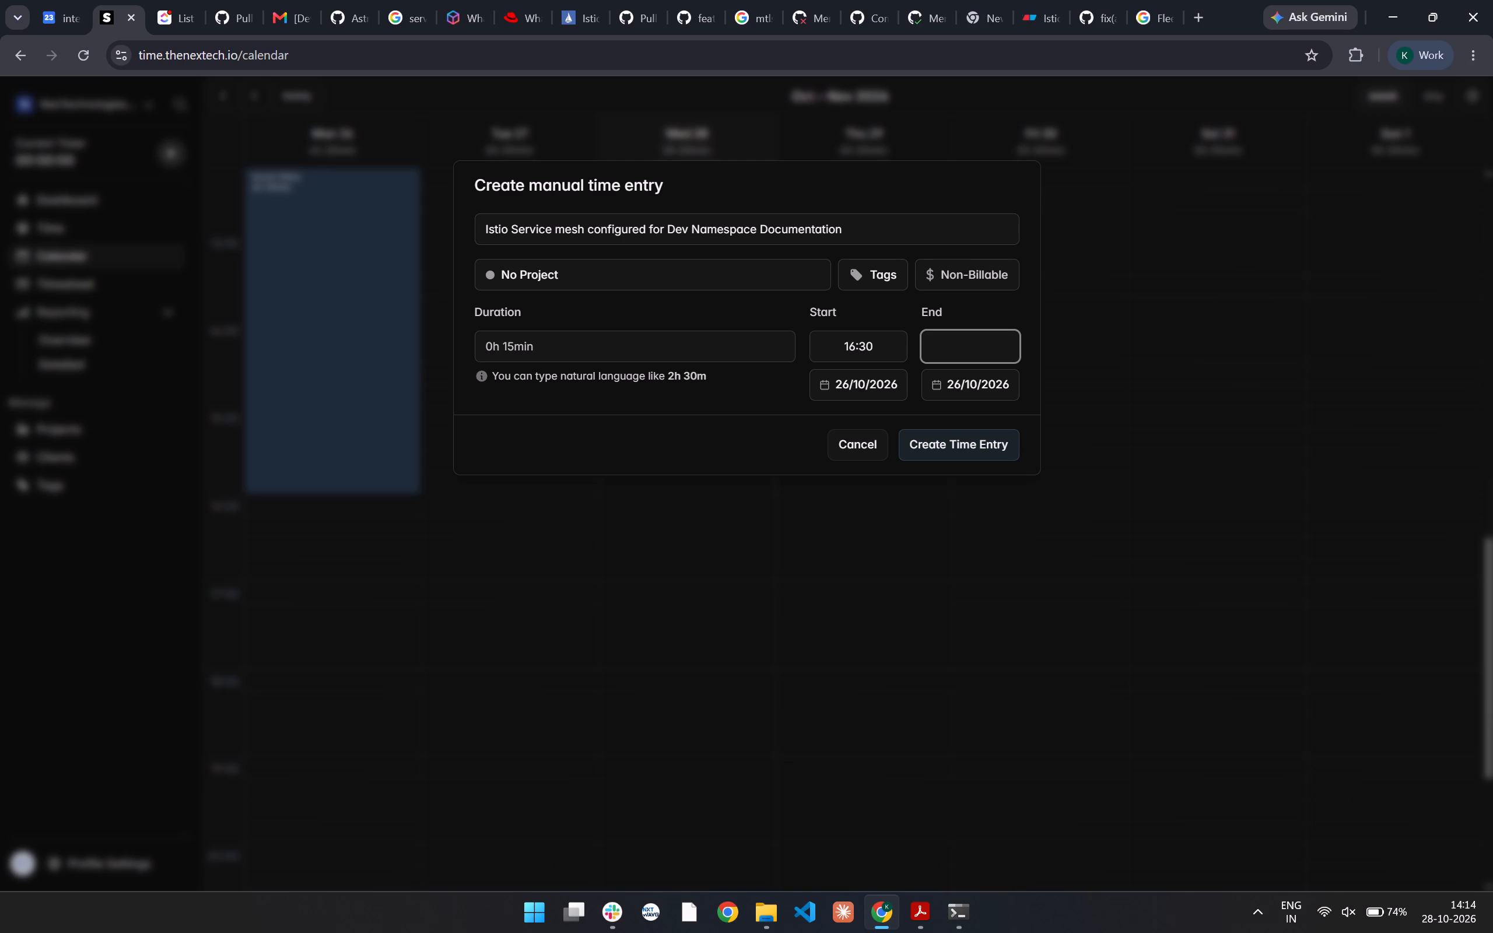
pyautogui.write('2000')
pyautogui.click(990, 455)
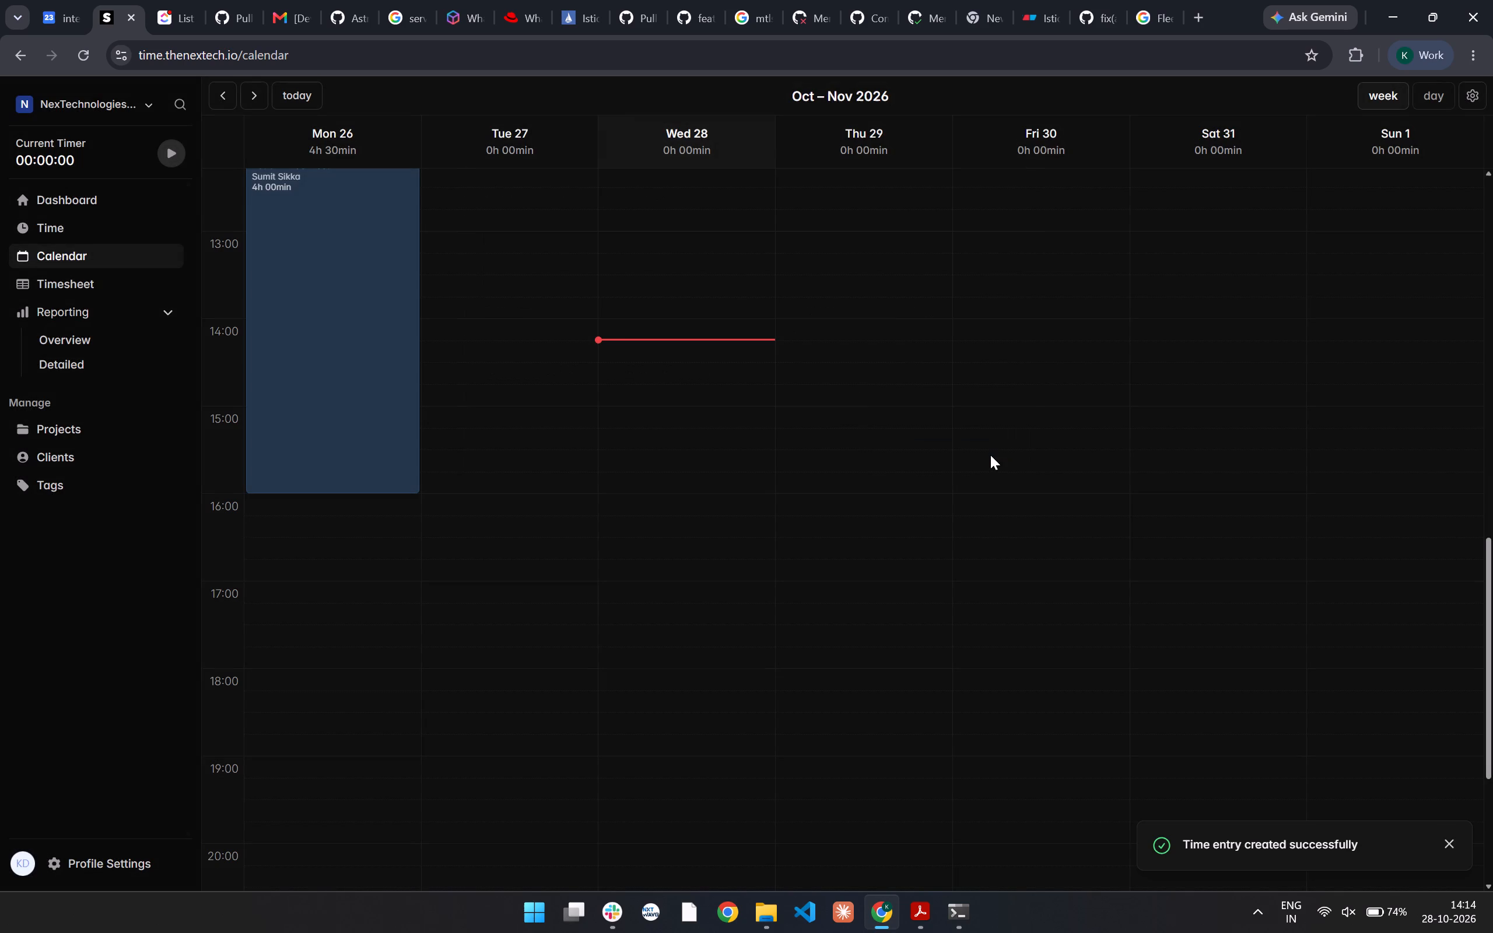
# Edit Monday's 16:30 documentation entry: assign it to the AstraLink Connect project, set its start time to 17:30 and save the update.
pyautogui.rightClick(360, 578)
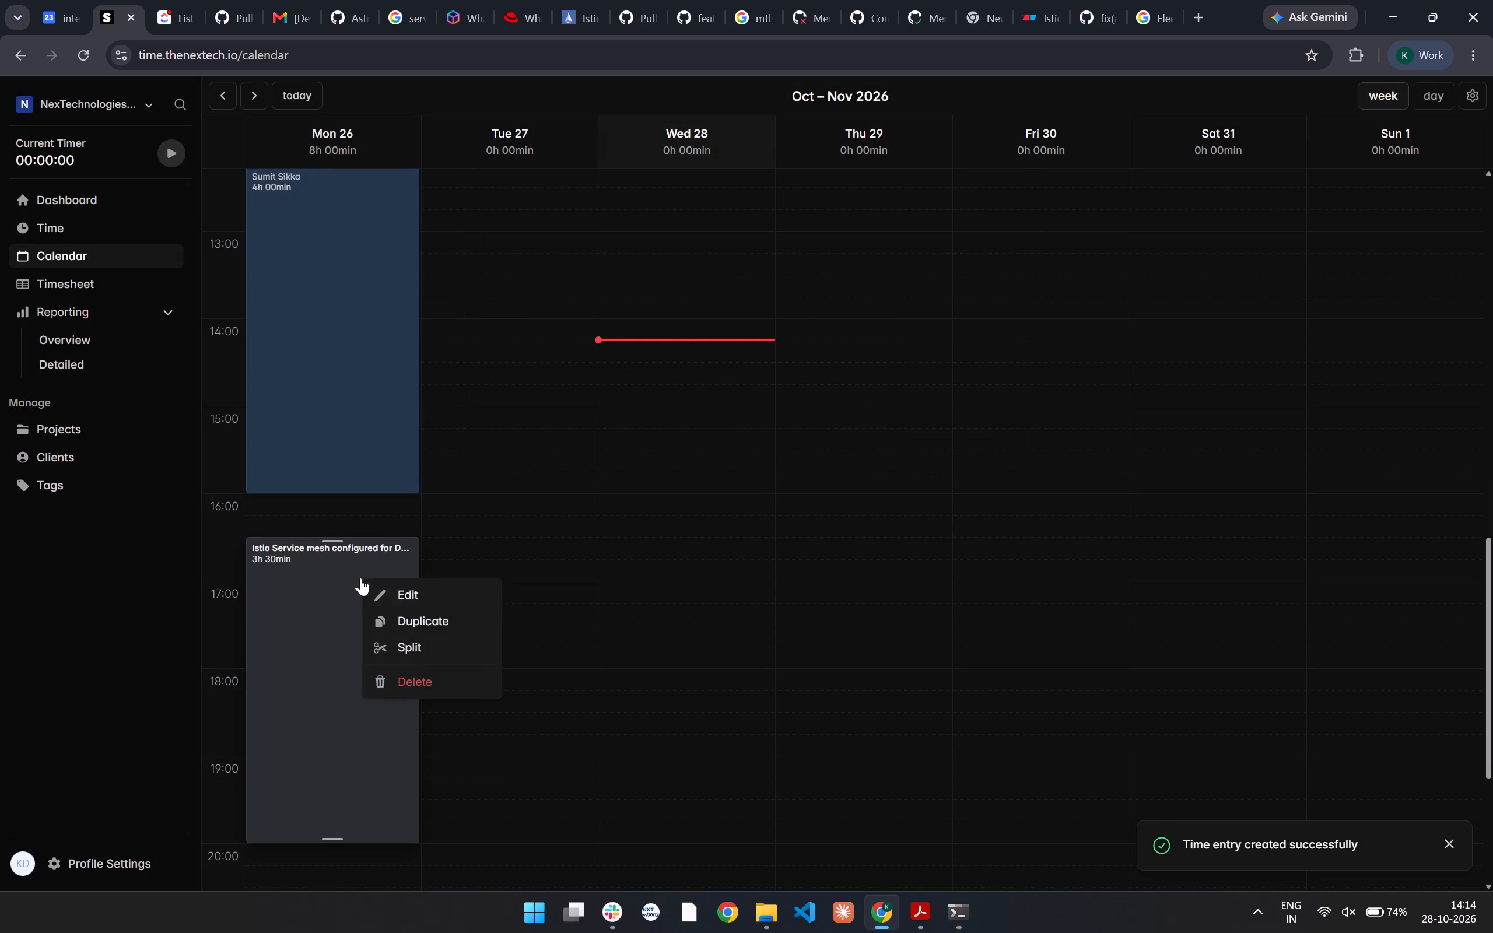
pyautogui.click(405, 603)
pyautogui.click(571, 264)
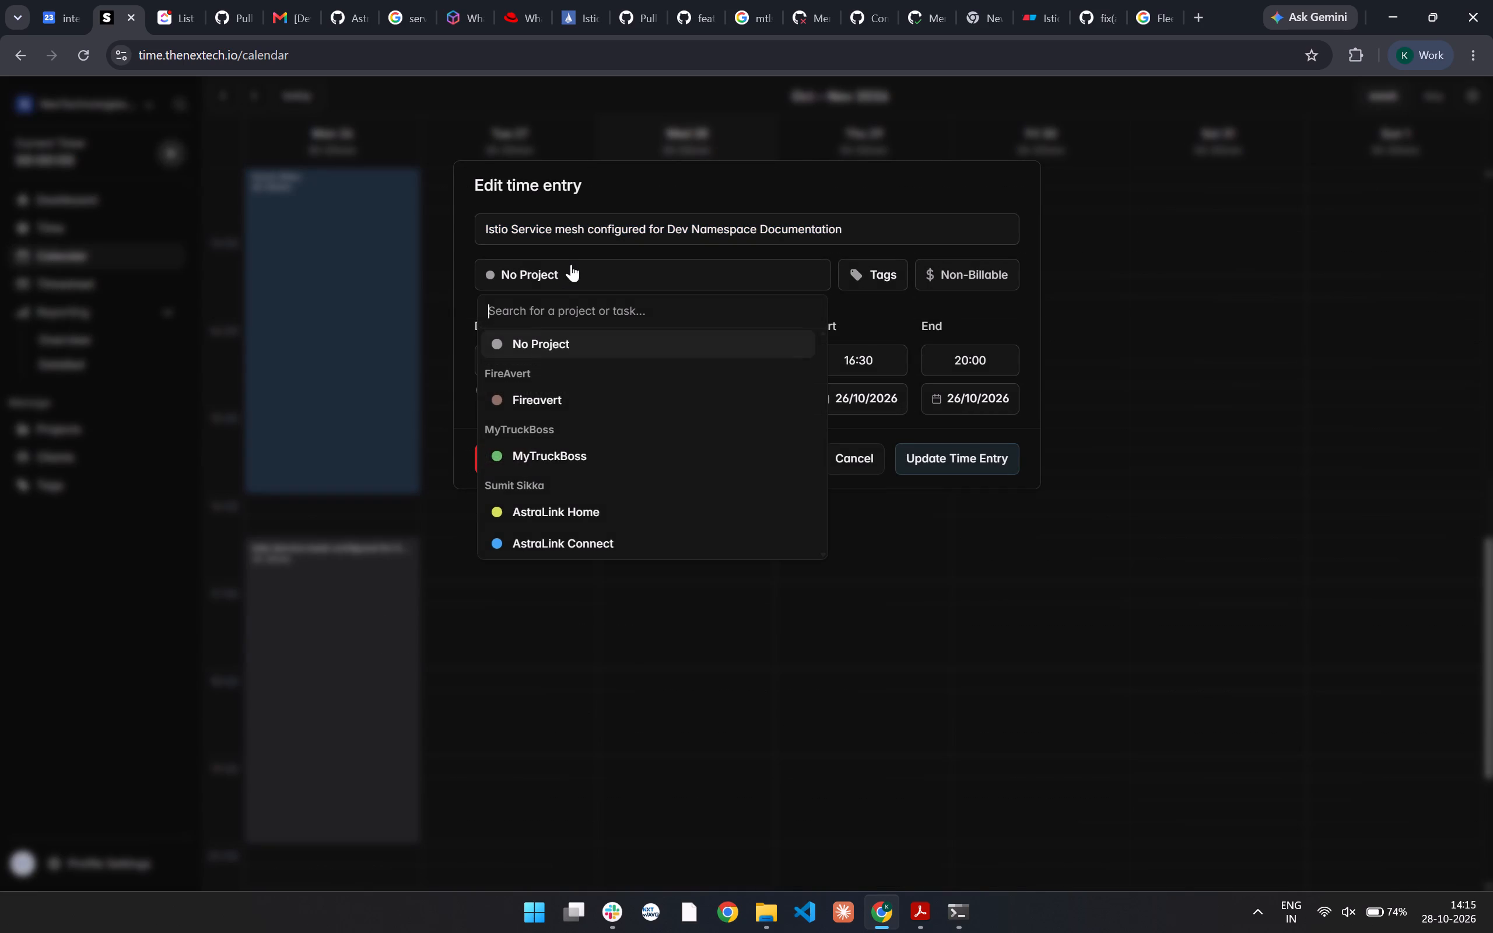
pyautogui.click(558, 541)
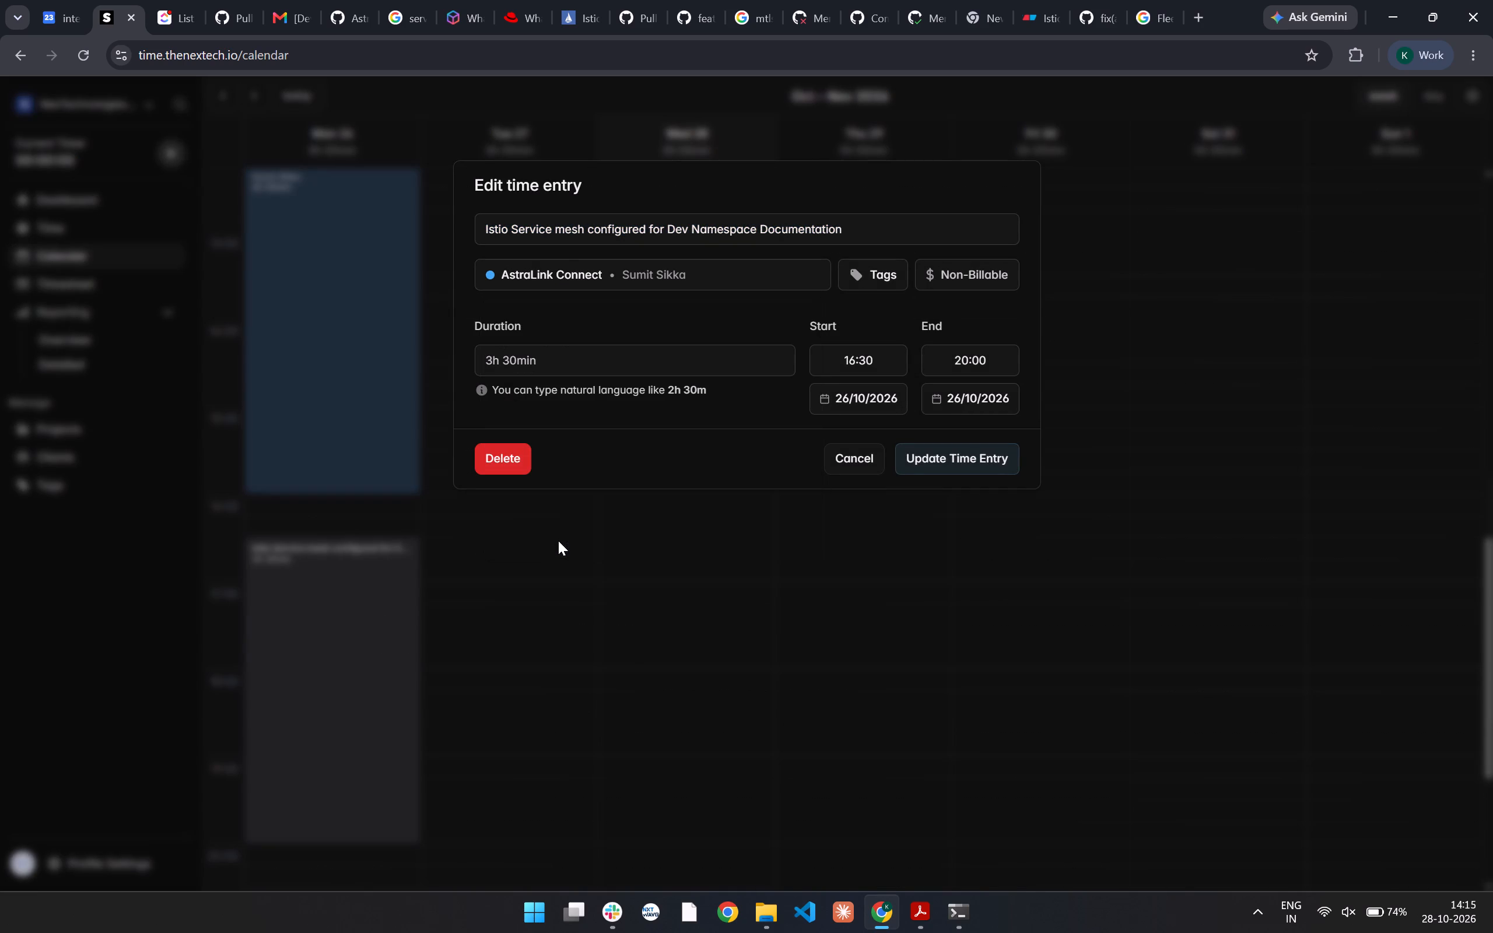
pyautogui.click(896, 356)
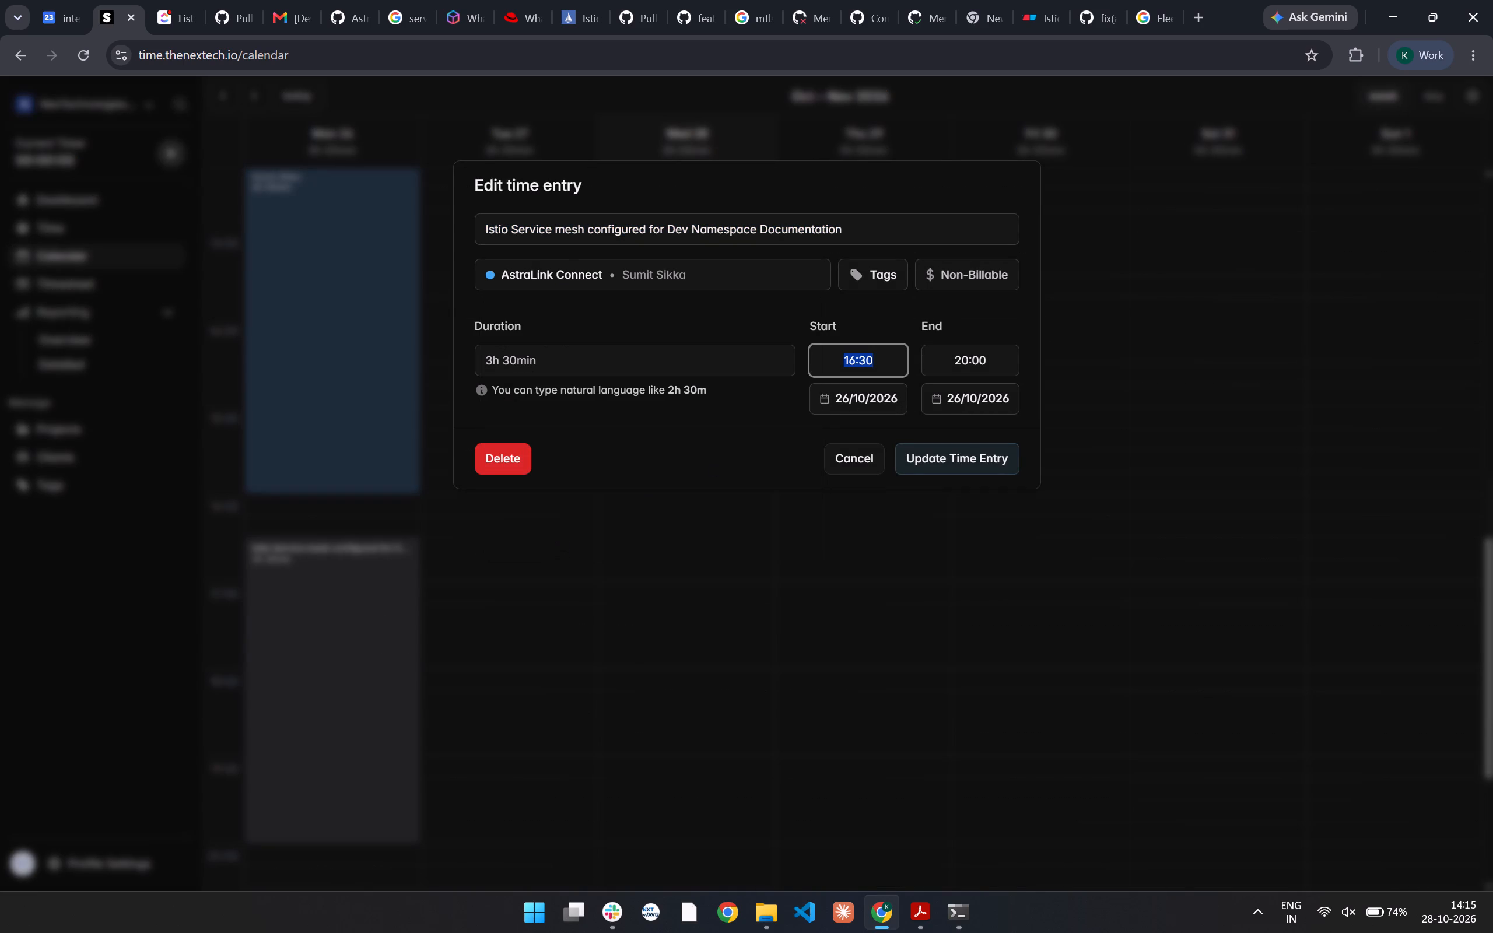
pyautogui.press('BackSpace')
pyautogui.press('5')
pyautogui.press('BackSpace')
pyautogui.write('1730')
pyautogui.click(947, 458)
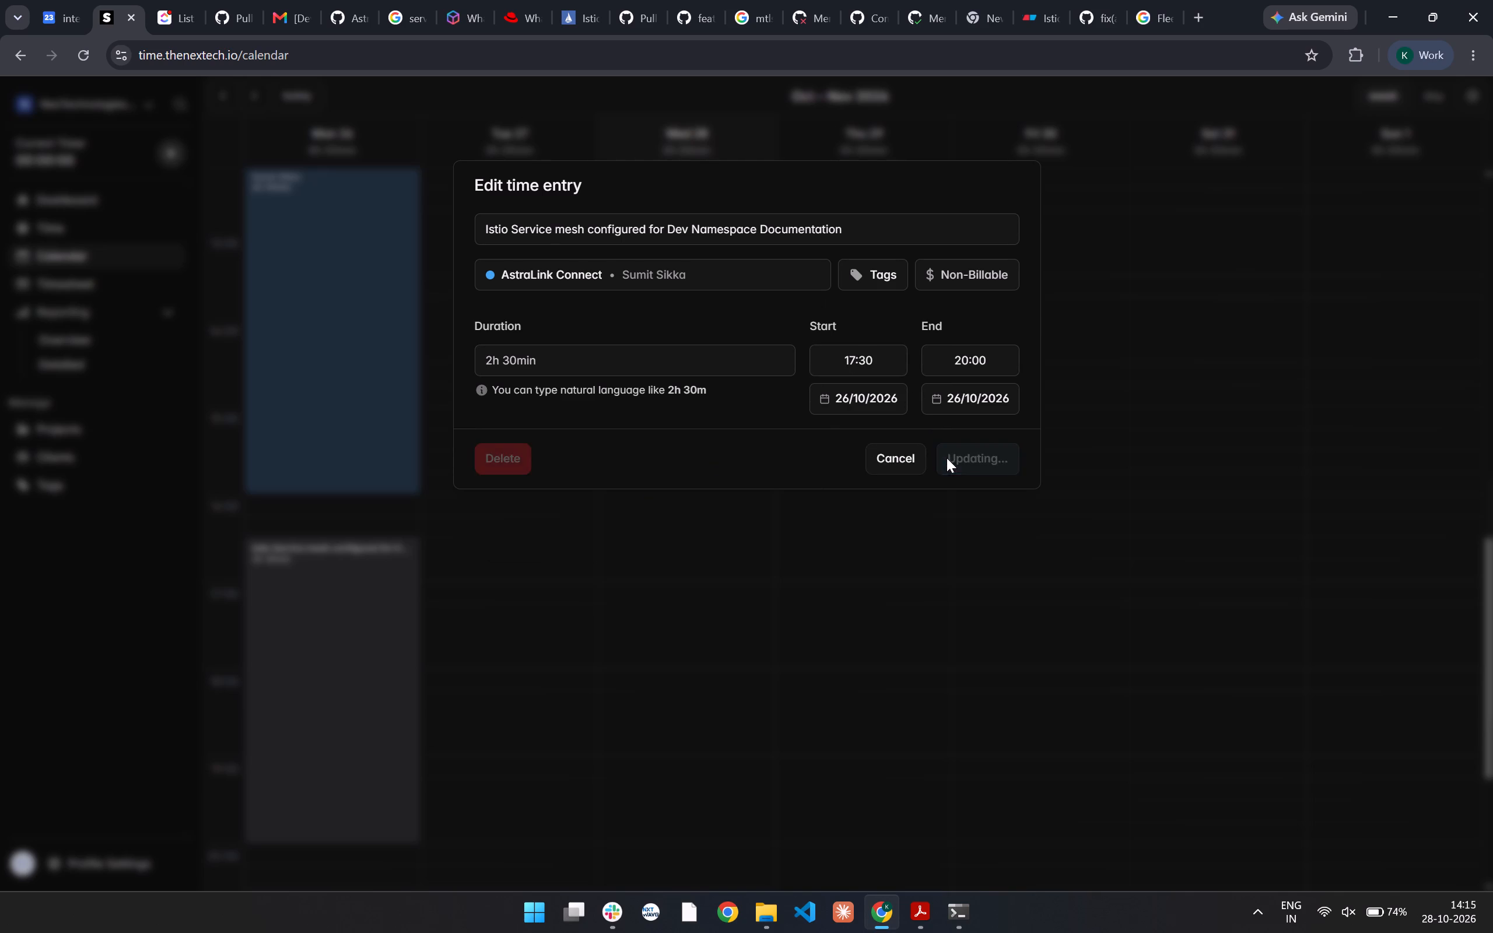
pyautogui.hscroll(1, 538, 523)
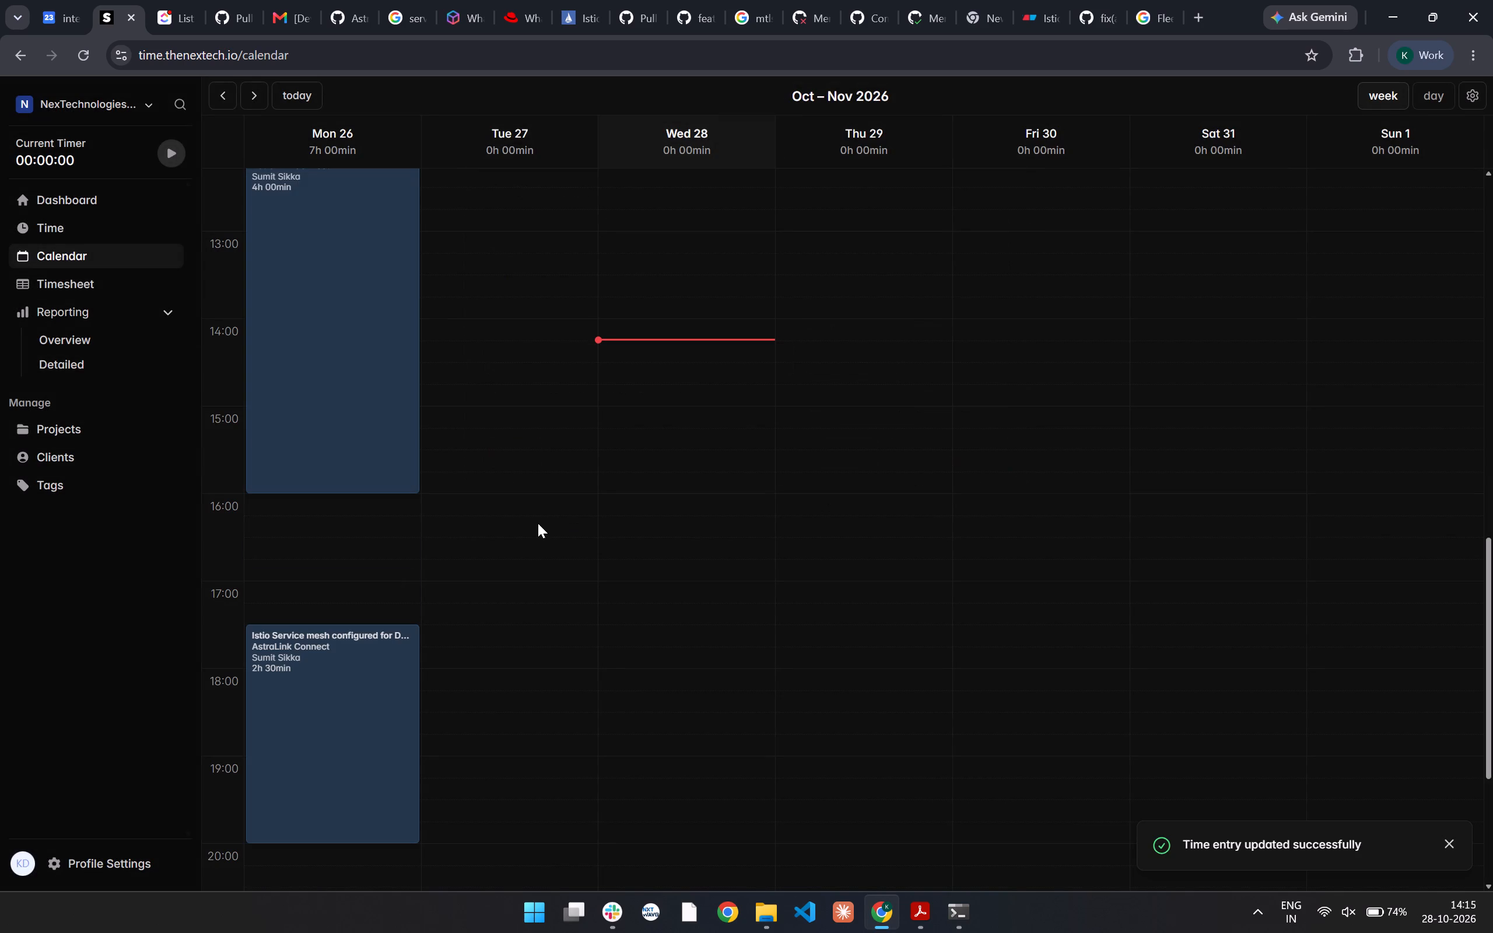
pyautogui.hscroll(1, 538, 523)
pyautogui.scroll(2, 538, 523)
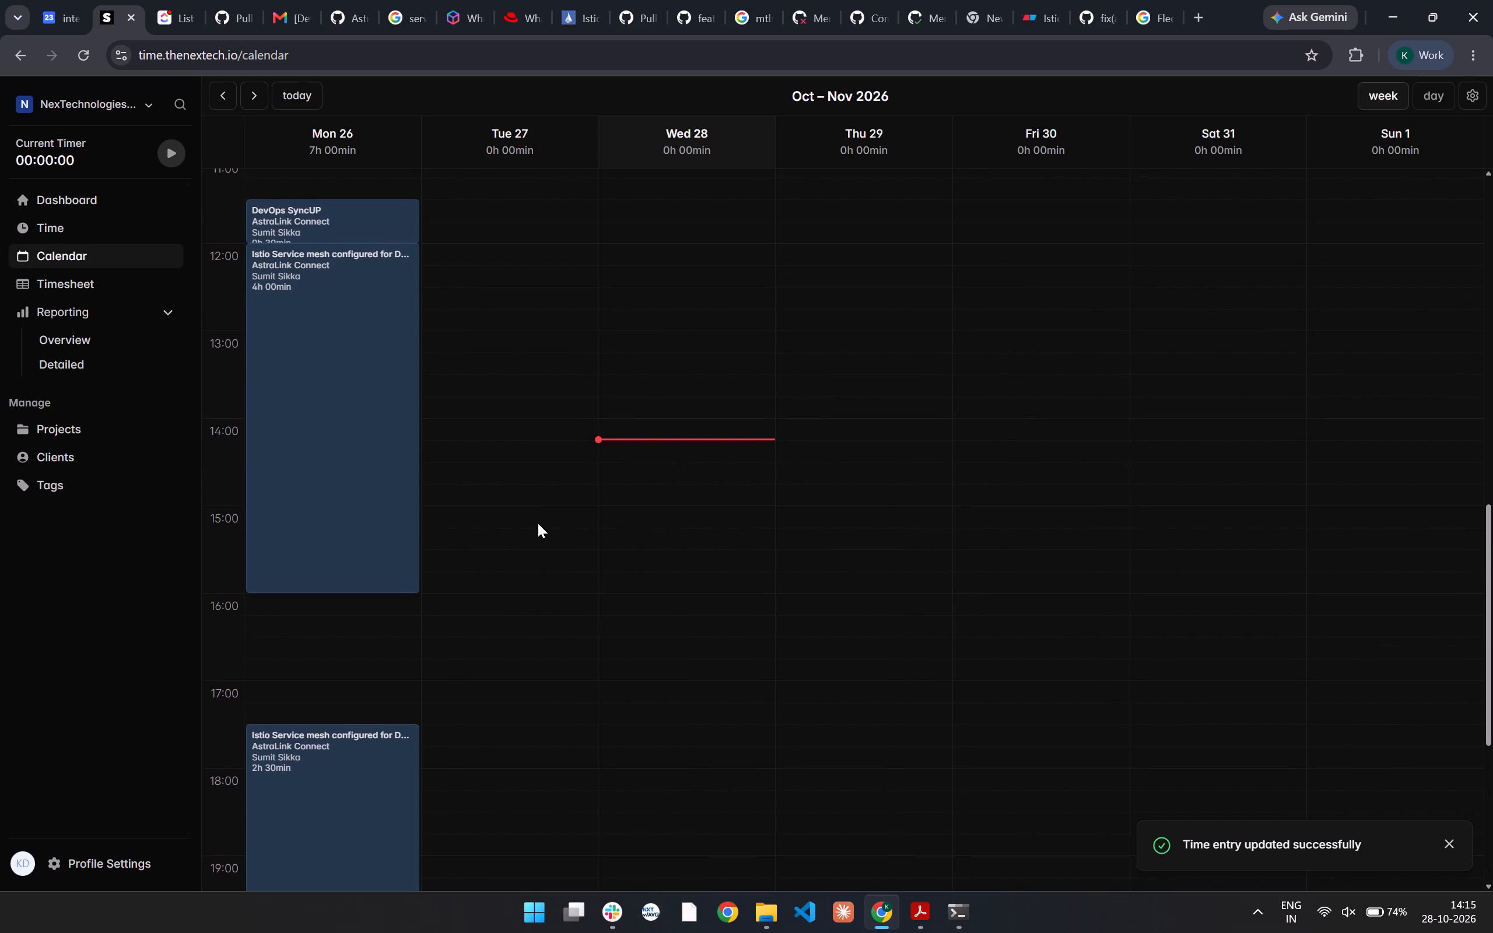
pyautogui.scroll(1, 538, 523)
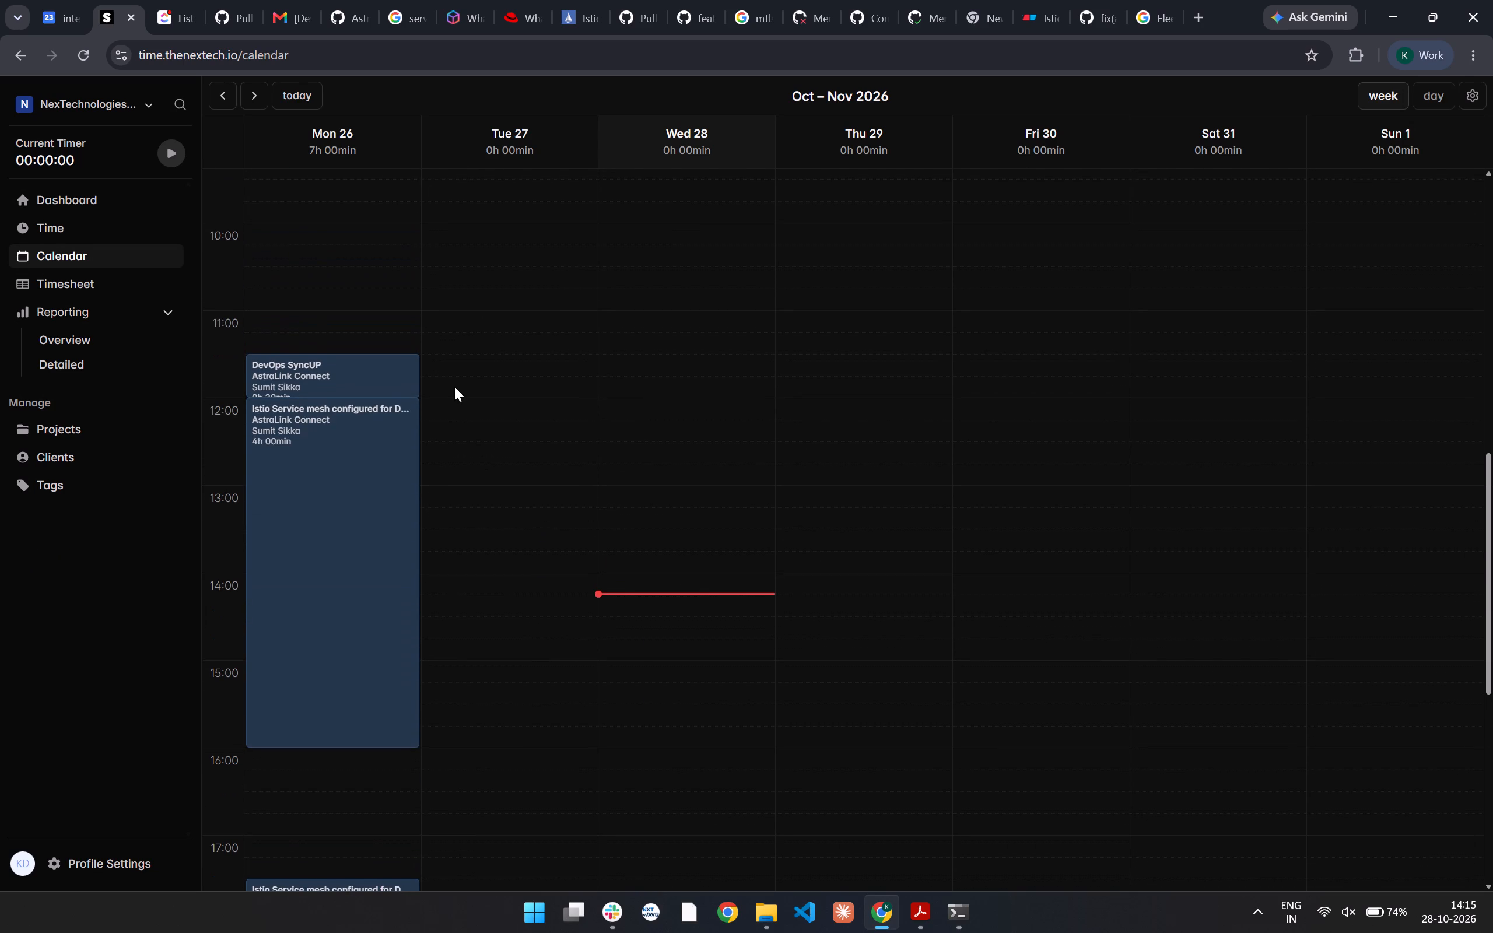
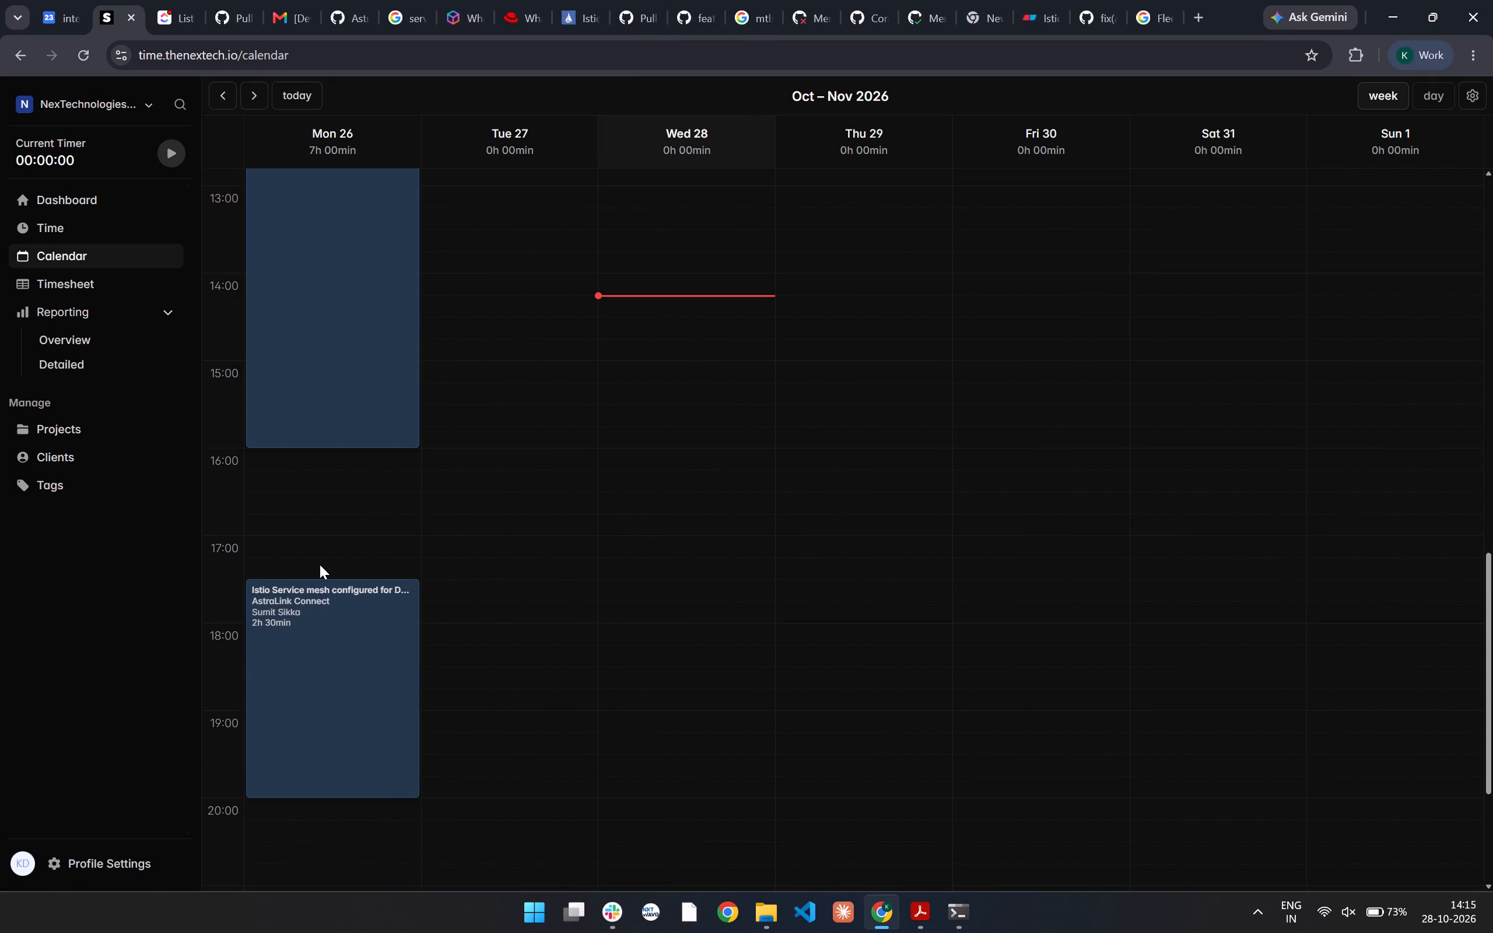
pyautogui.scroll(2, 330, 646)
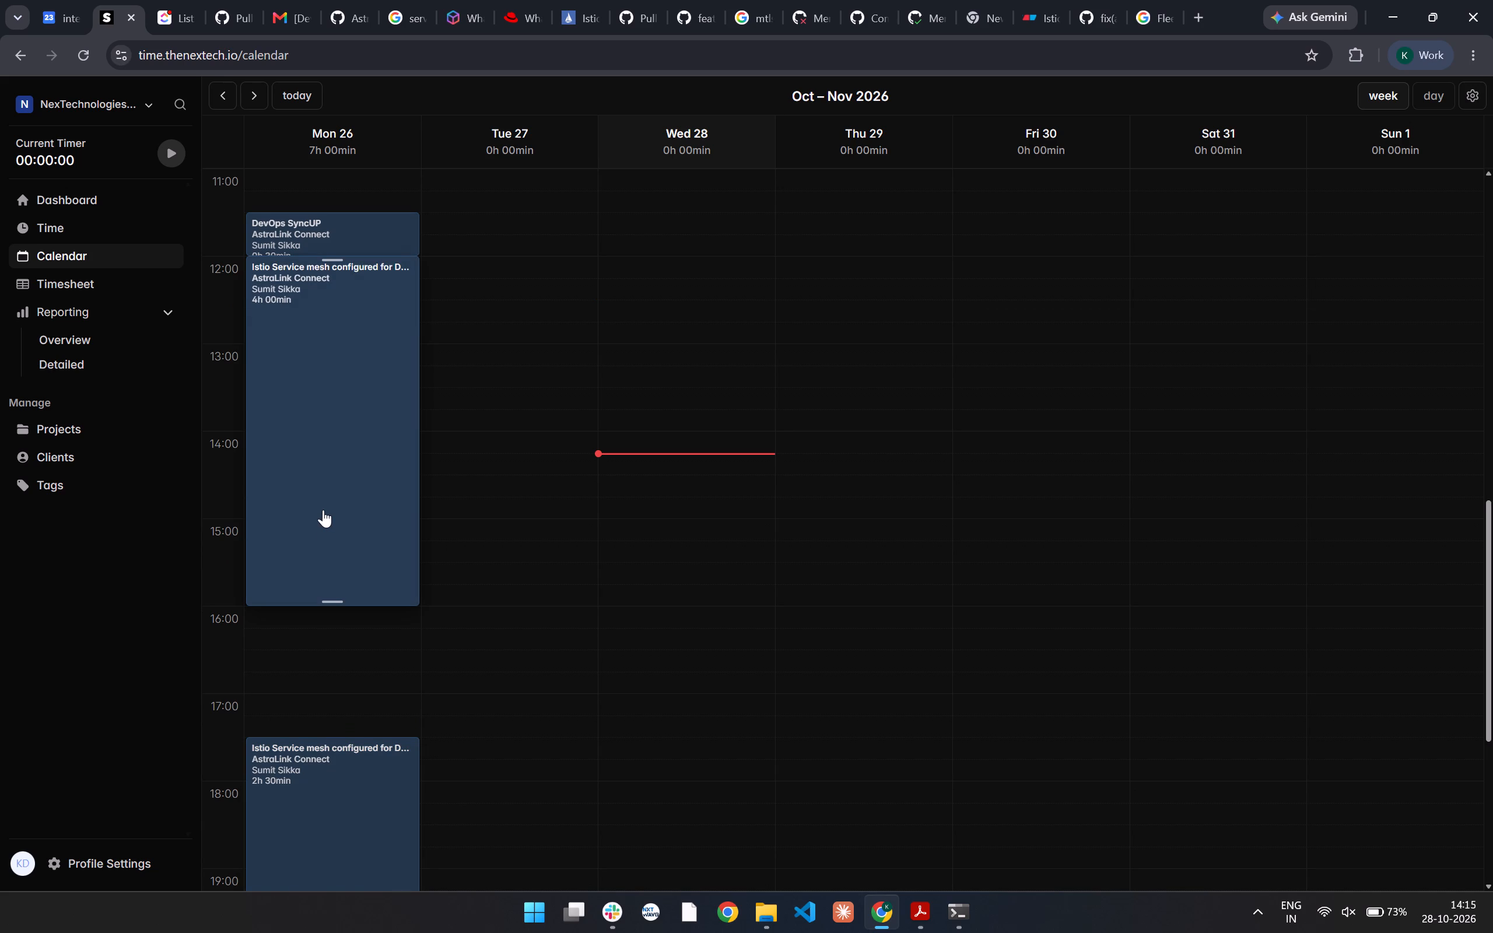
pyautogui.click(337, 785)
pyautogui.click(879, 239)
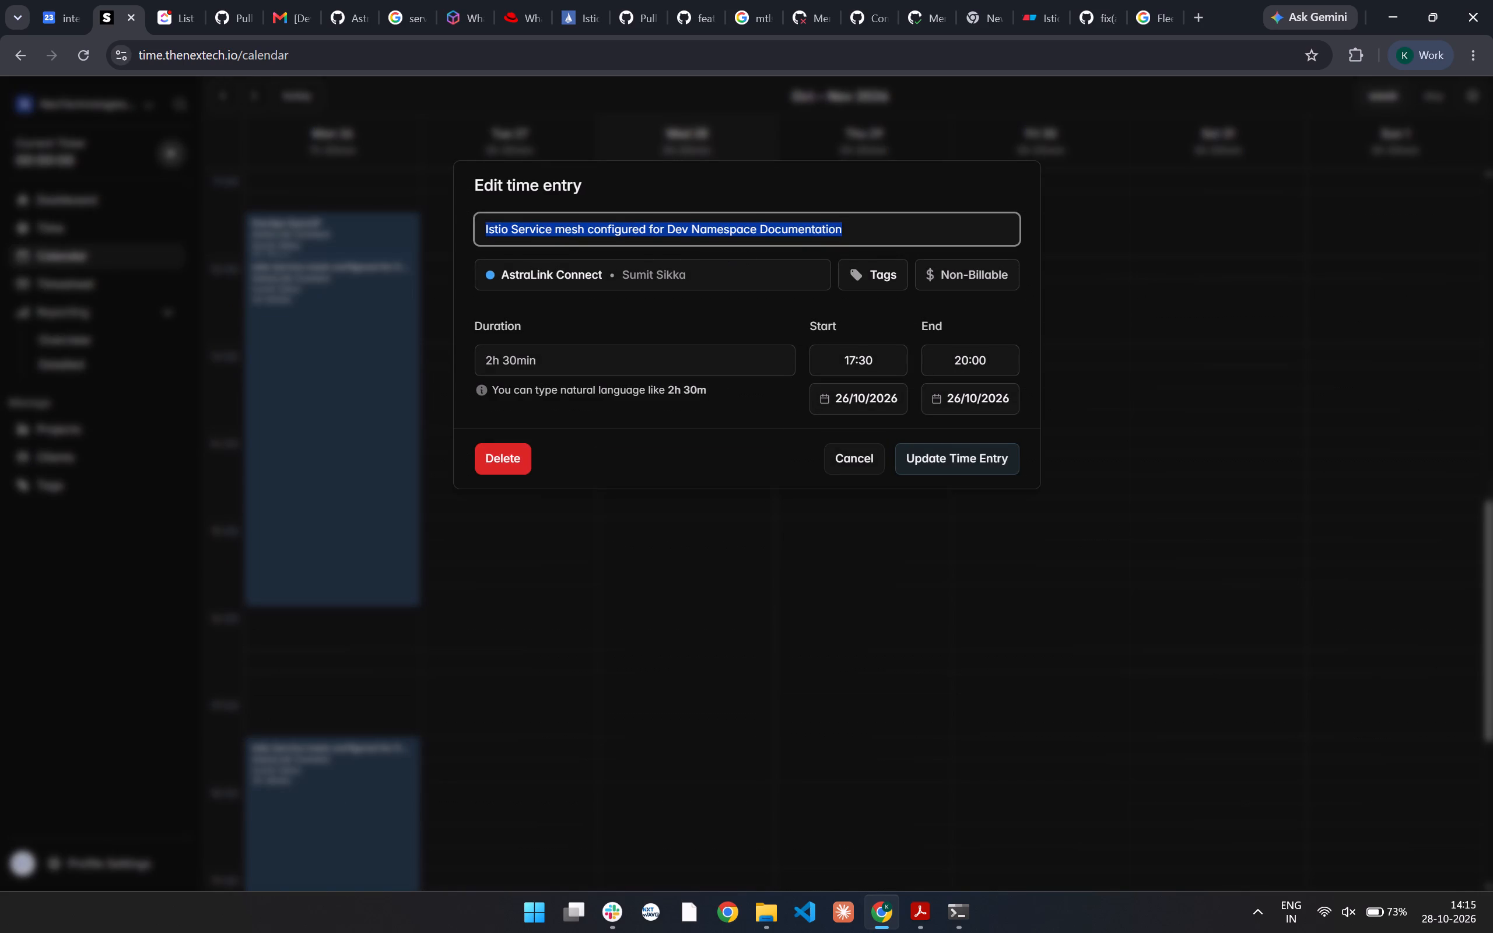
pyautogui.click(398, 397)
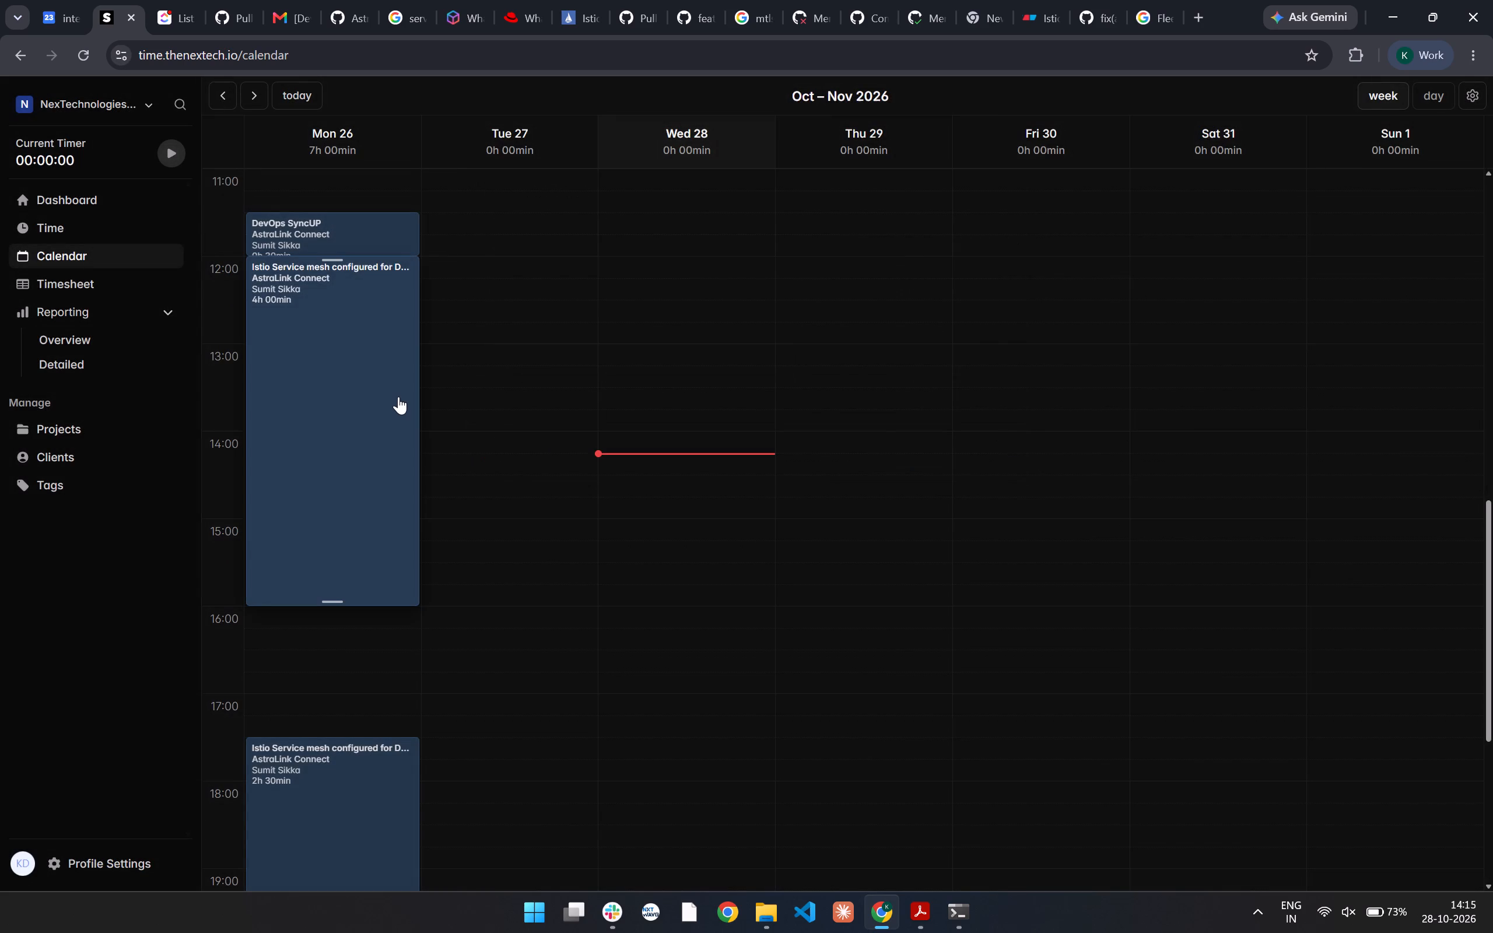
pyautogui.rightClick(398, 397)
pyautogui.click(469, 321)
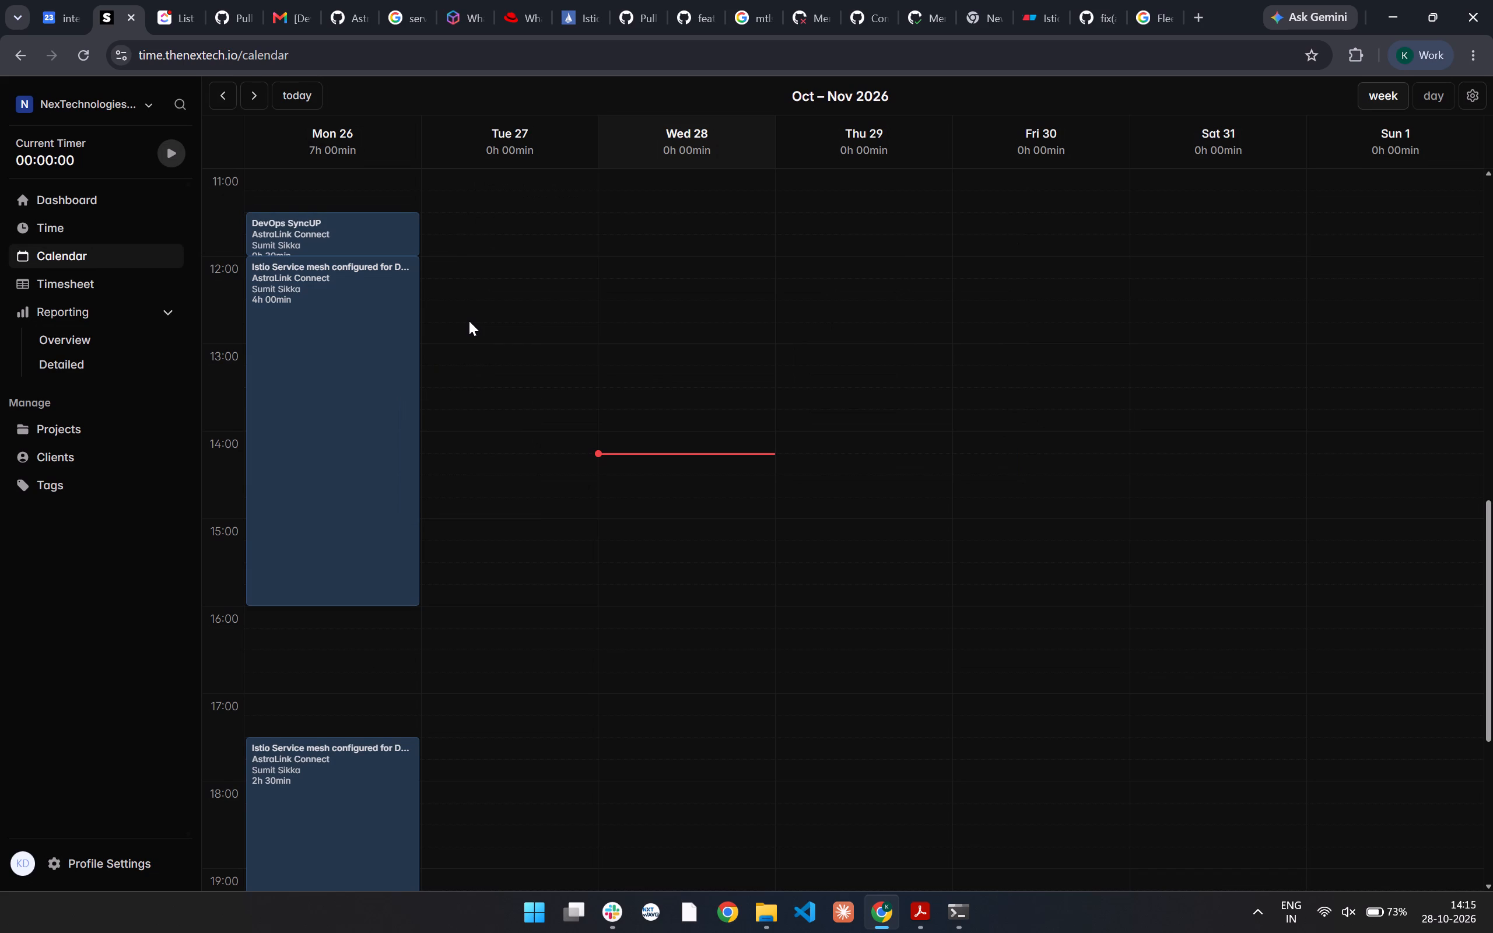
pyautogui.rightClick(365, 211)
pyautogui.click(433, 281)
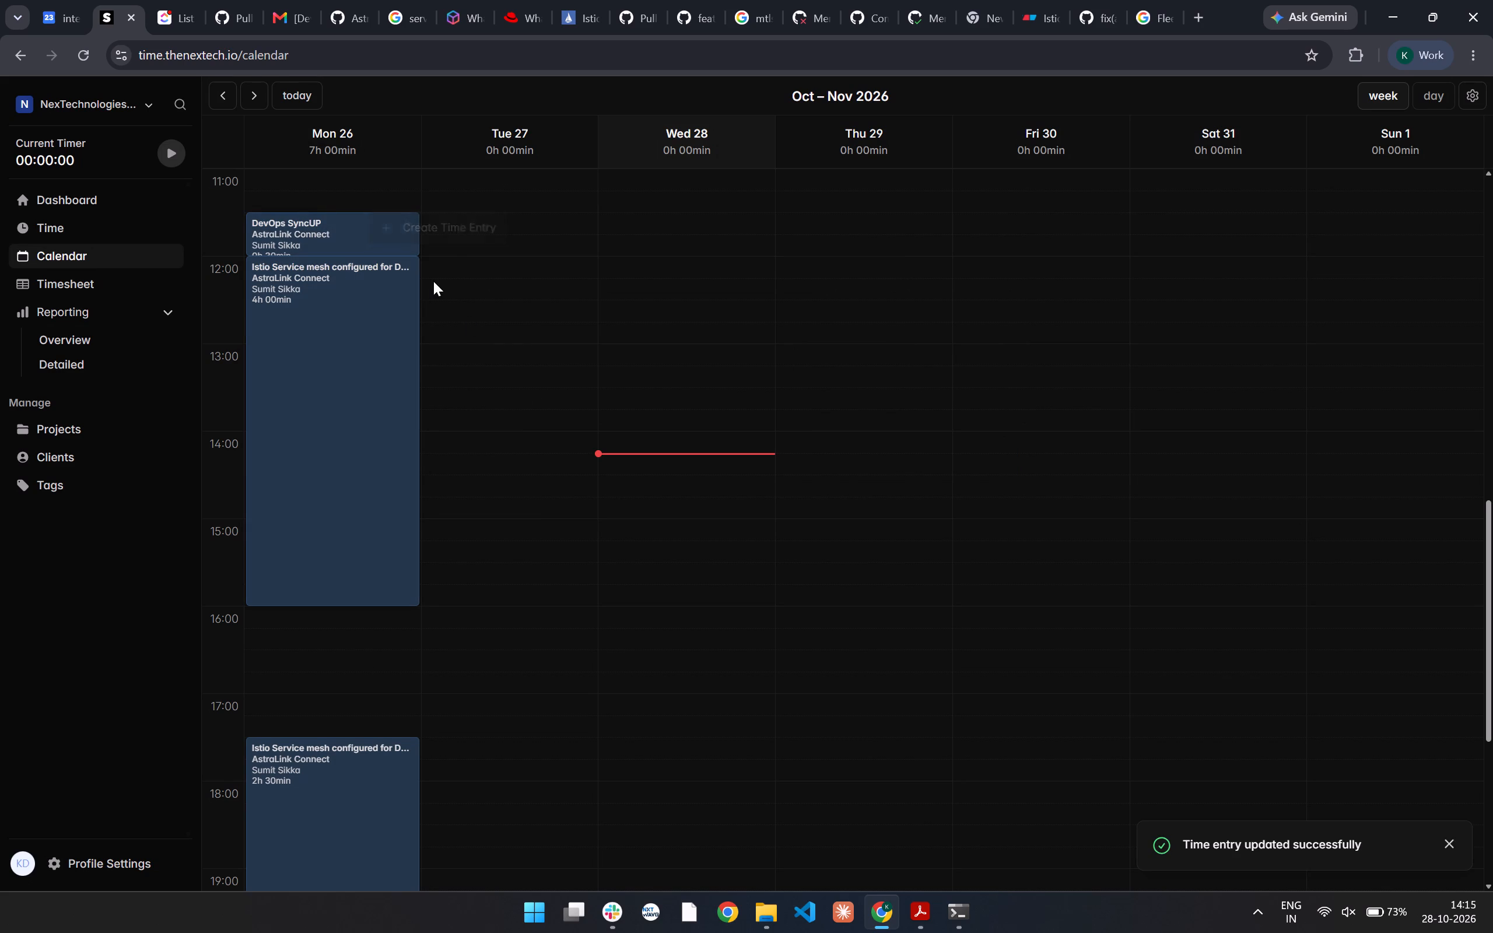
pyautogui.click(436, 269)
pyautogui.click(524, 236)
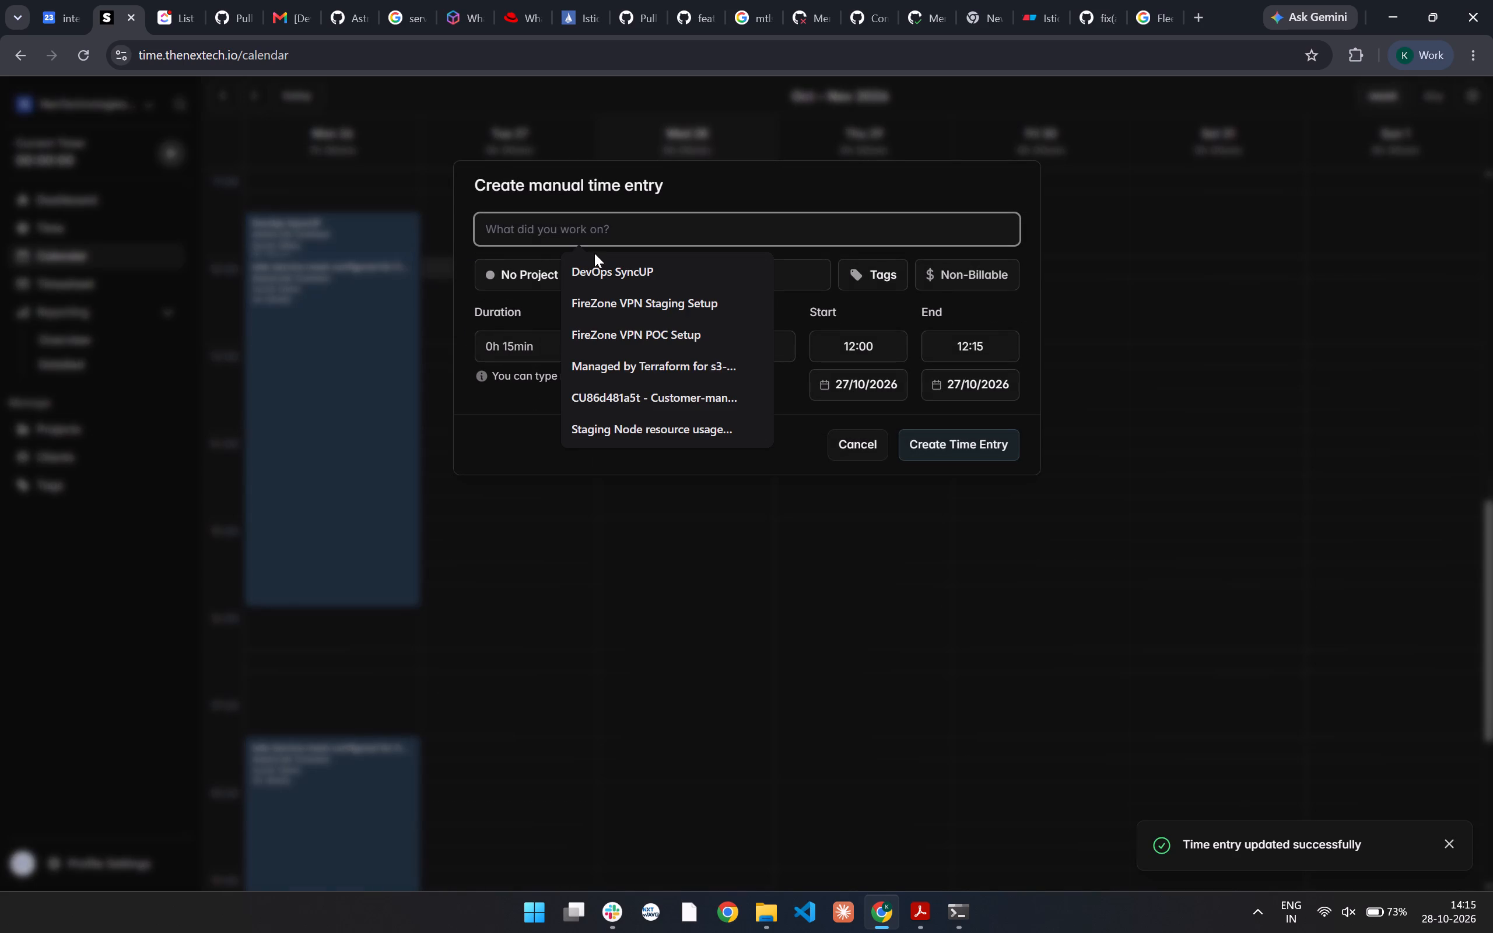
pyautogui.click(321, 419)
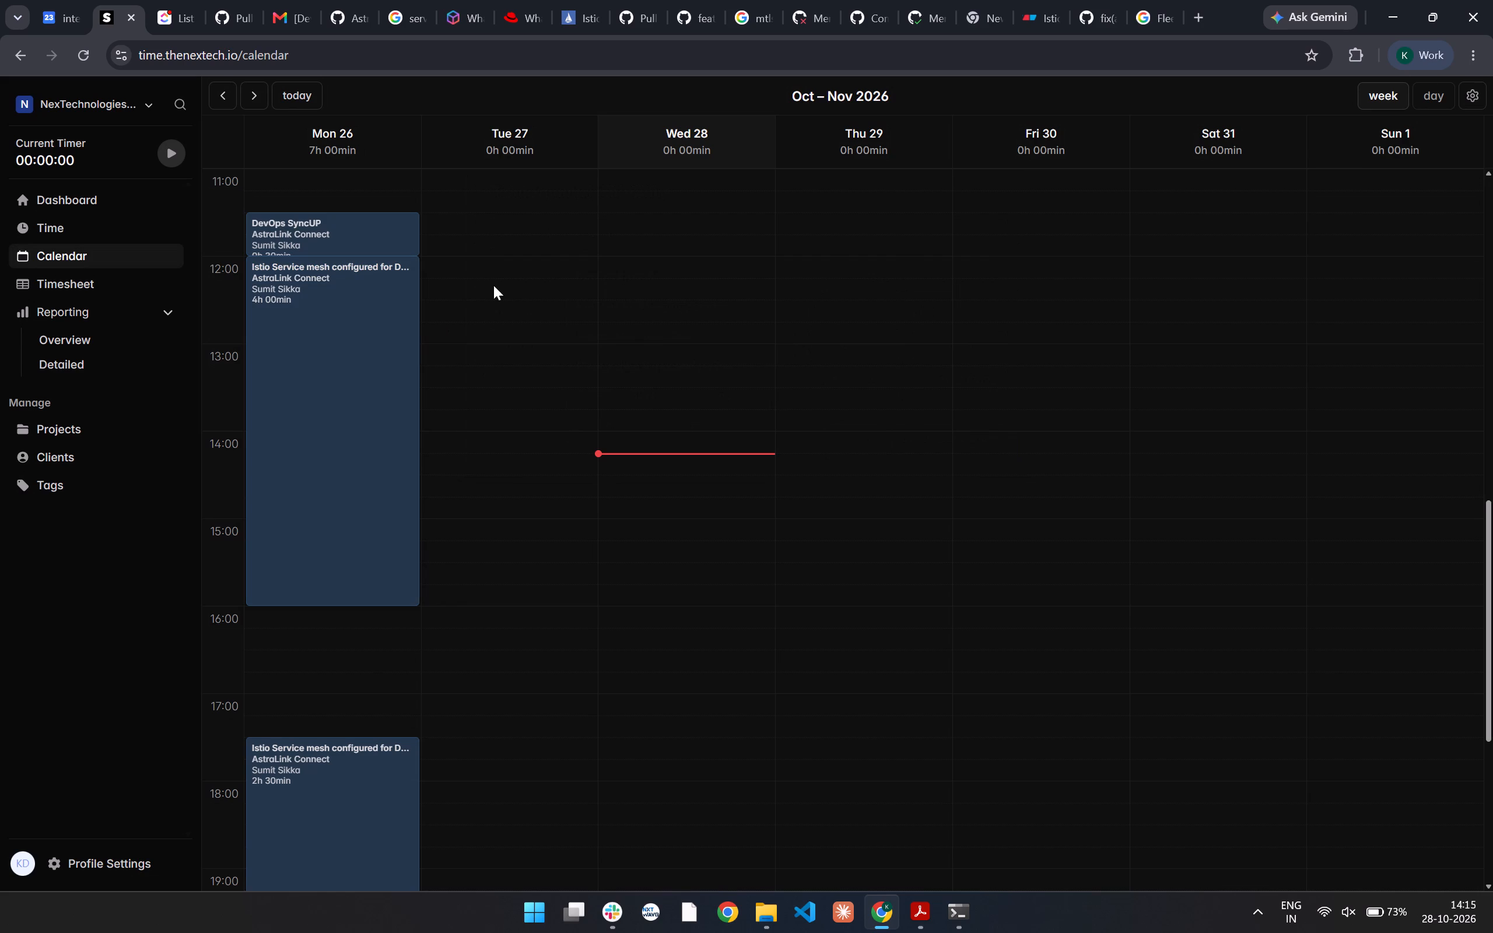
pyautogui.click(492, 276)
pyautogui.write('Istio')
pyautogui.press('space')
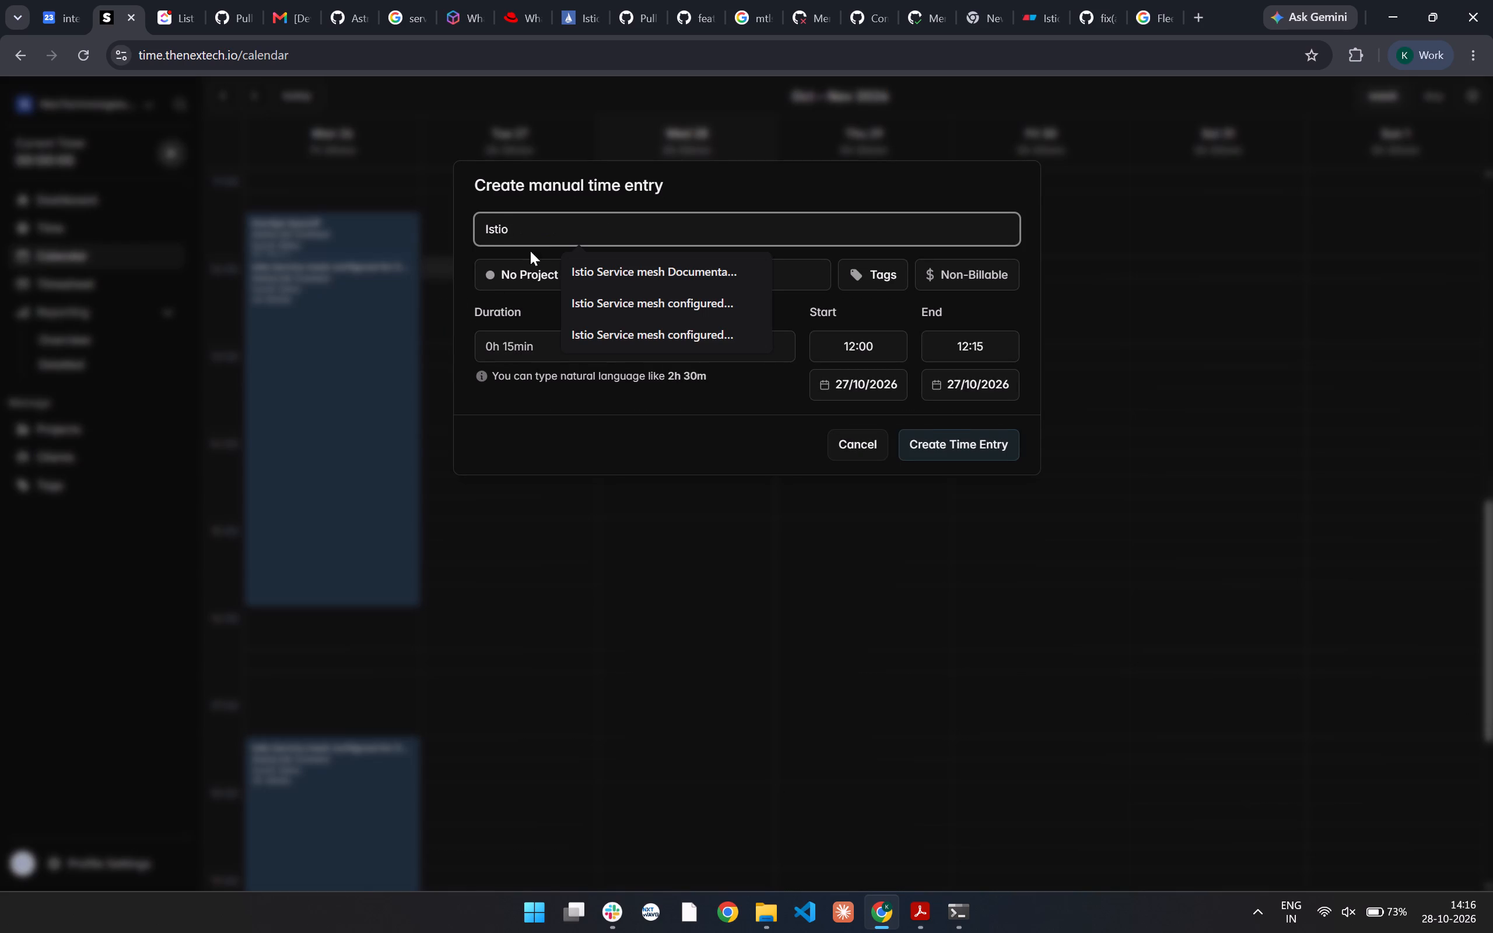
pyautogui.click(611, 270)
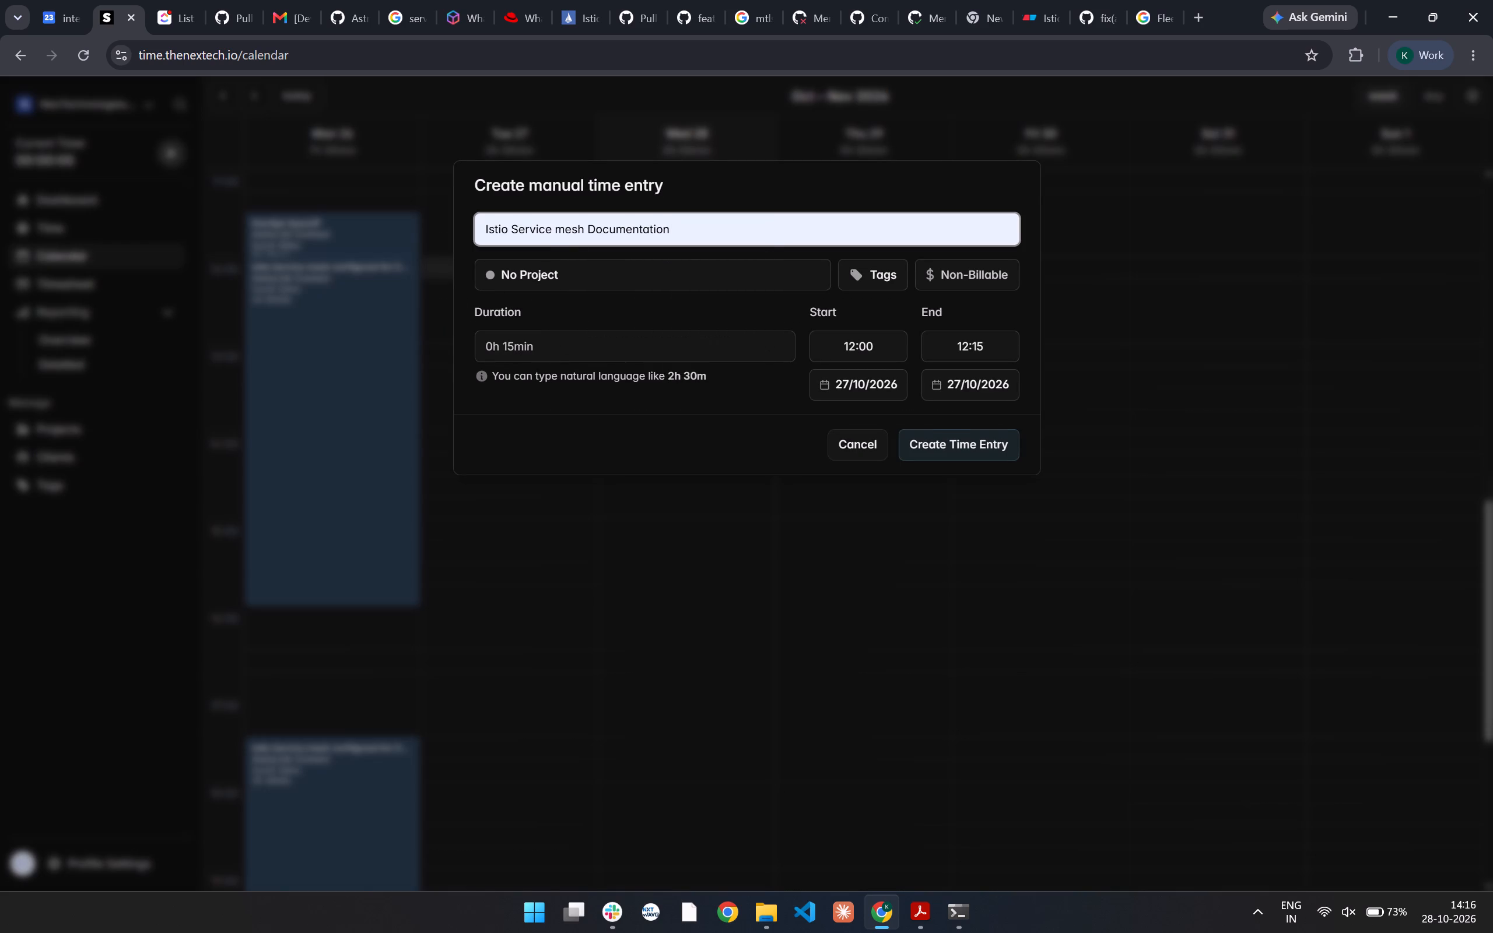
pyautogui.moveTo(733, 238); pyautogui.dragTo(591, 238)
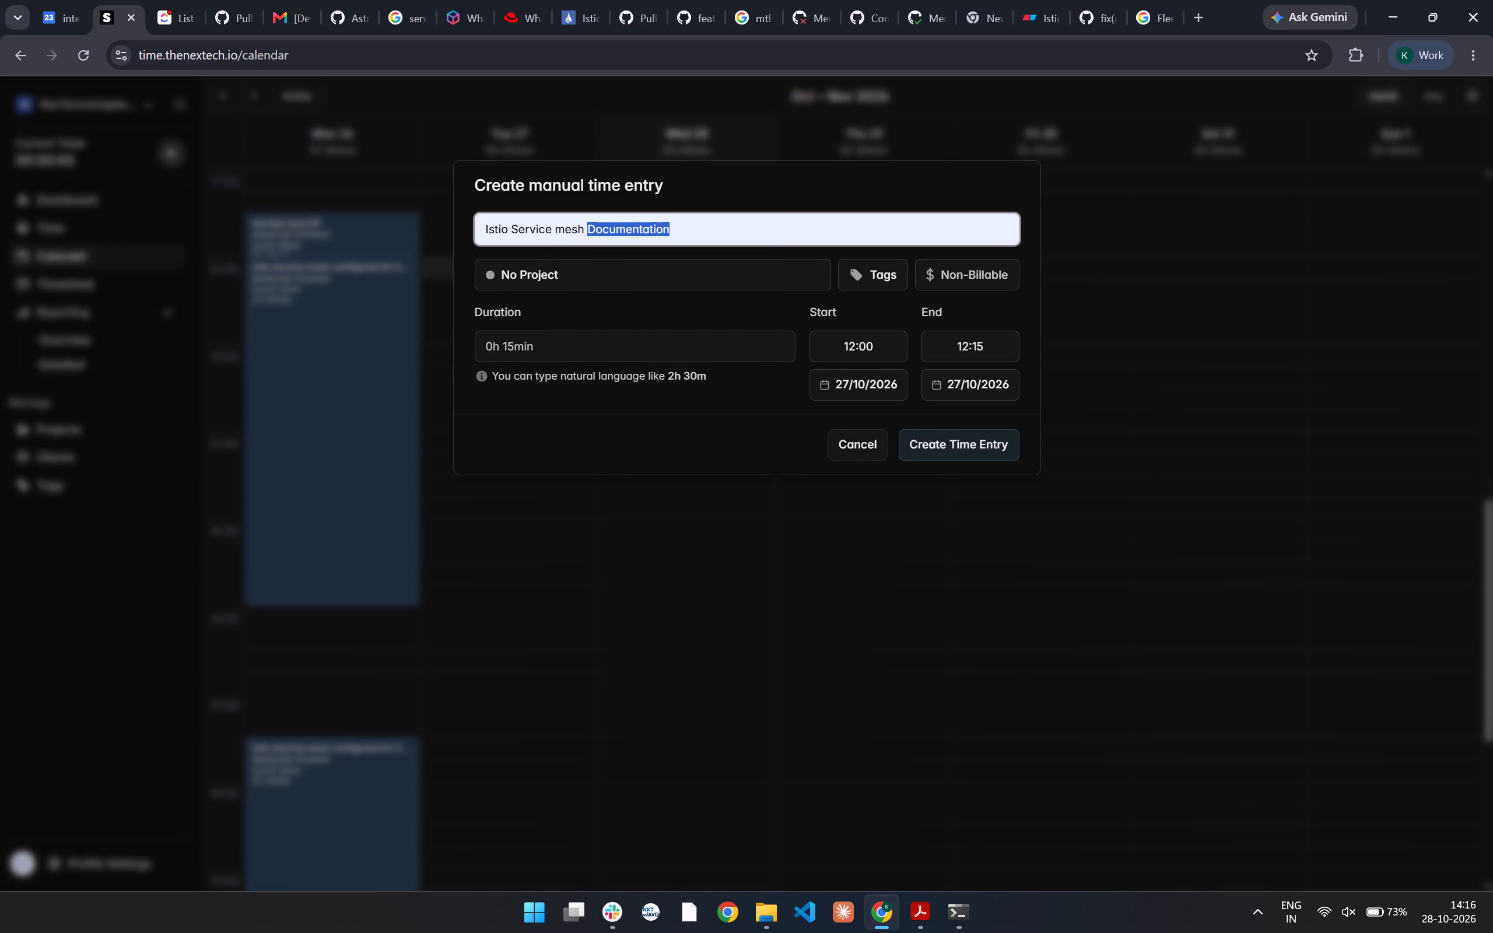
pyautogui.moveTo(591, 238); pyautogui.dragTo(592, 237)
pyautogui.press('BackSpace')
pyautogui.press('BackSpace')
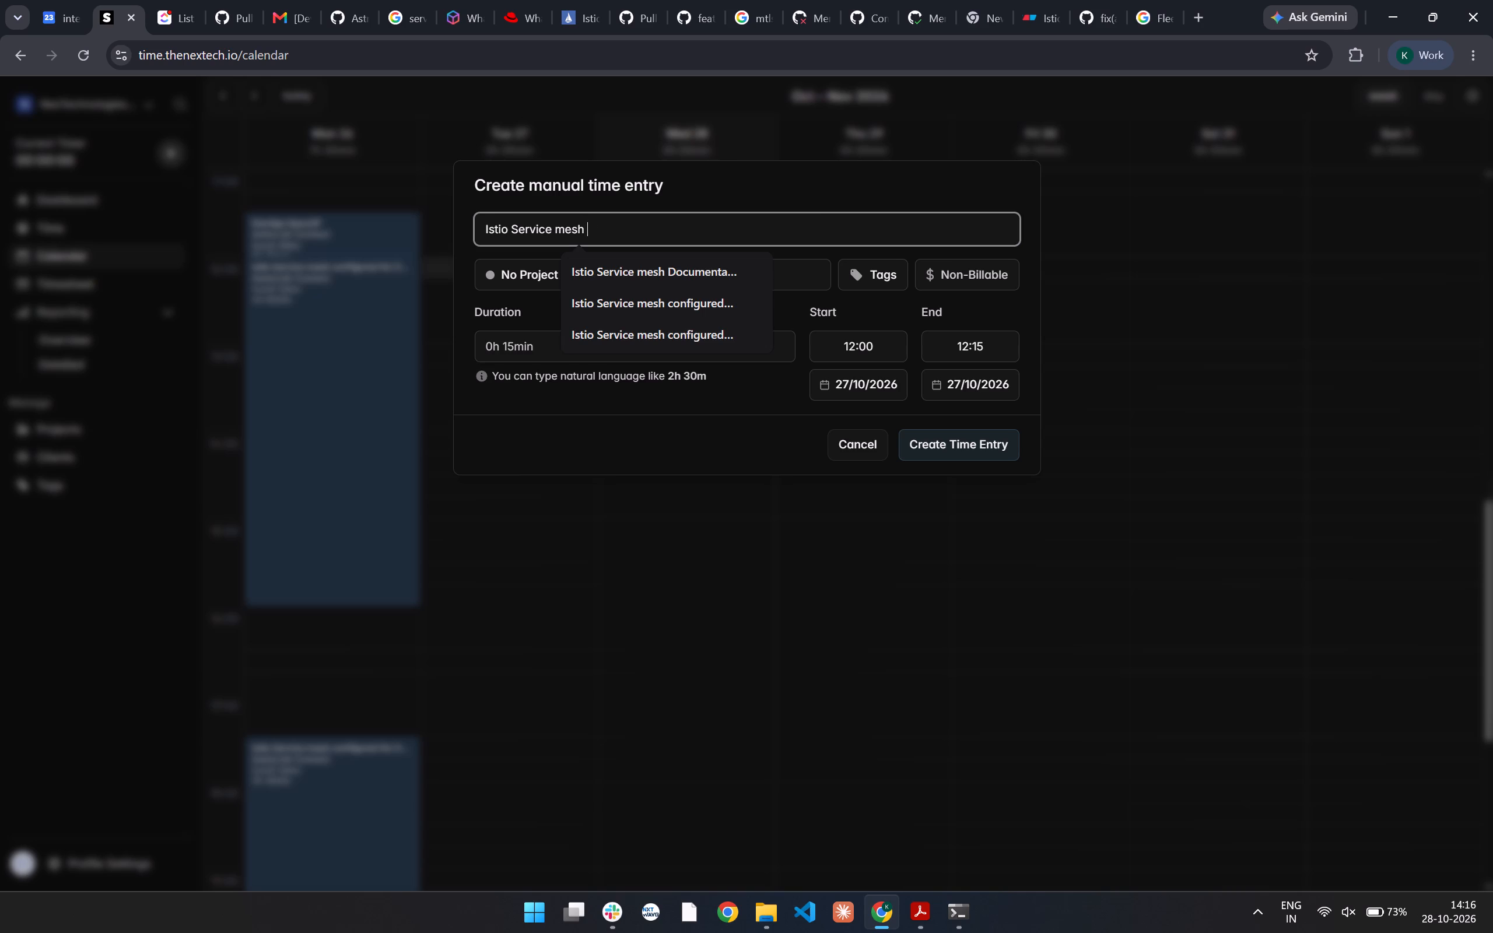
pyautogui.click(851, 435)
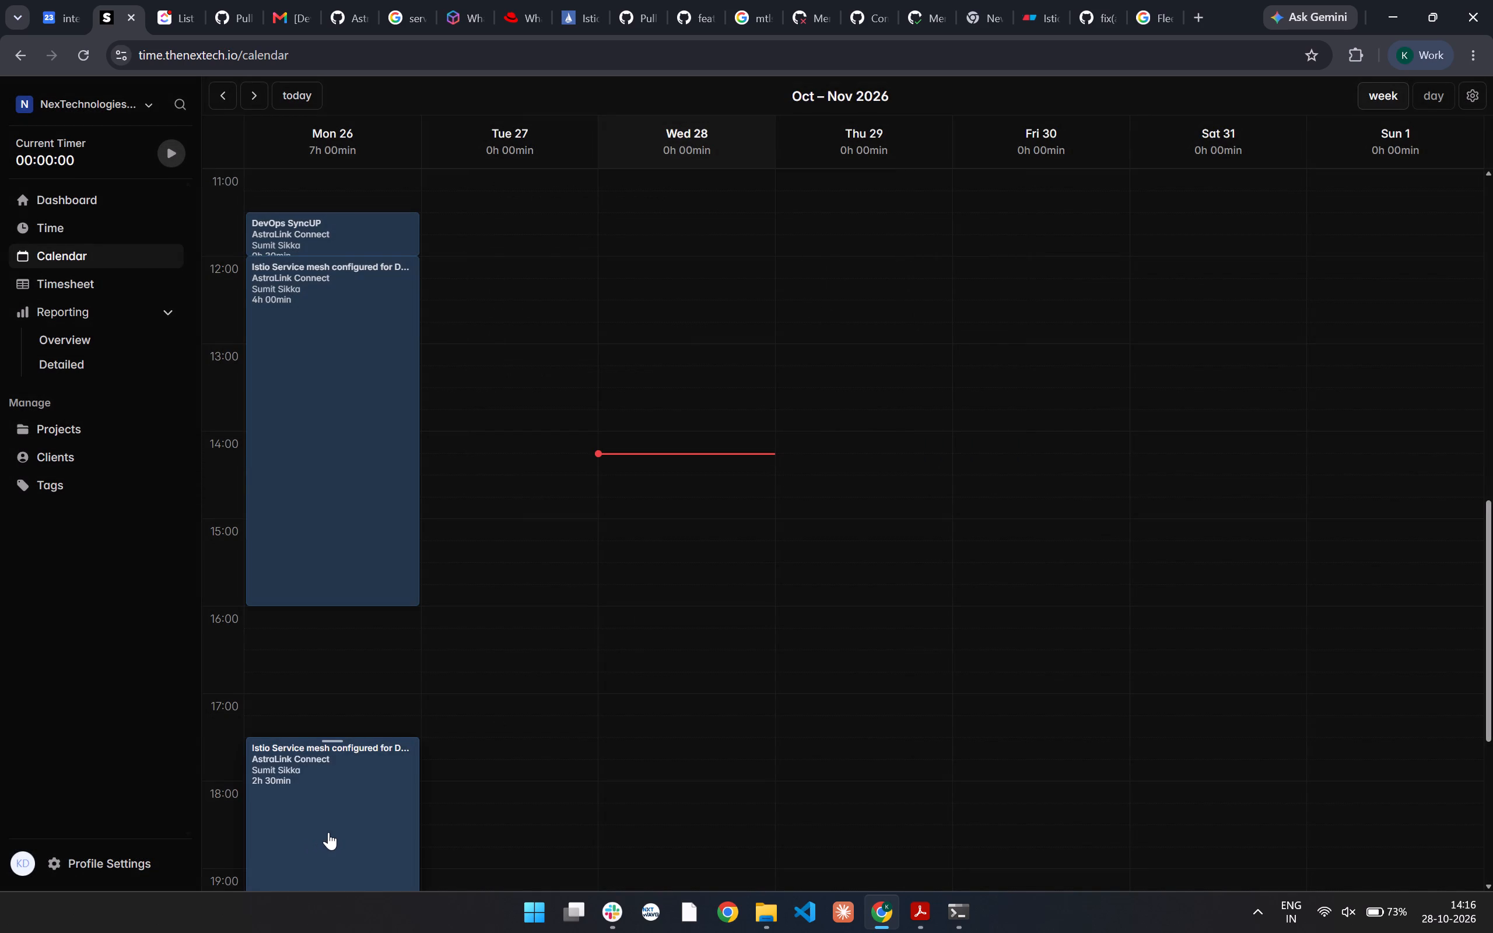
# Open Monday's 17:30 documentation entry and insert "POC" after "Istio Service mesh" in its description.
pyautogui.click(328, 832)
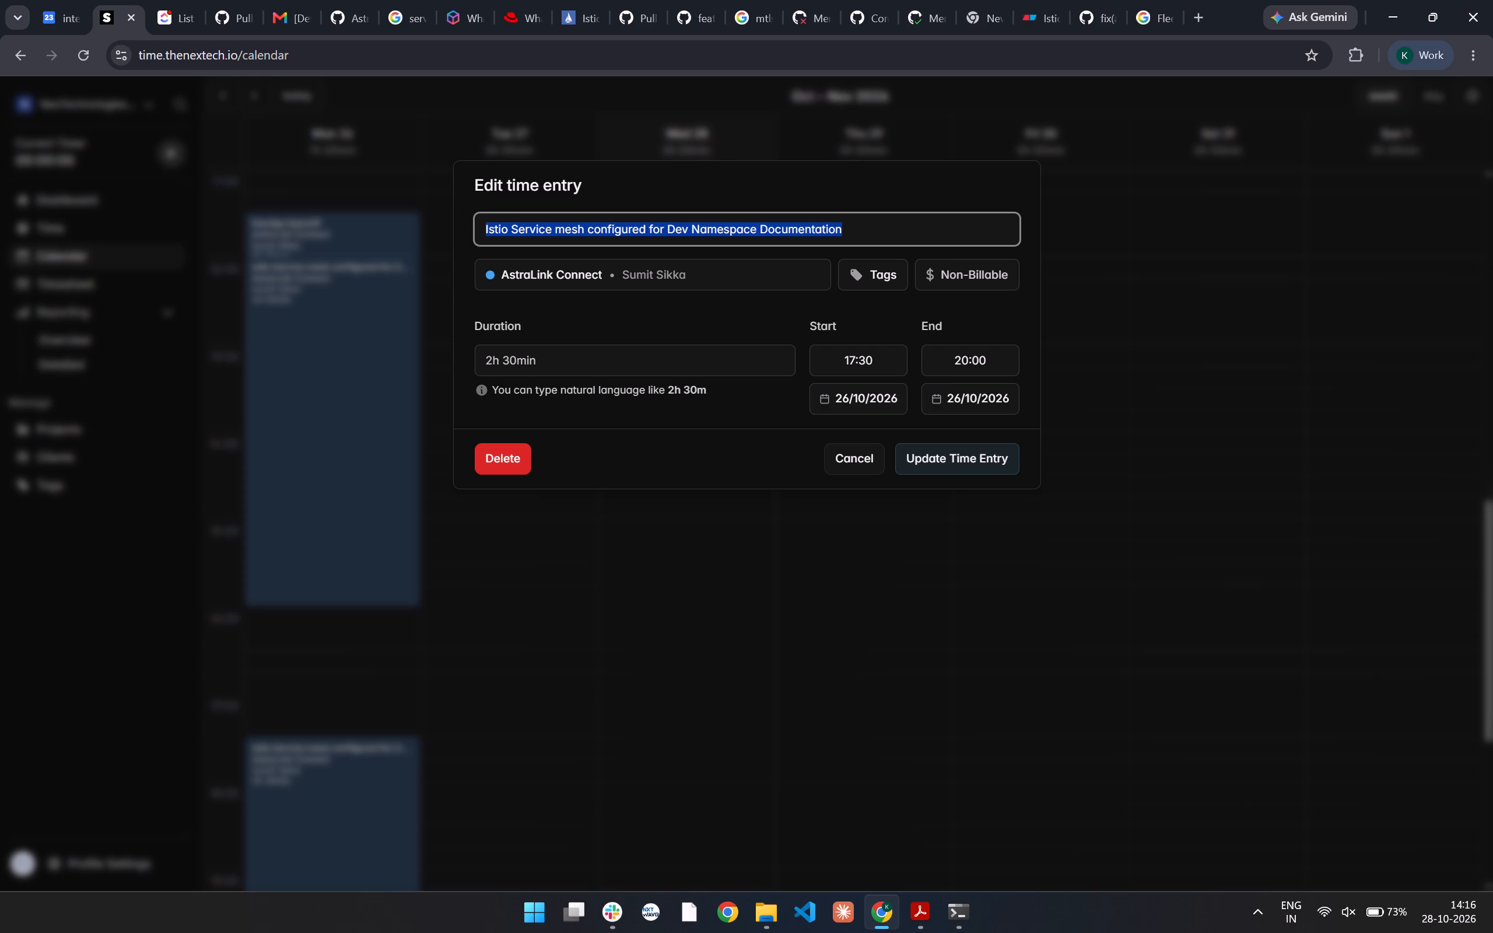
pyautogui.click(482, 226)
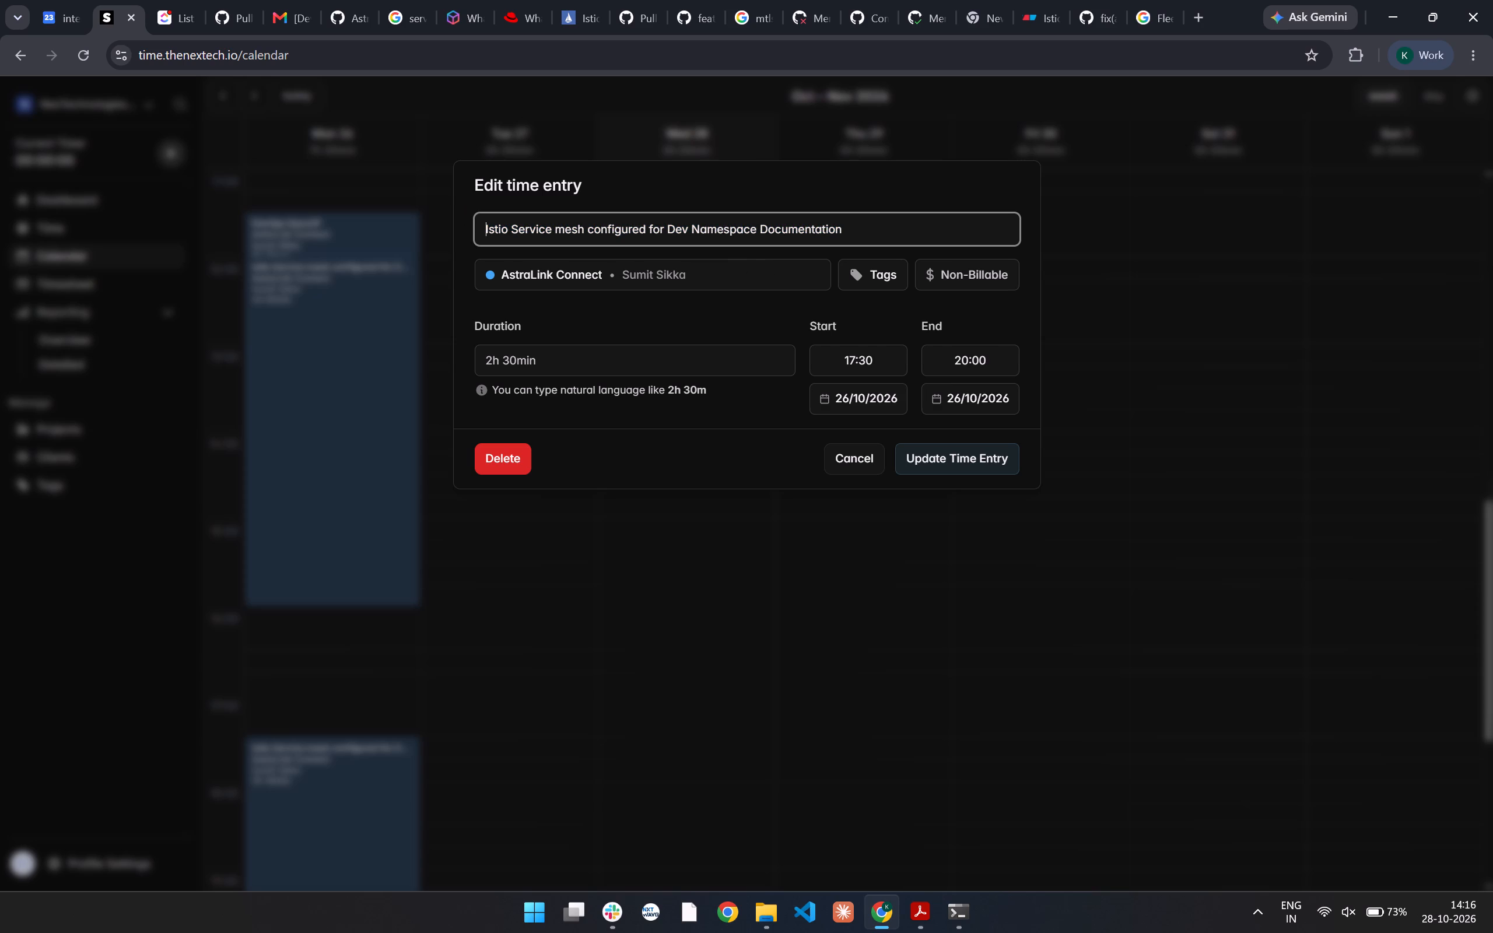
pyautogui.click(756, 233)
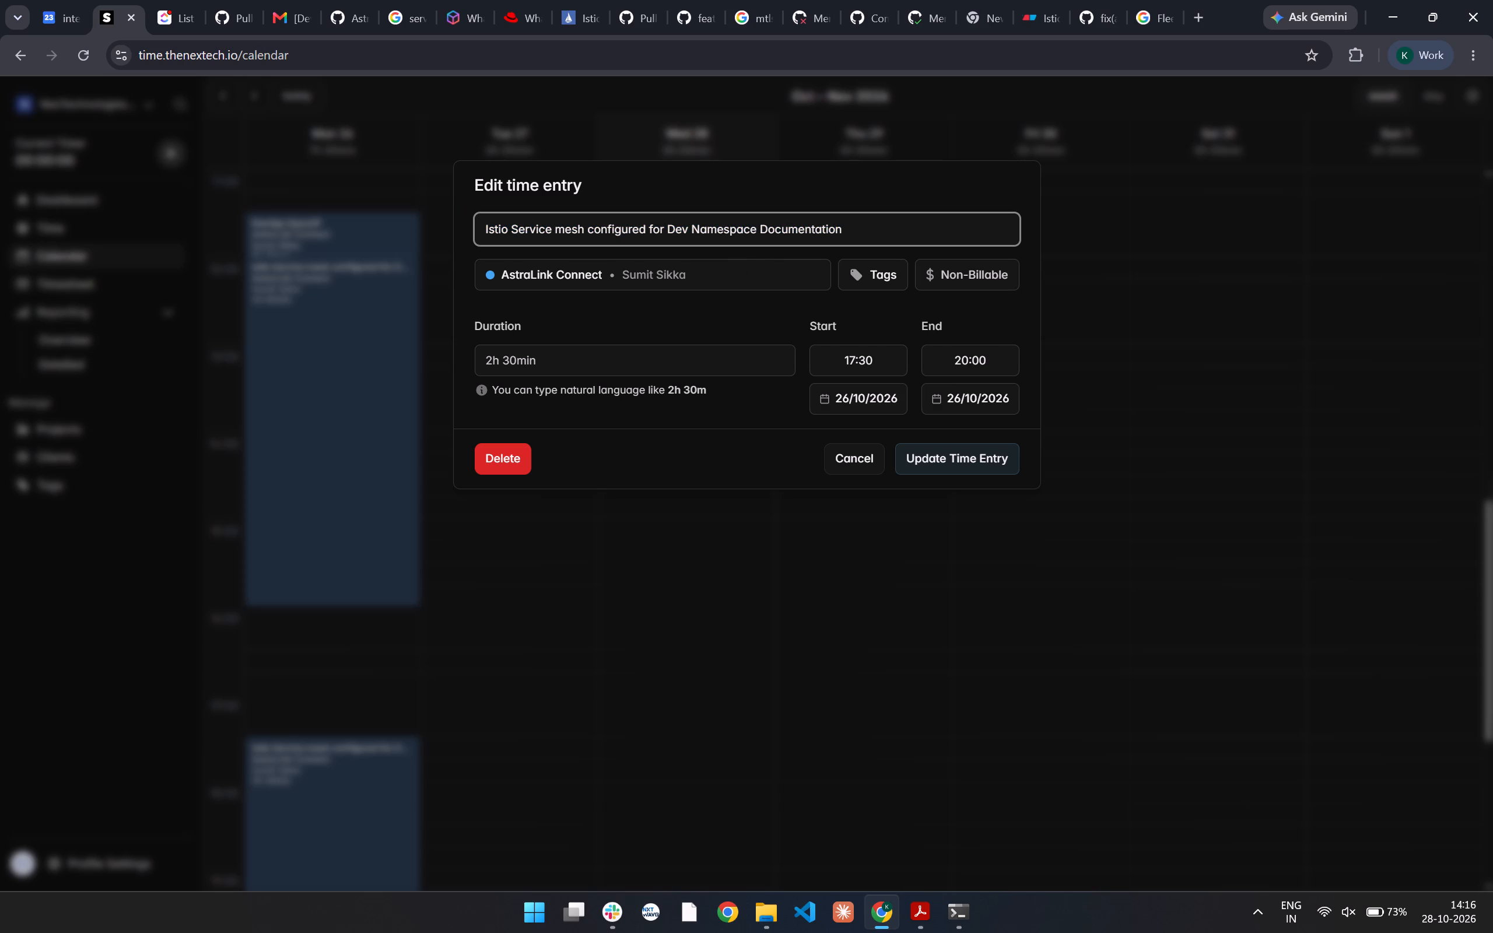
pyautogui.click(691, 229)
pyautogui.click(588, 226)
pyautogui.write('POC')
pyautogui.press('space')
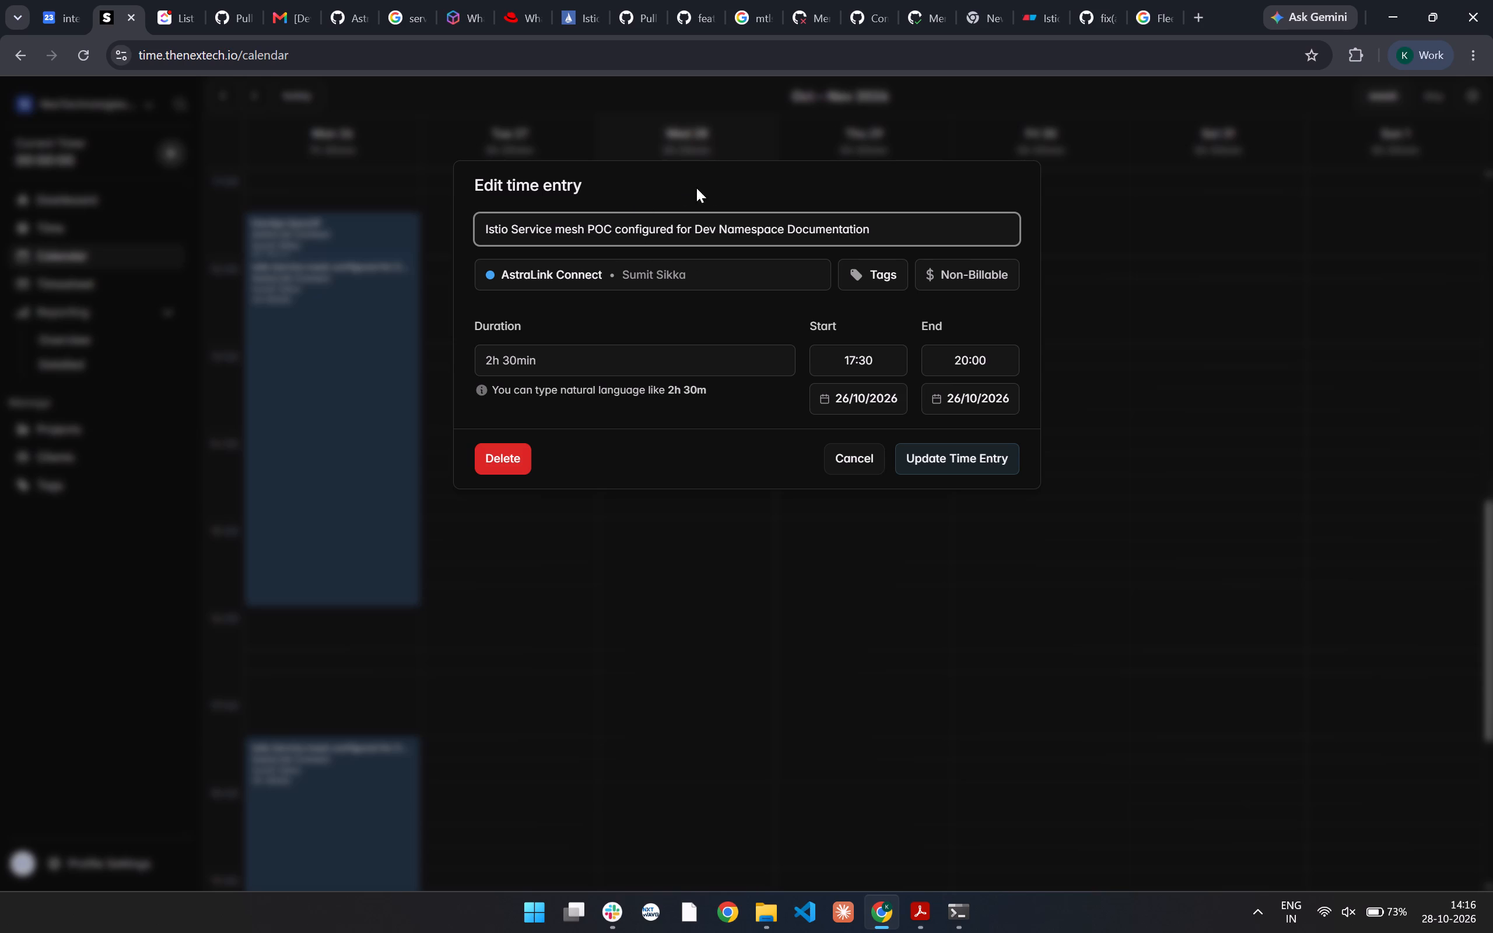
# Reword the description as "Documentation of Istio Service mesh POC configured for Dev Namespace" and save the update.
pyautogui.click(889, 233)
pyautogui.click(786, 227)
pyautogui.moveTo(786, 227); pyautogui.dragTo(914, 213)
pyautogui.hotkey('ctrl', 'x')
pyautogui.click(486, 227)
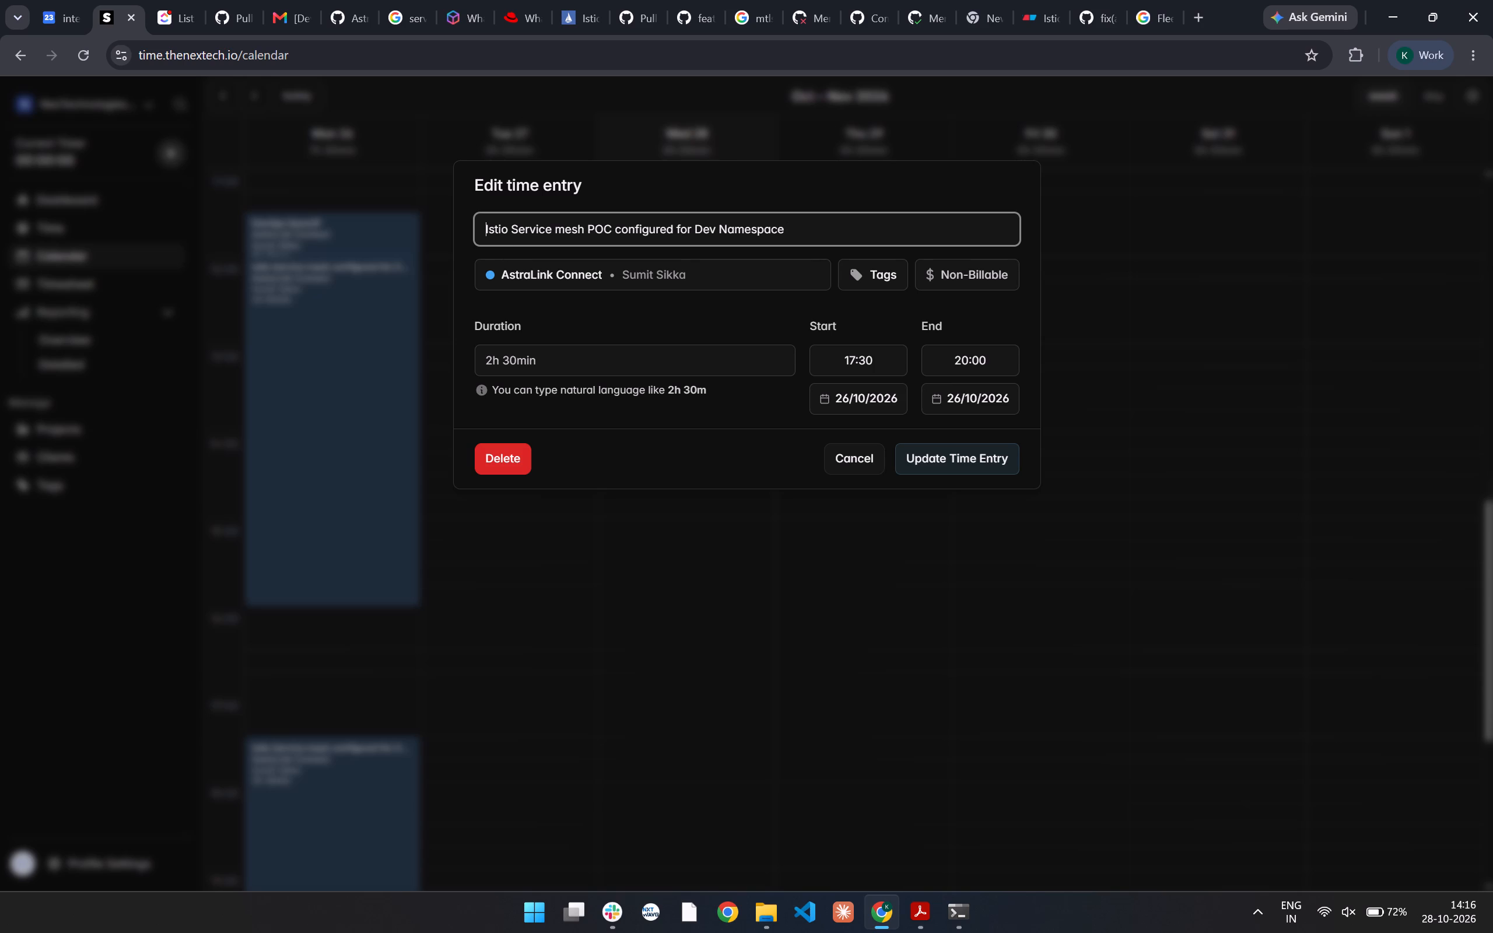
pyautogui.hotkey('ctrl', 'v')
pyautogui.press('space')
pyautogui.press('o')
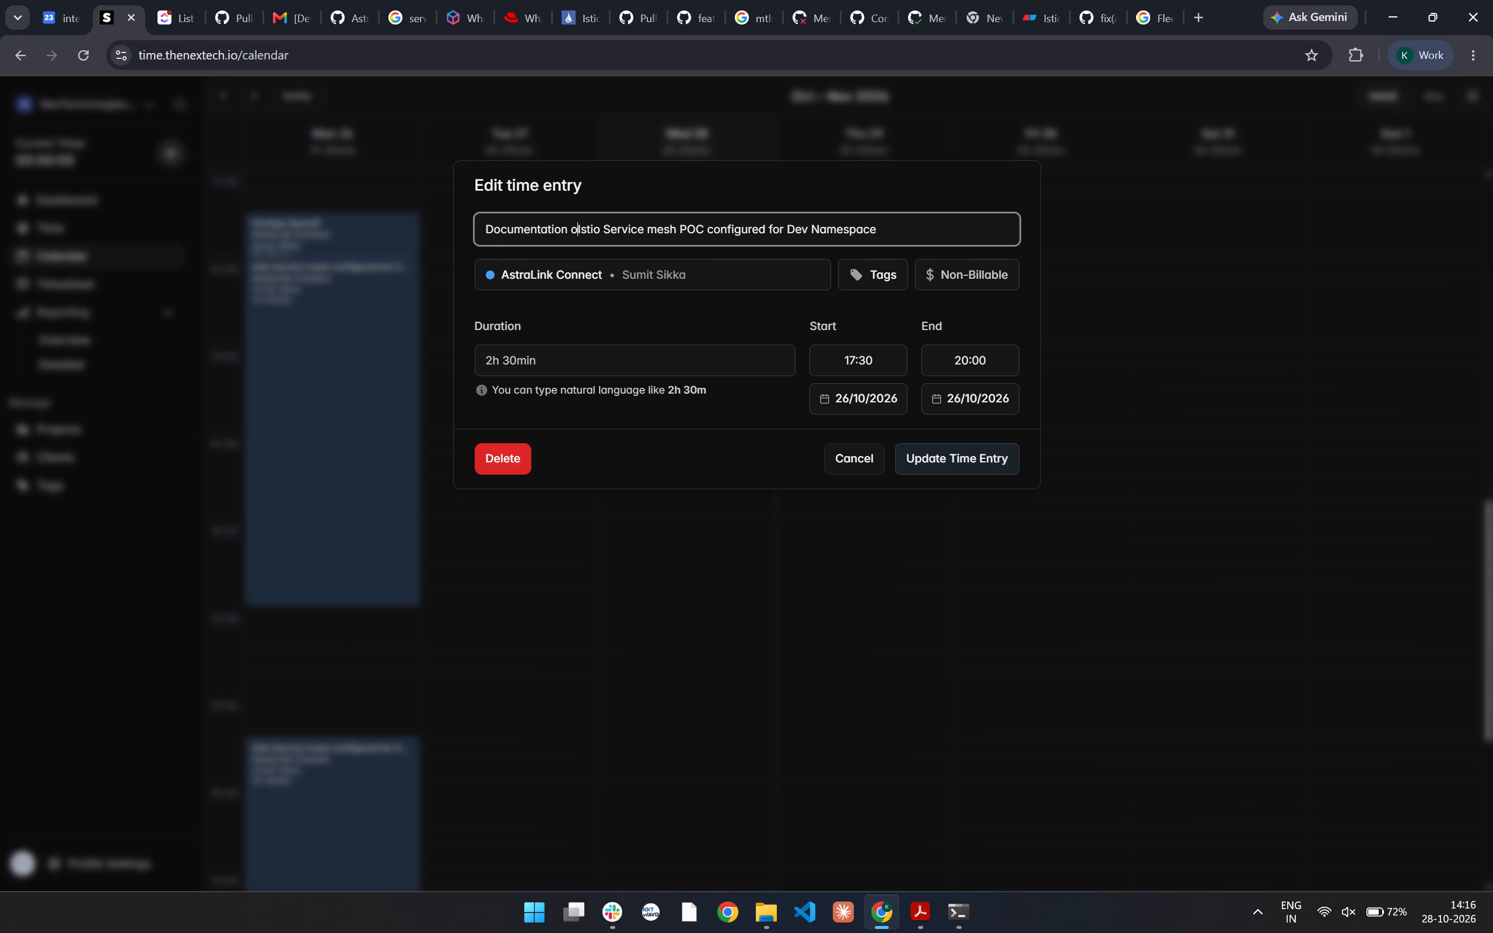
pyautogui.write('f')
pyautogui.press('space')
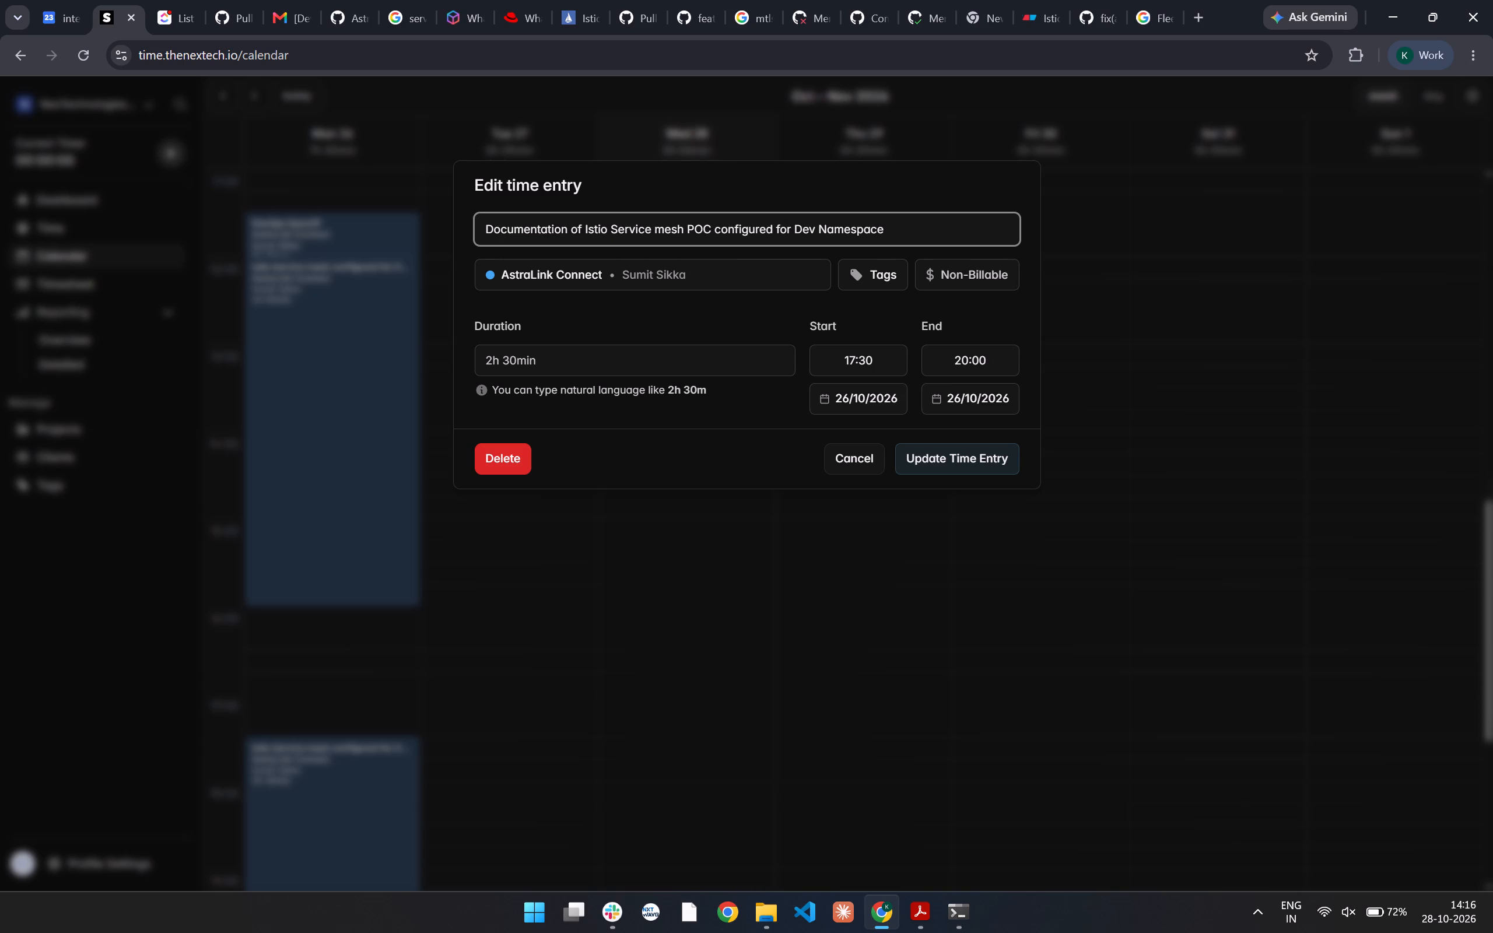
pyautogui.click(947, 452)
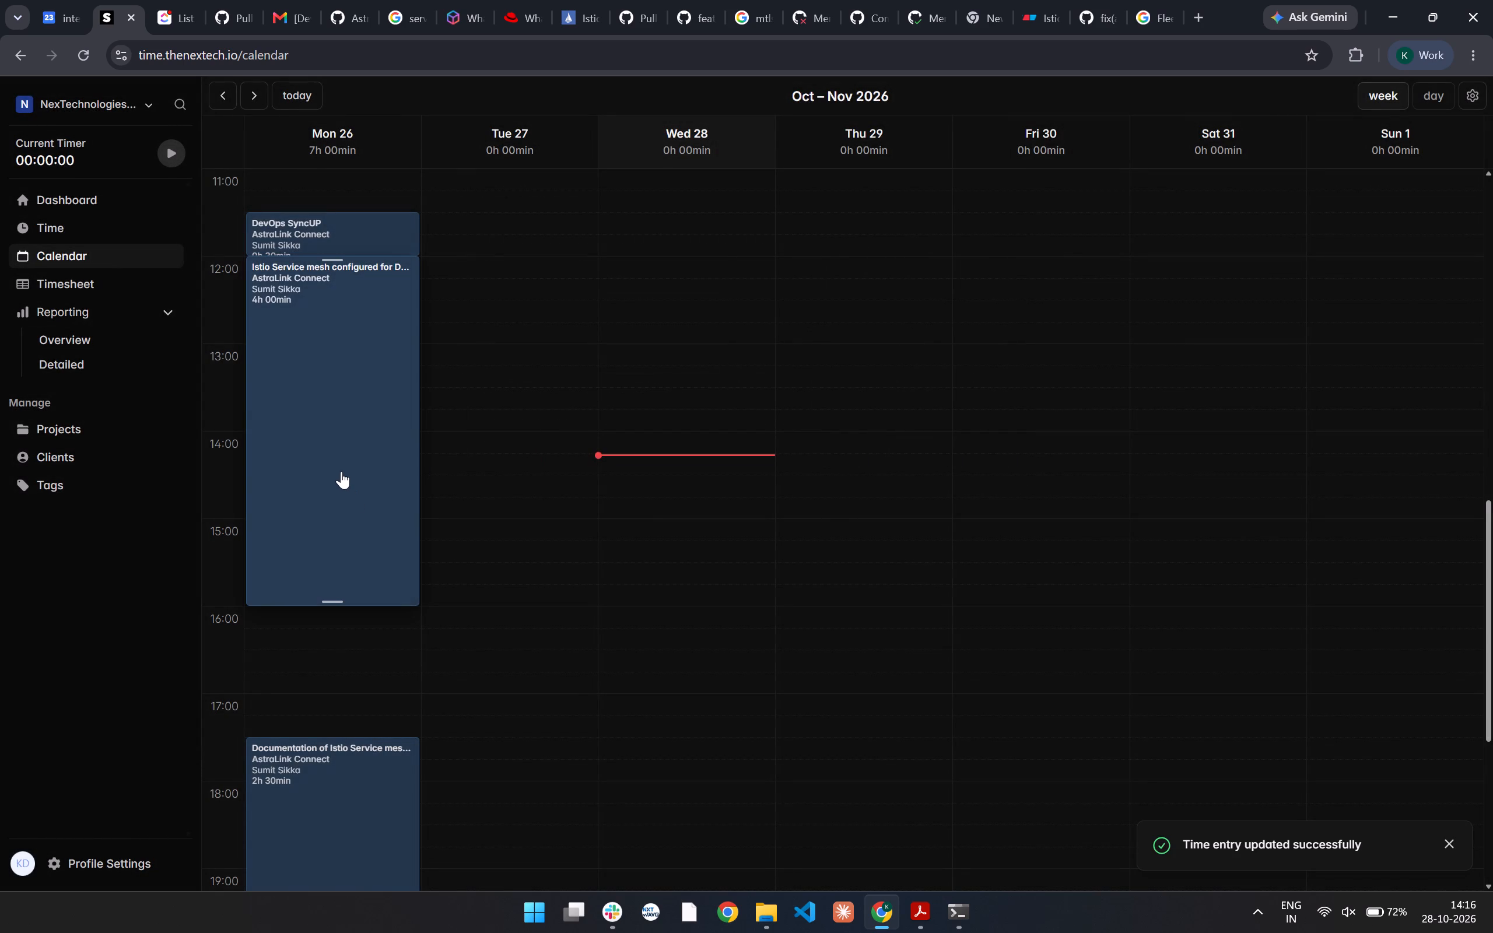
# Change the description of Monday's 12:00 entry to "Istio Service mesh POC configured for Dev Namespace" and save the update.
pyautogui.click(341, 471)
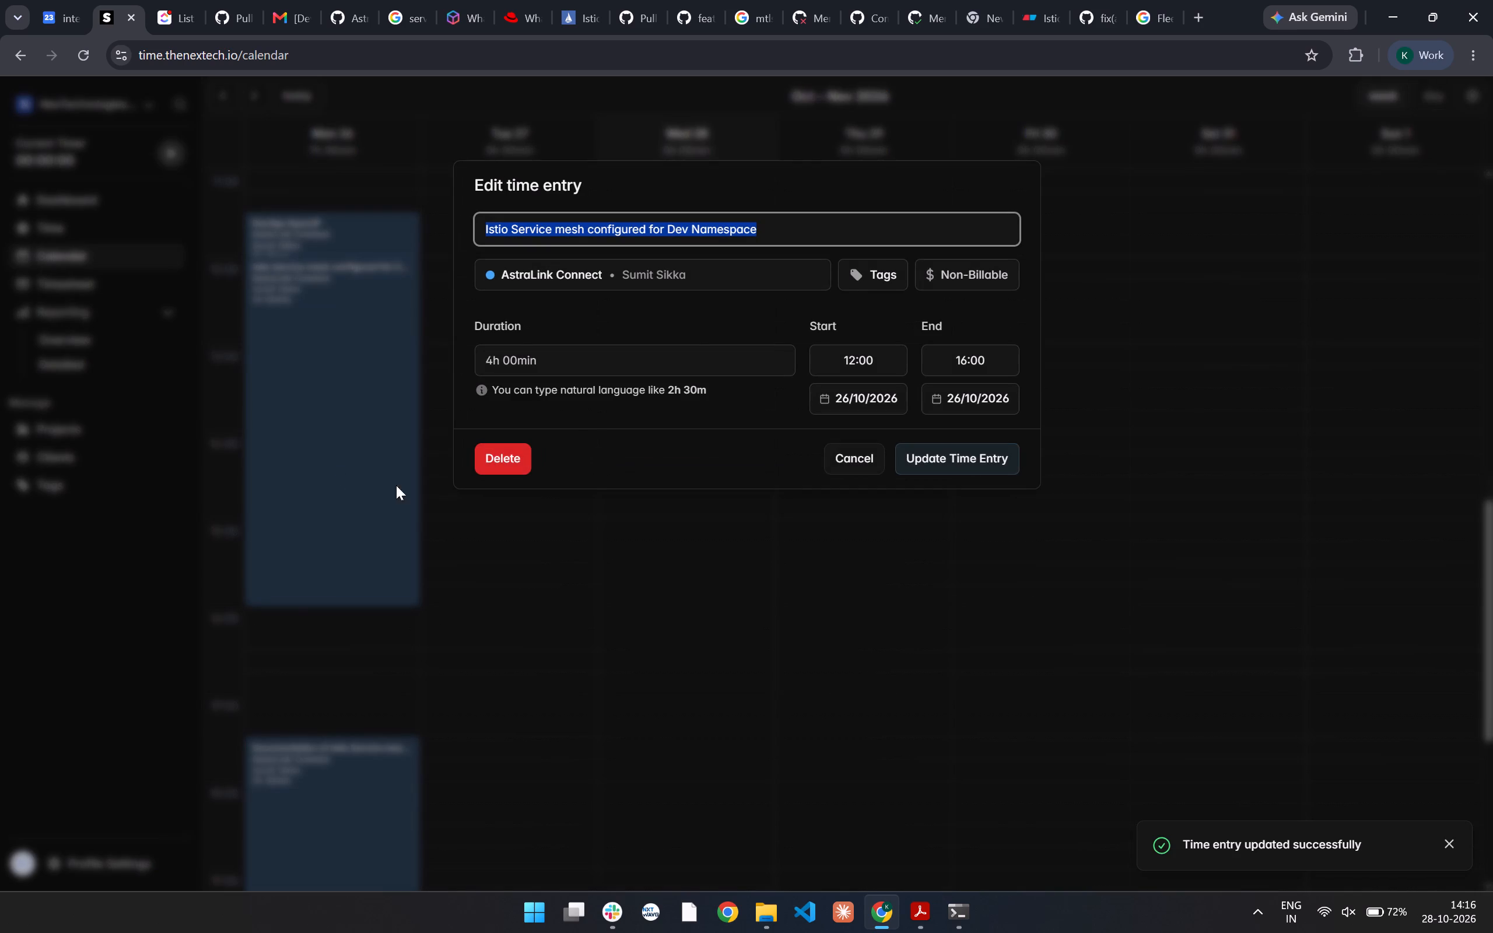
pyautogui.click(582, 226)
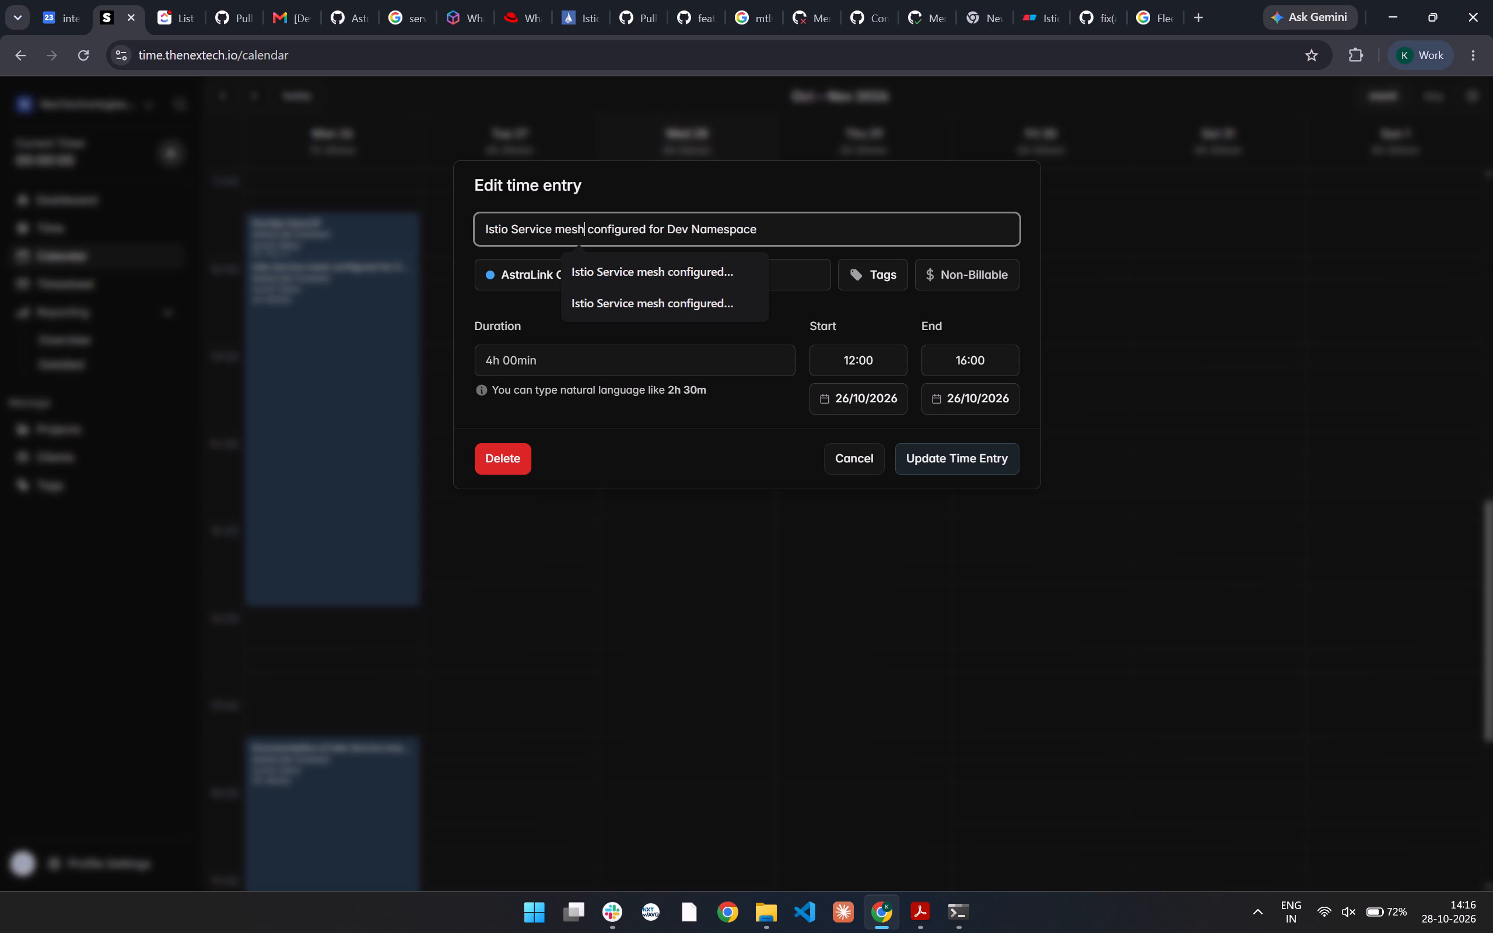
pyautogui.press('space')
pyautogui.write('POC')
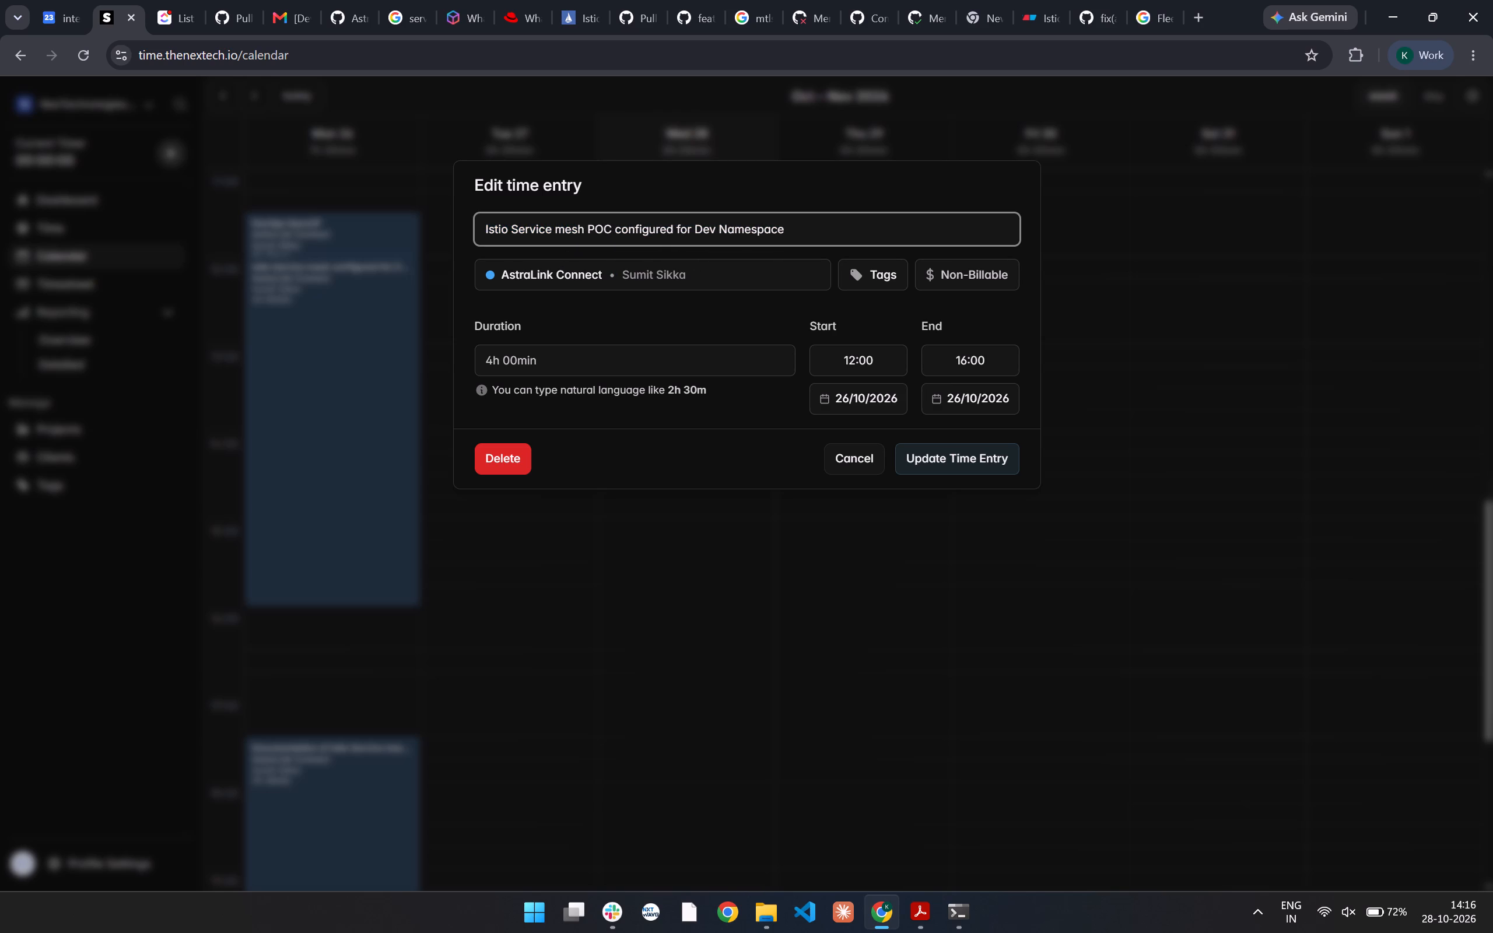
pyautogui.click(949, 453)
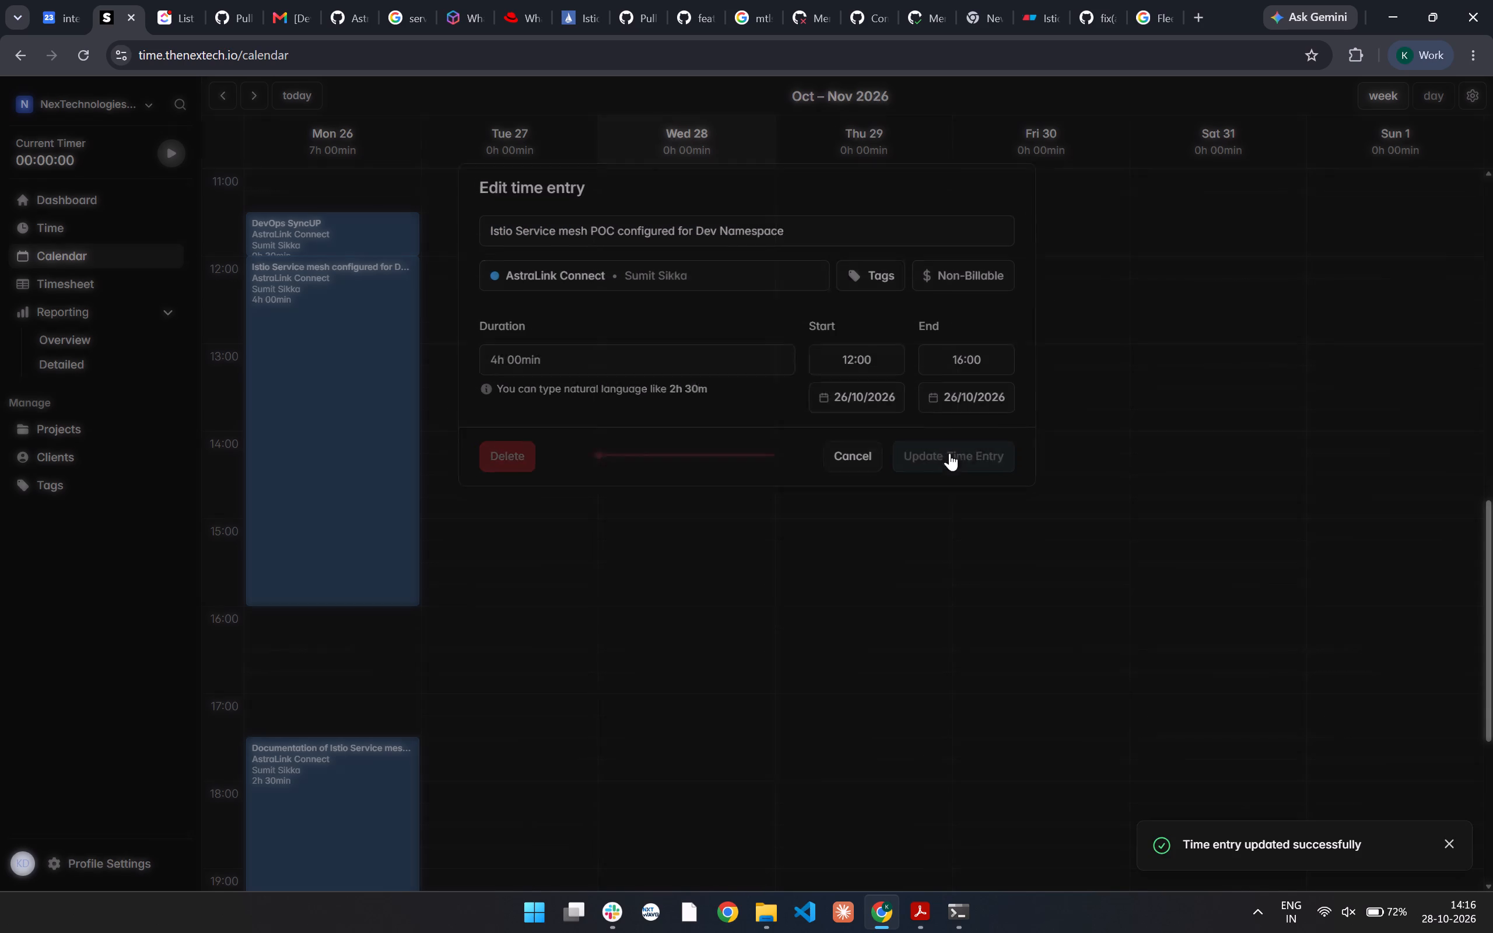
# Review the previous week's time entries for 19–23 October, and return to the week of 26 October.
pyautogui.scroll(3, 371, 485)
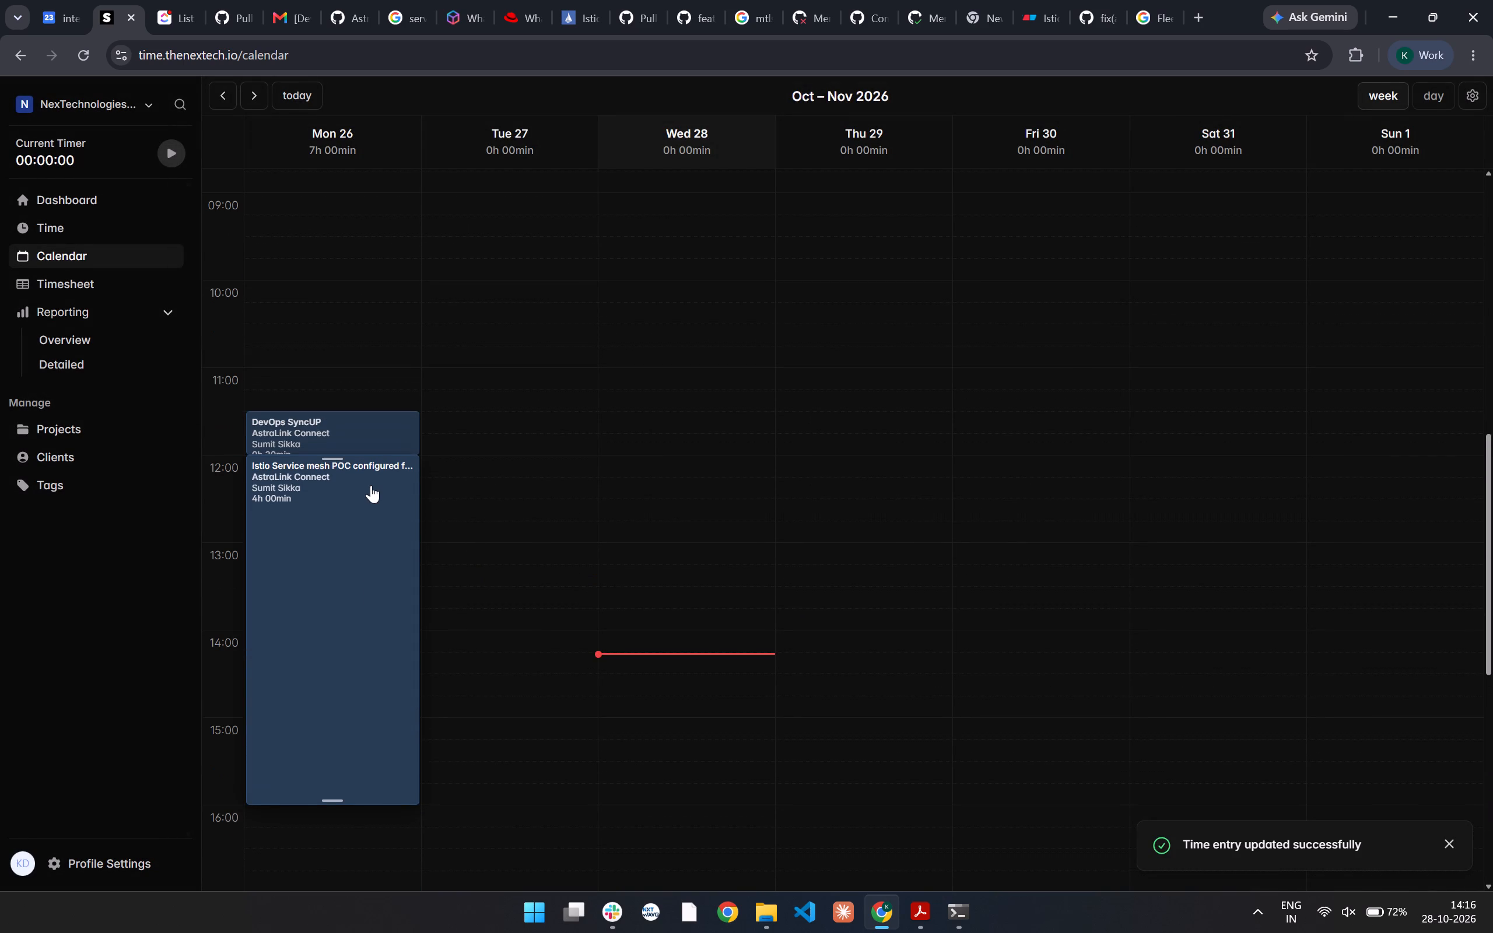
pyautogui.click(219, 102)
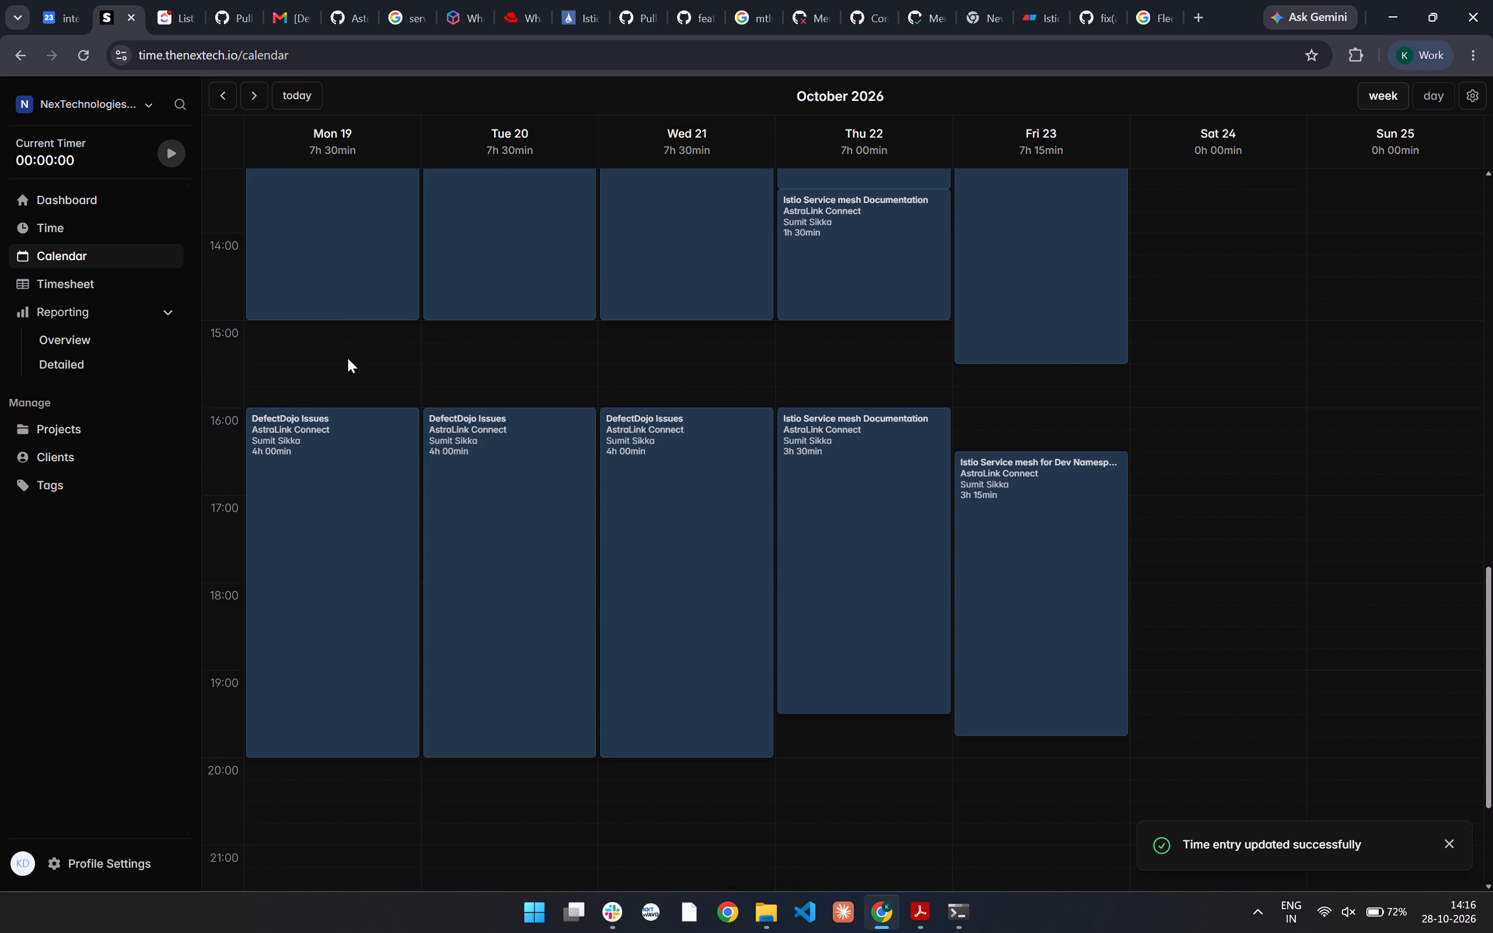
pyautogui.scroll(2, 348, 358)
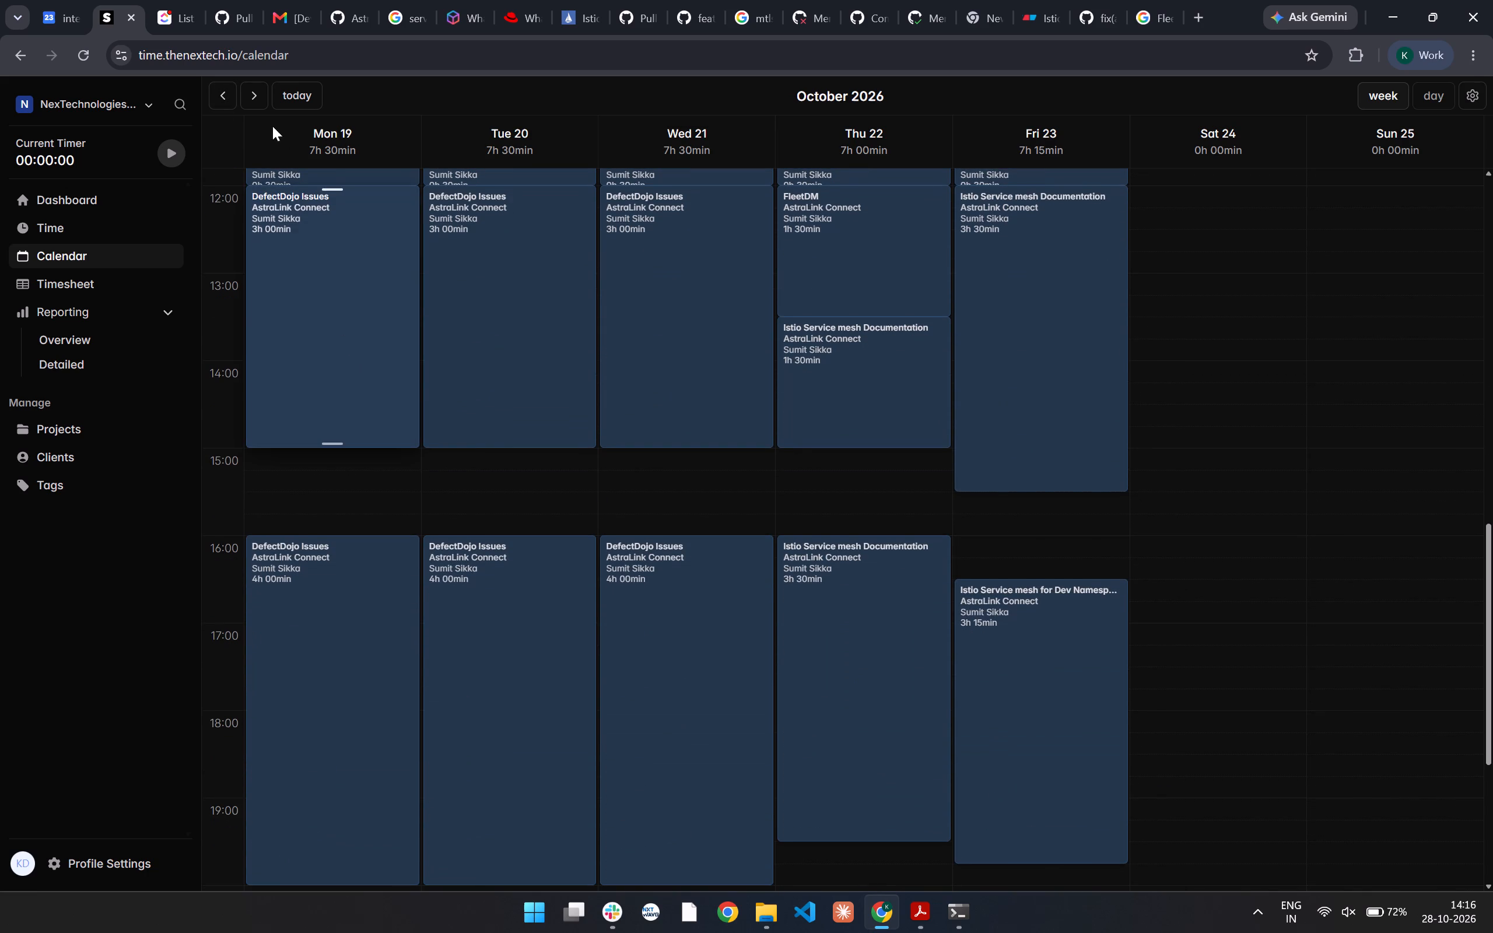
pyautogui.click(248, 95)
pyautogui.scroll(2, 337, 361)
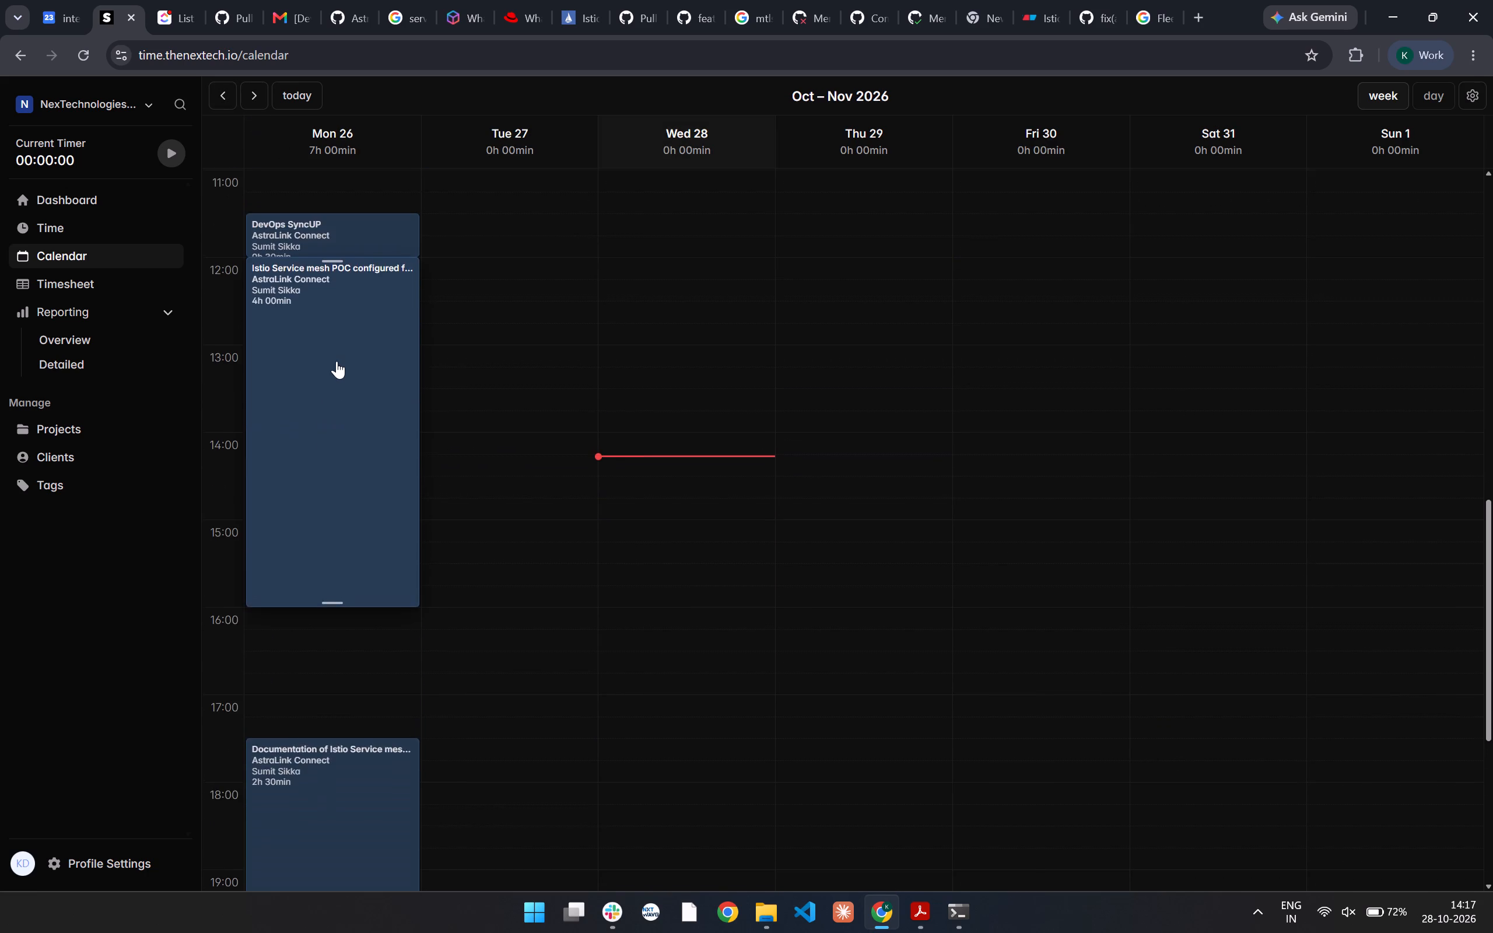
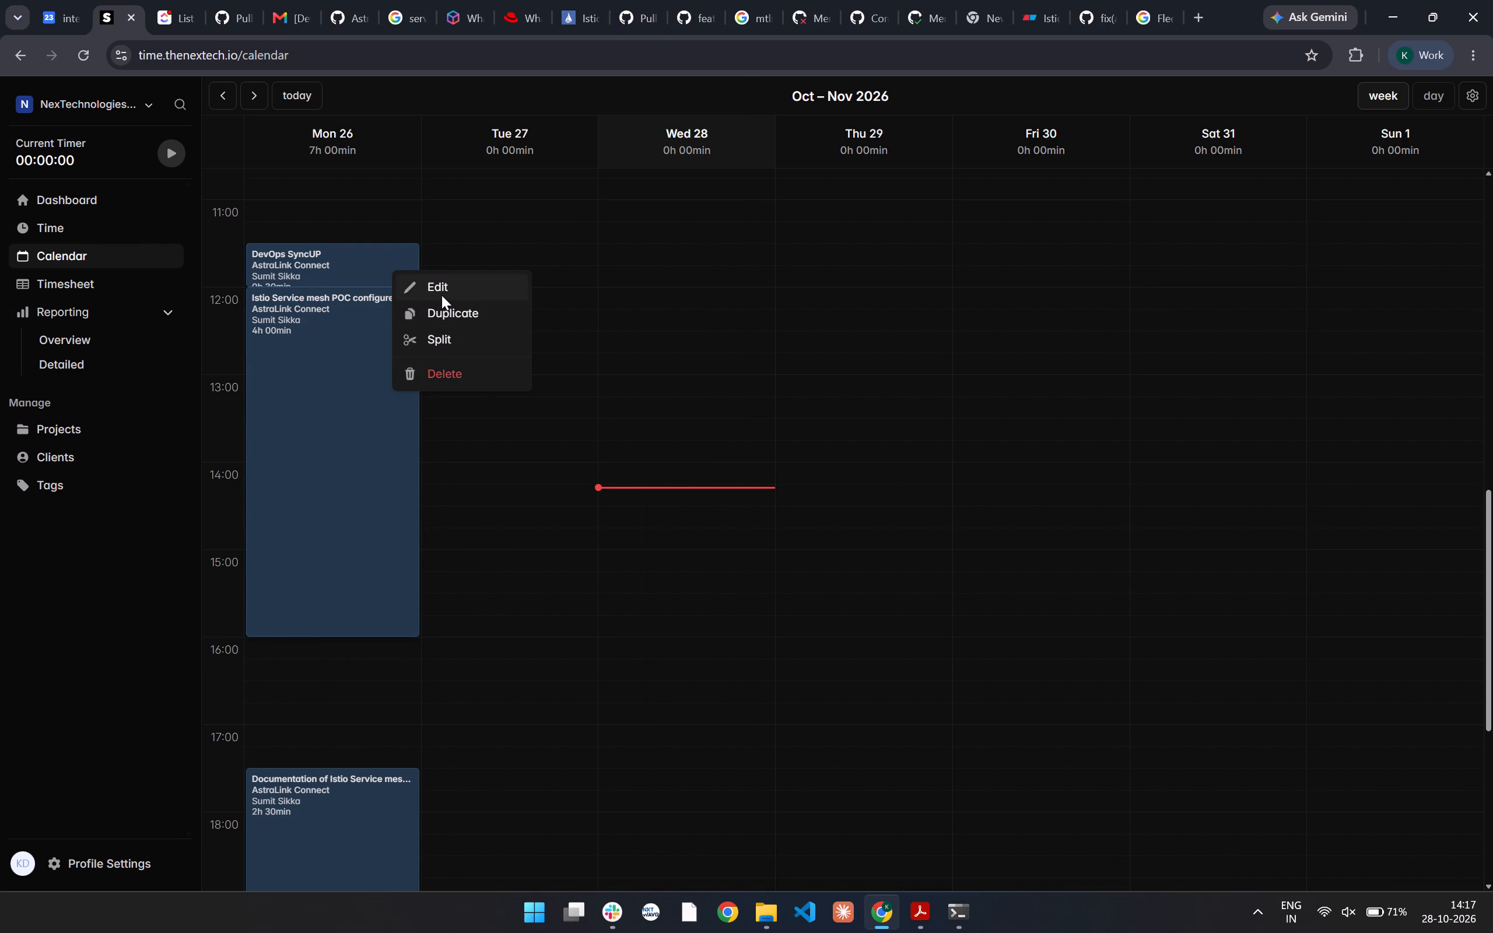
# Duplicate Monday's DevOps SyncUP entry and move the copy to Tuesday 27 October at 11:30.
pyautogui.click(449, 318)
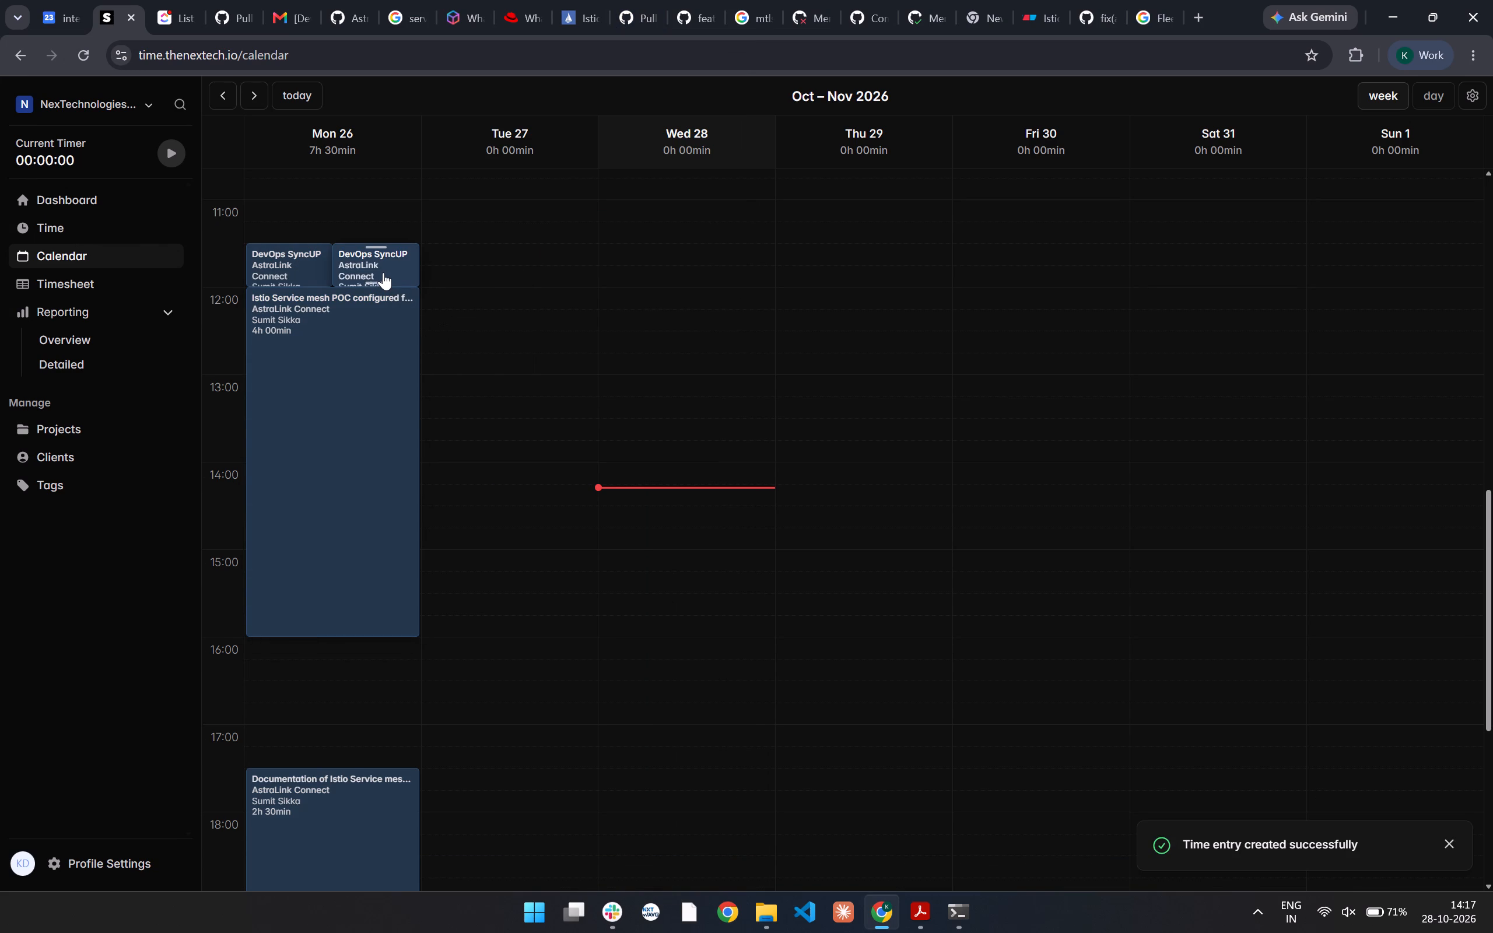
pyautogui.moveTo(383, 272); pyautogui.dragTo(444, 275)
# Duplicate Monday's 17:30 Istio Service mesh documentation entry and move the copy to Tuesday 27 October at 12:00, directly after DevOps SyncUP.
pyautogui.scroll(-3, 384, 461)
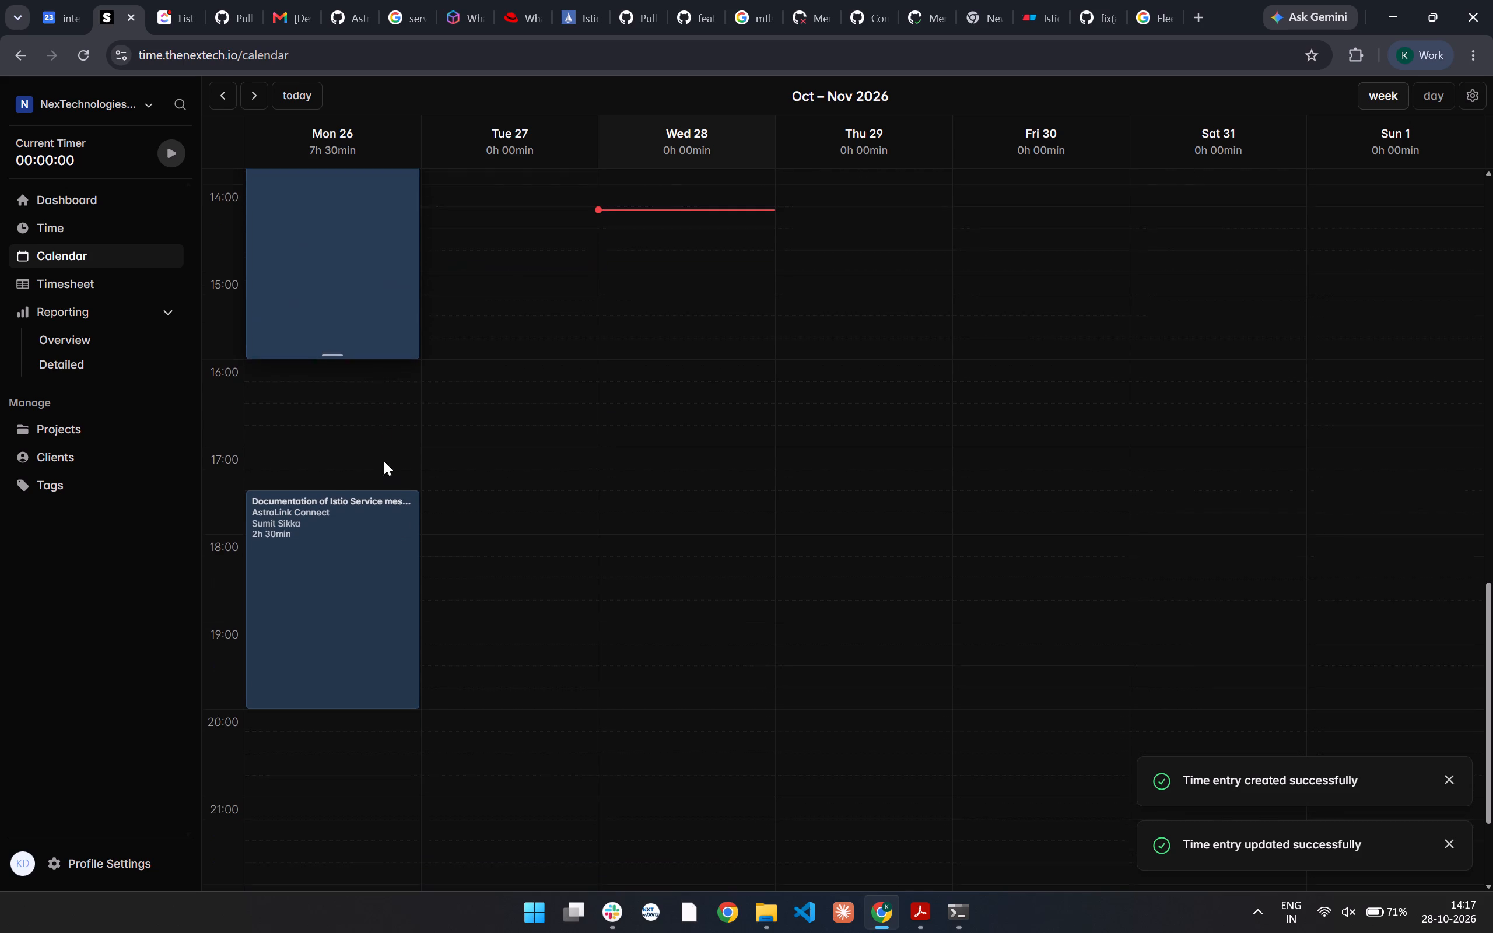
pyautogui.rightClick(362, 596)
pyautogui.click(418, 640)
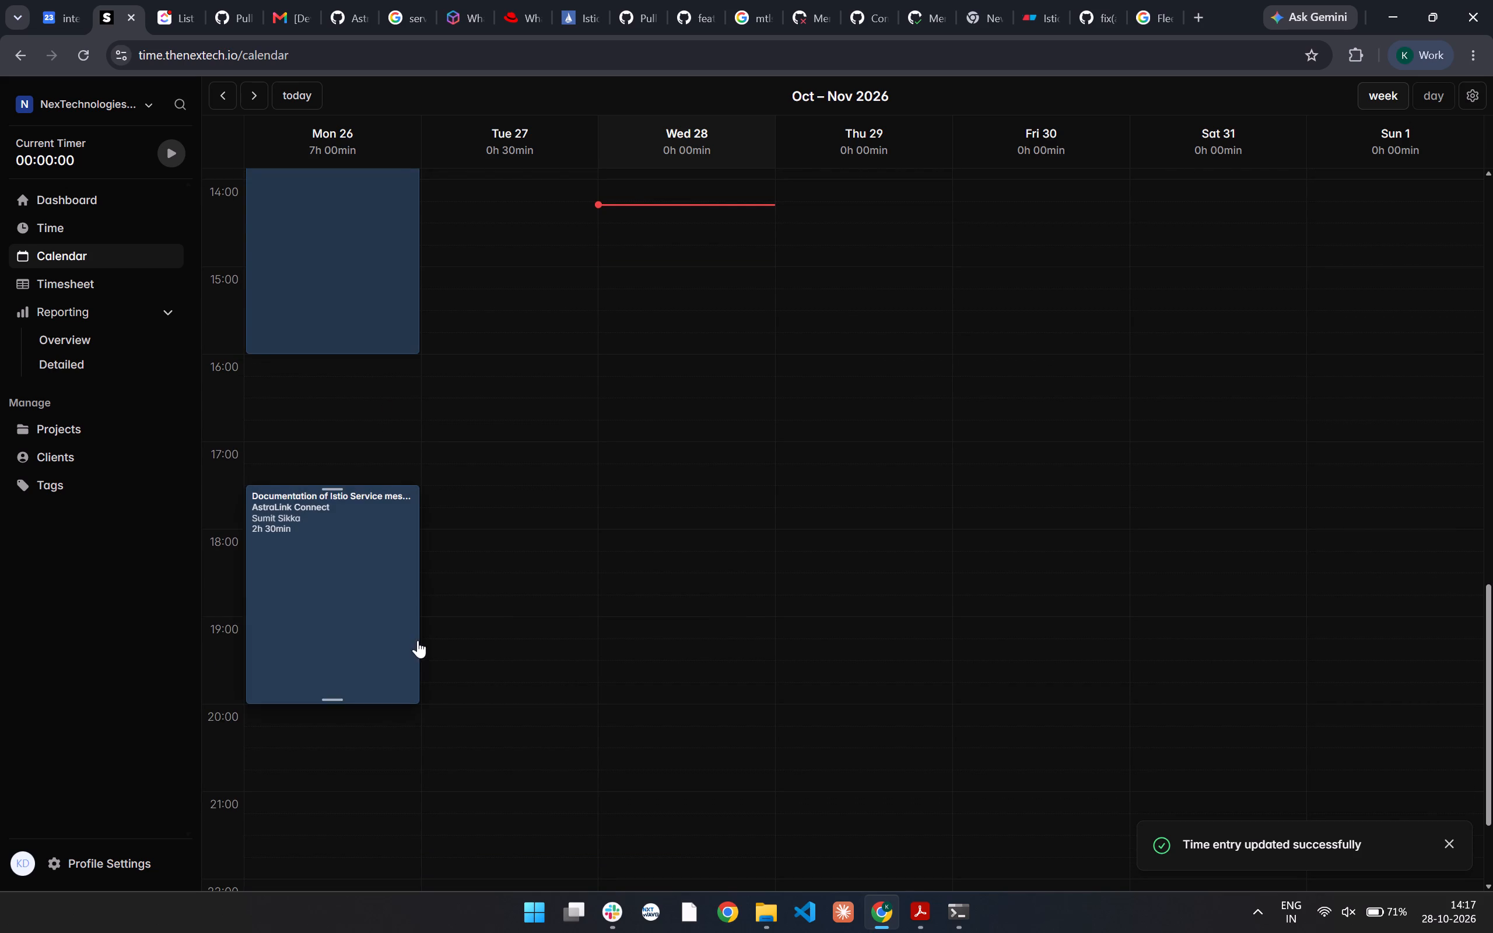
pyautogui.moveTo(404, 549); pyautogui.dragTo(527, 268)
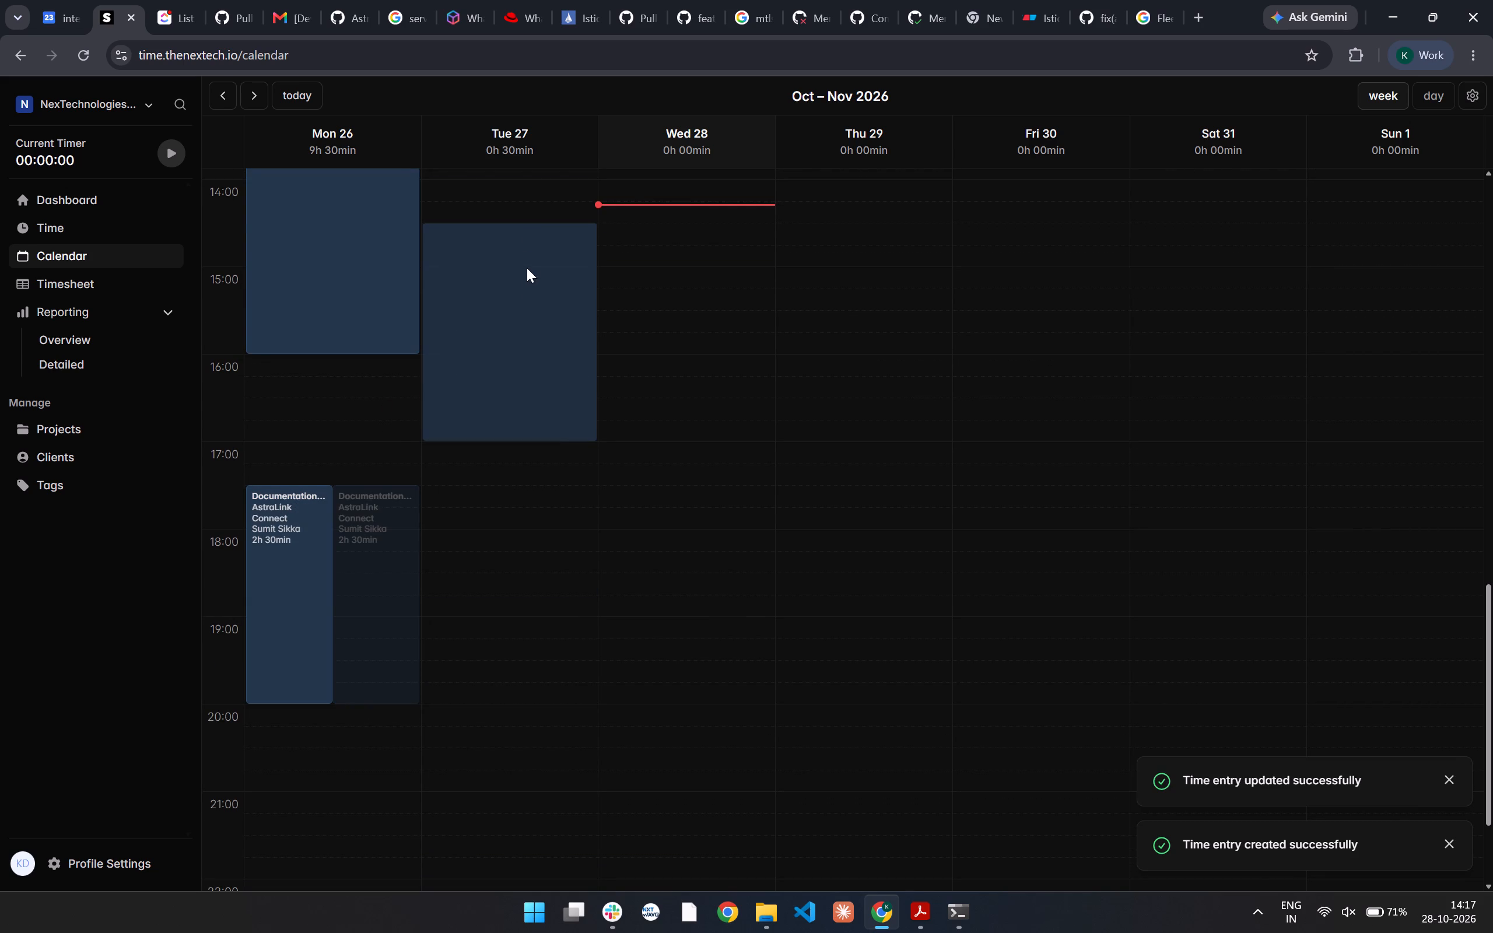
pyautogui.moveTo(527, 268); pyautogui.dragTo(516, 218)
pyautogui.scroll(3, 437, 513)
pyautogui.moveTo(473, 458); pyautogui.dragTo(453, 335)
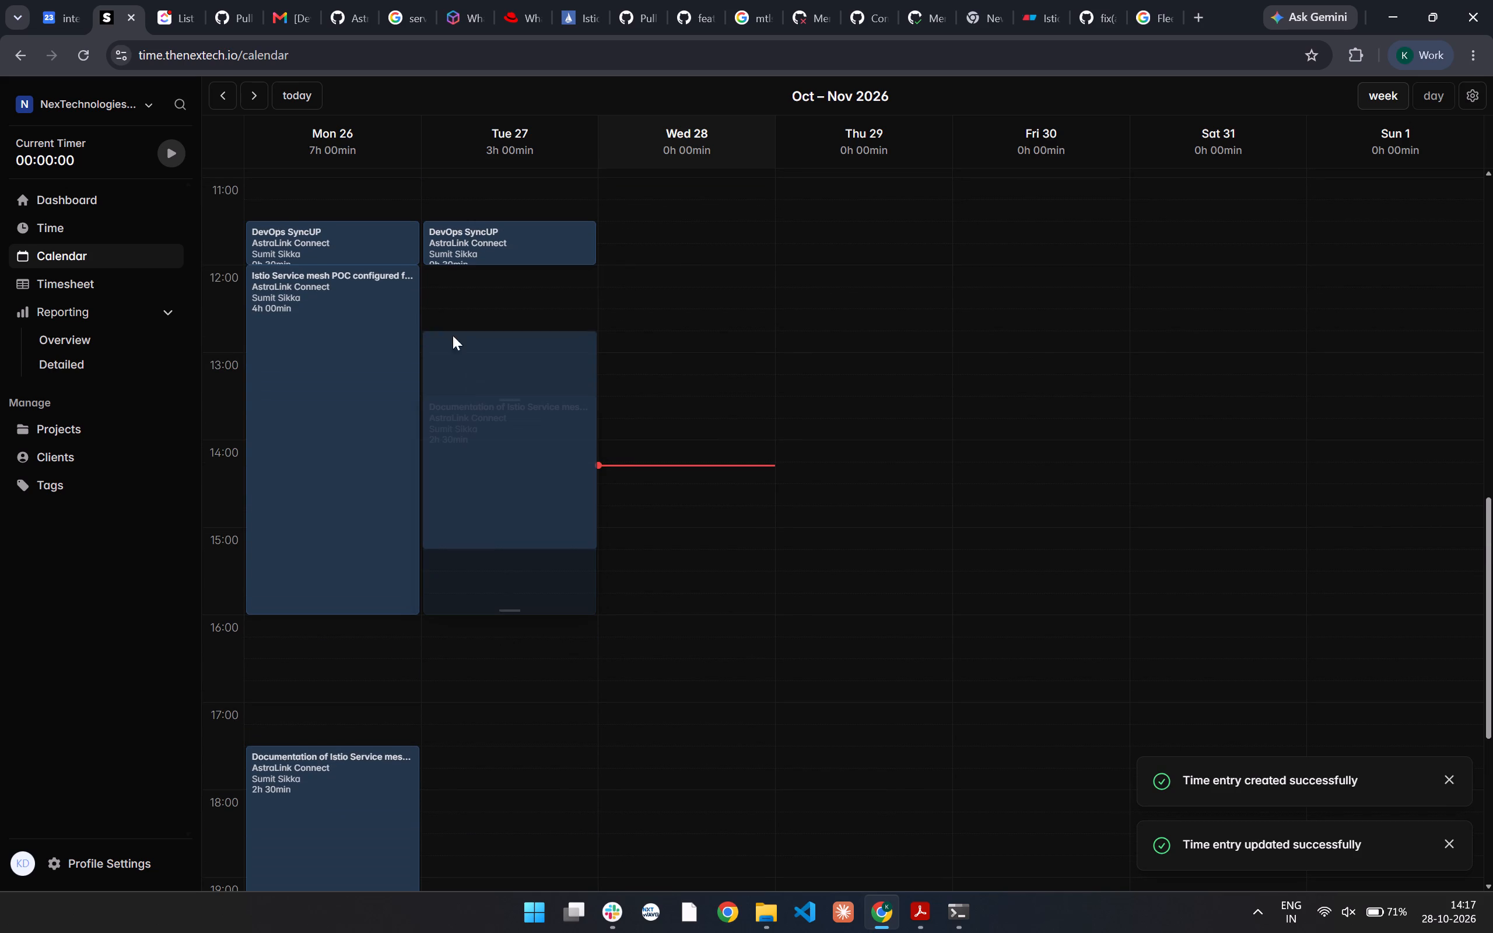
pyautogui.moveTo(453, 335); pyautogui.dragTo(458, 341)
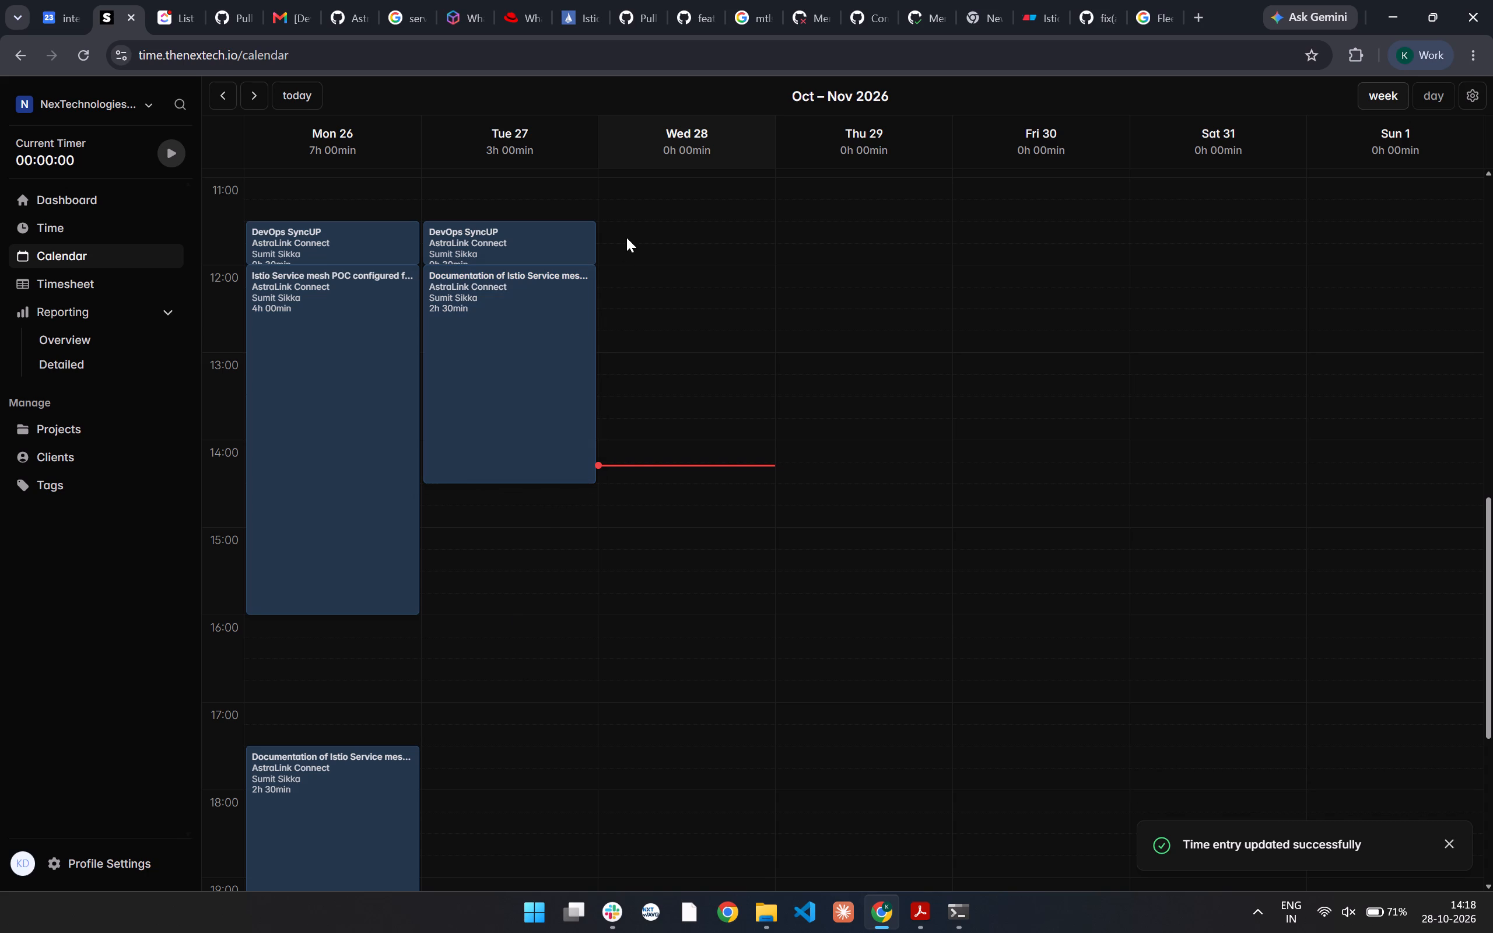
# Start creating a time entry on Wednesday 28 October, between 11:30 and 12:00.
pyautogui.rightClick(509, 233)
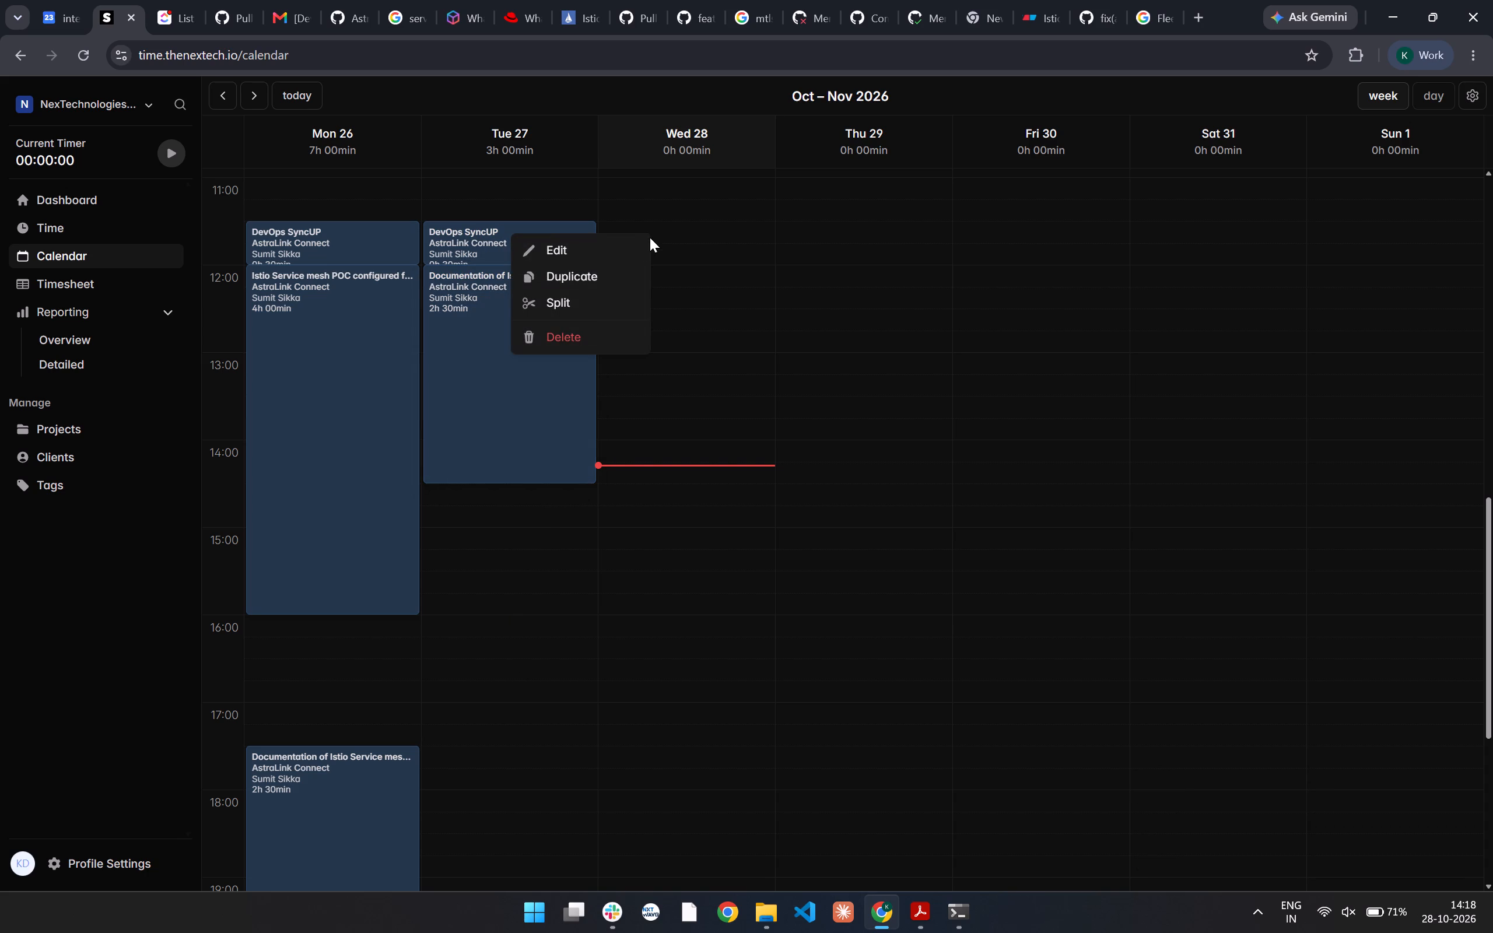
pyautogui.click(661, 234)
pyautogui.rightClick(661, 234)
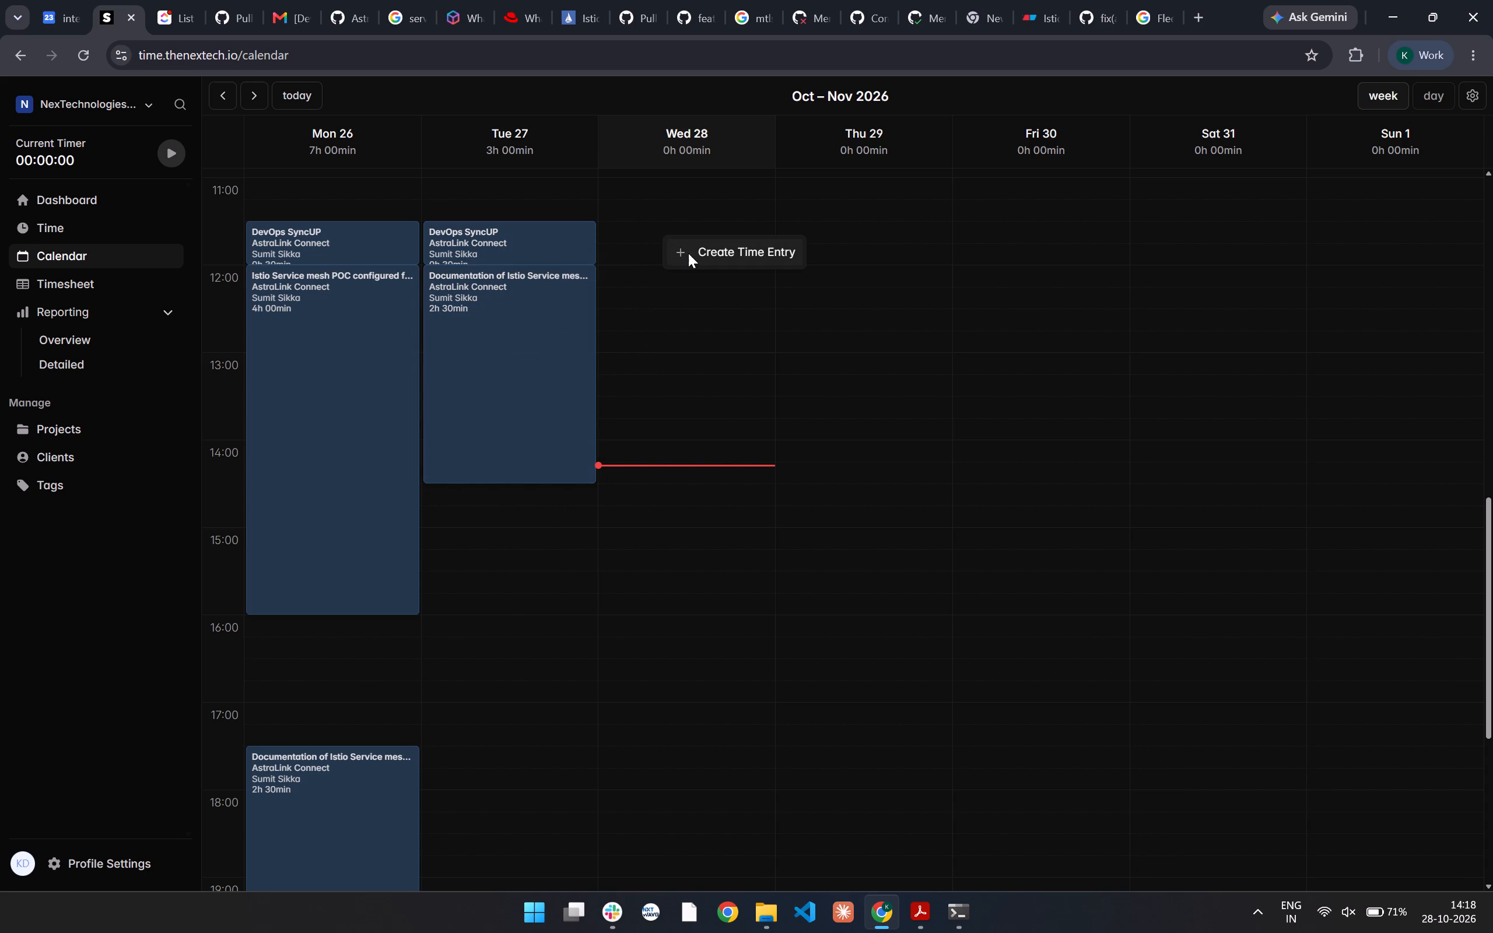
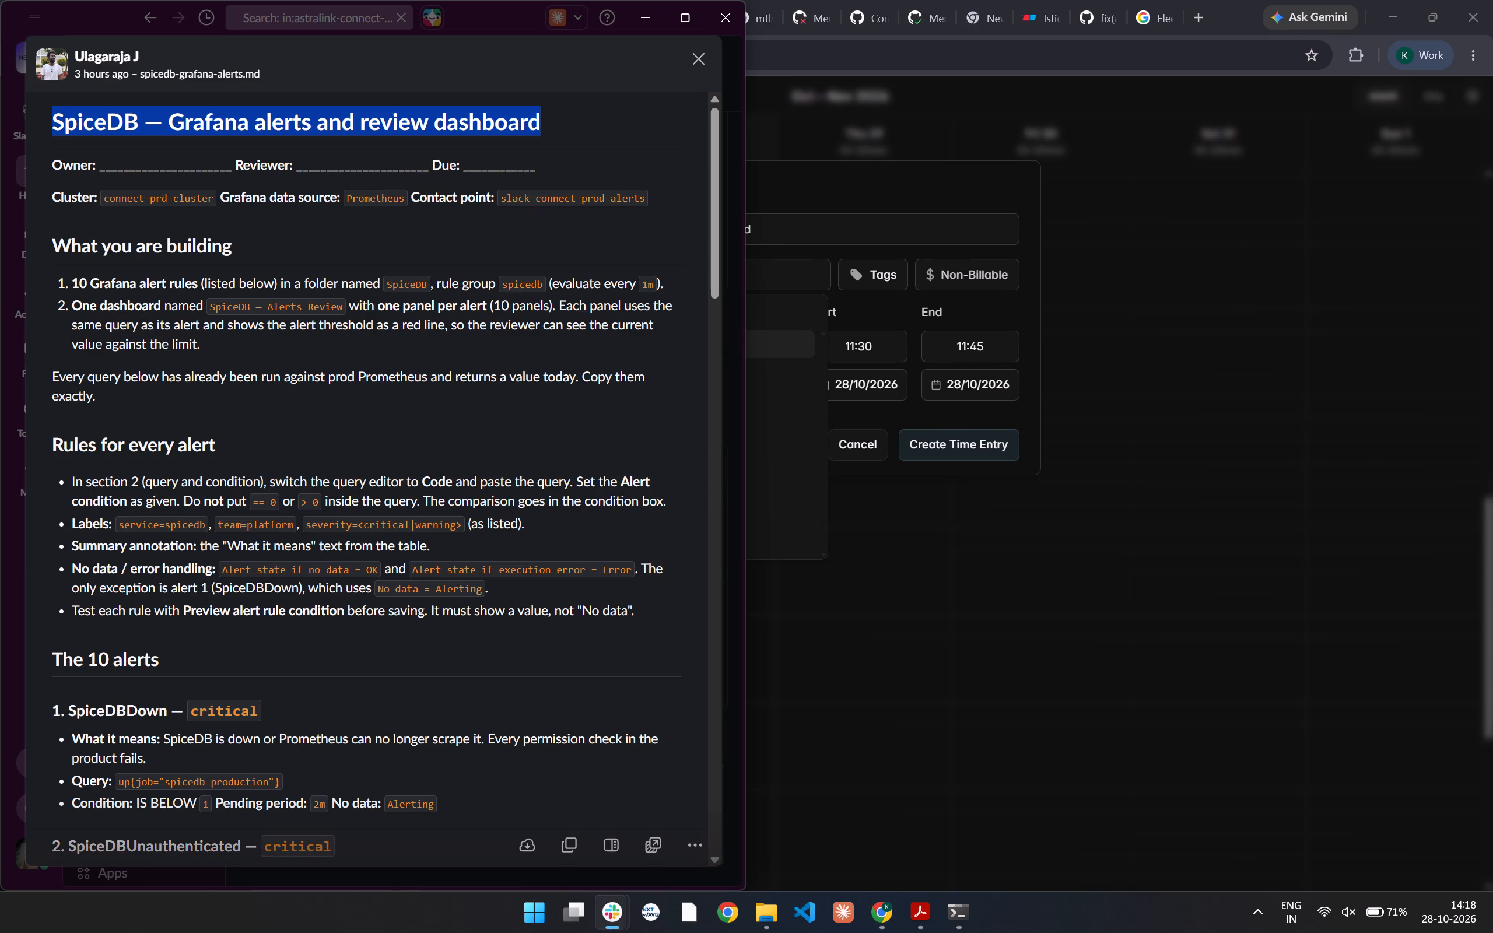
# Reword the new time entry's description as "SpiceDB — Grafana alerts and dashboard Configuration".
pyautogui.click(687, 234)
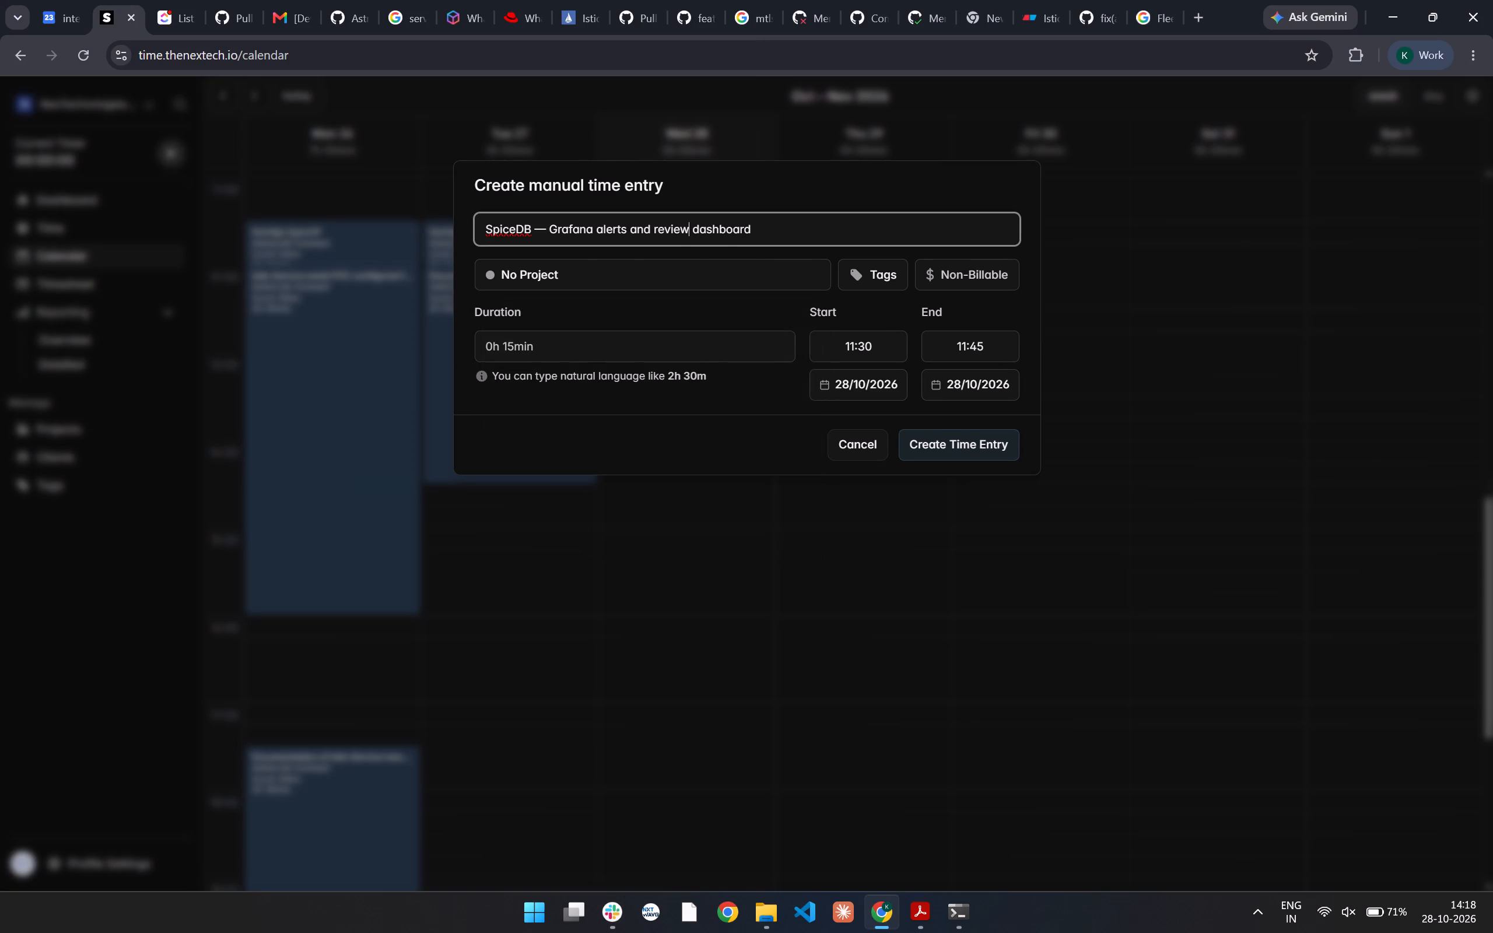
pyautogui.press('BackSpace')
pyautogui.press('BackSpace')
pyautogui.press('BackSpace')
pyautogui.press('BackSpace')
pyautogui.press('BackSpace')
pyautogui.press('BackSpace')
pyautogui.press('BackSpace')
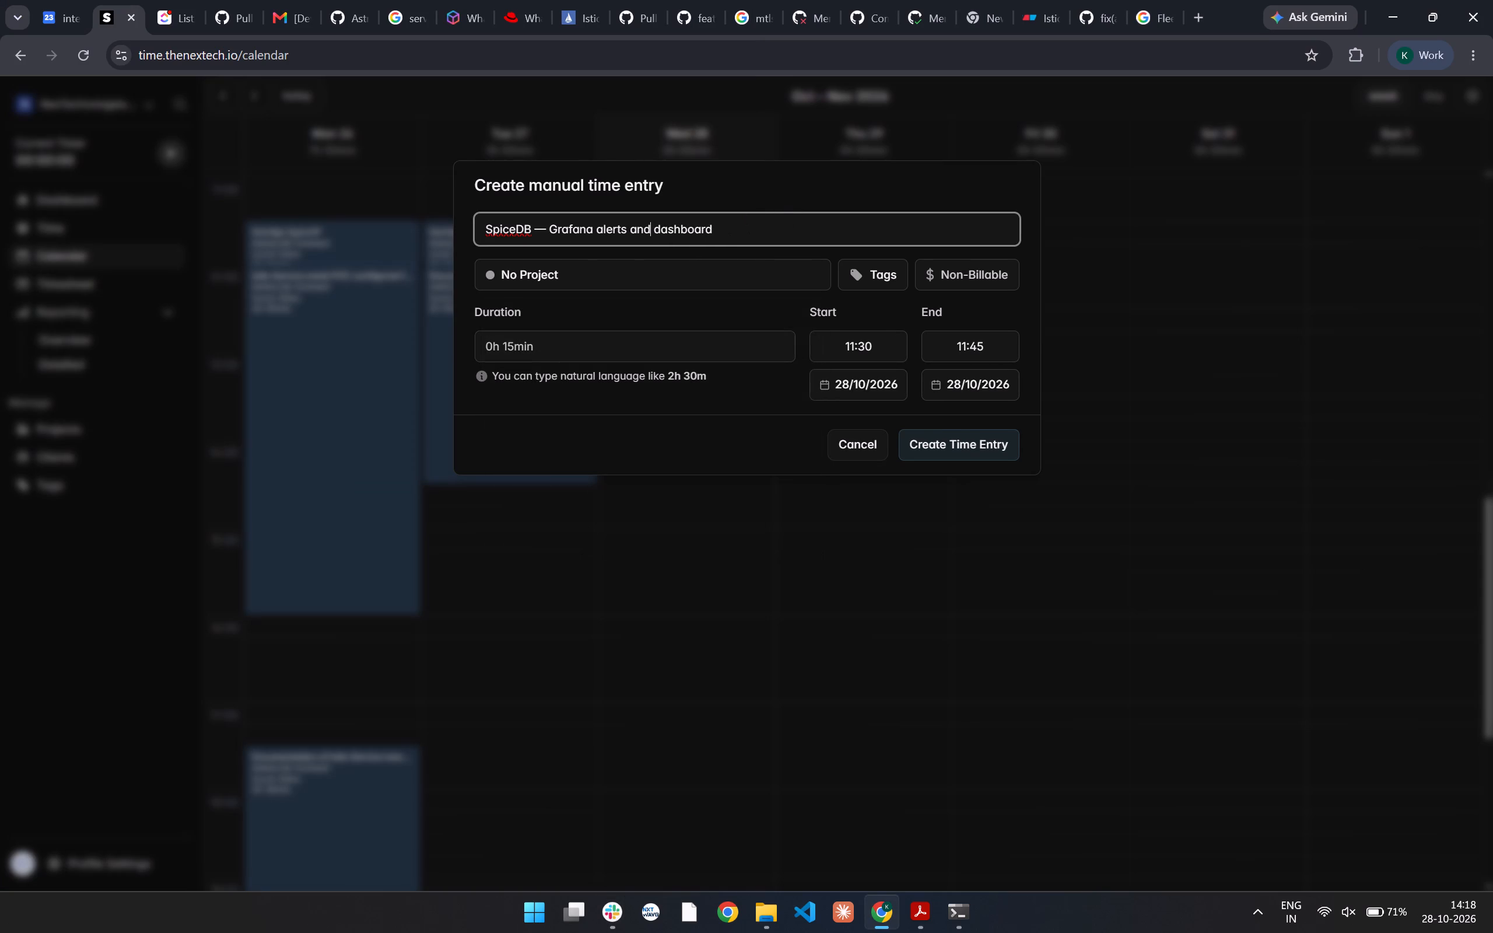
pyautogui.click(794, 226)
pyautogui.press('space')
pyautogui.write('Con')
pyautogui.write('figuration')
# Open the project selection for the new SpiceDB time entry on 28 October.
pyautogui.click(689, 278)
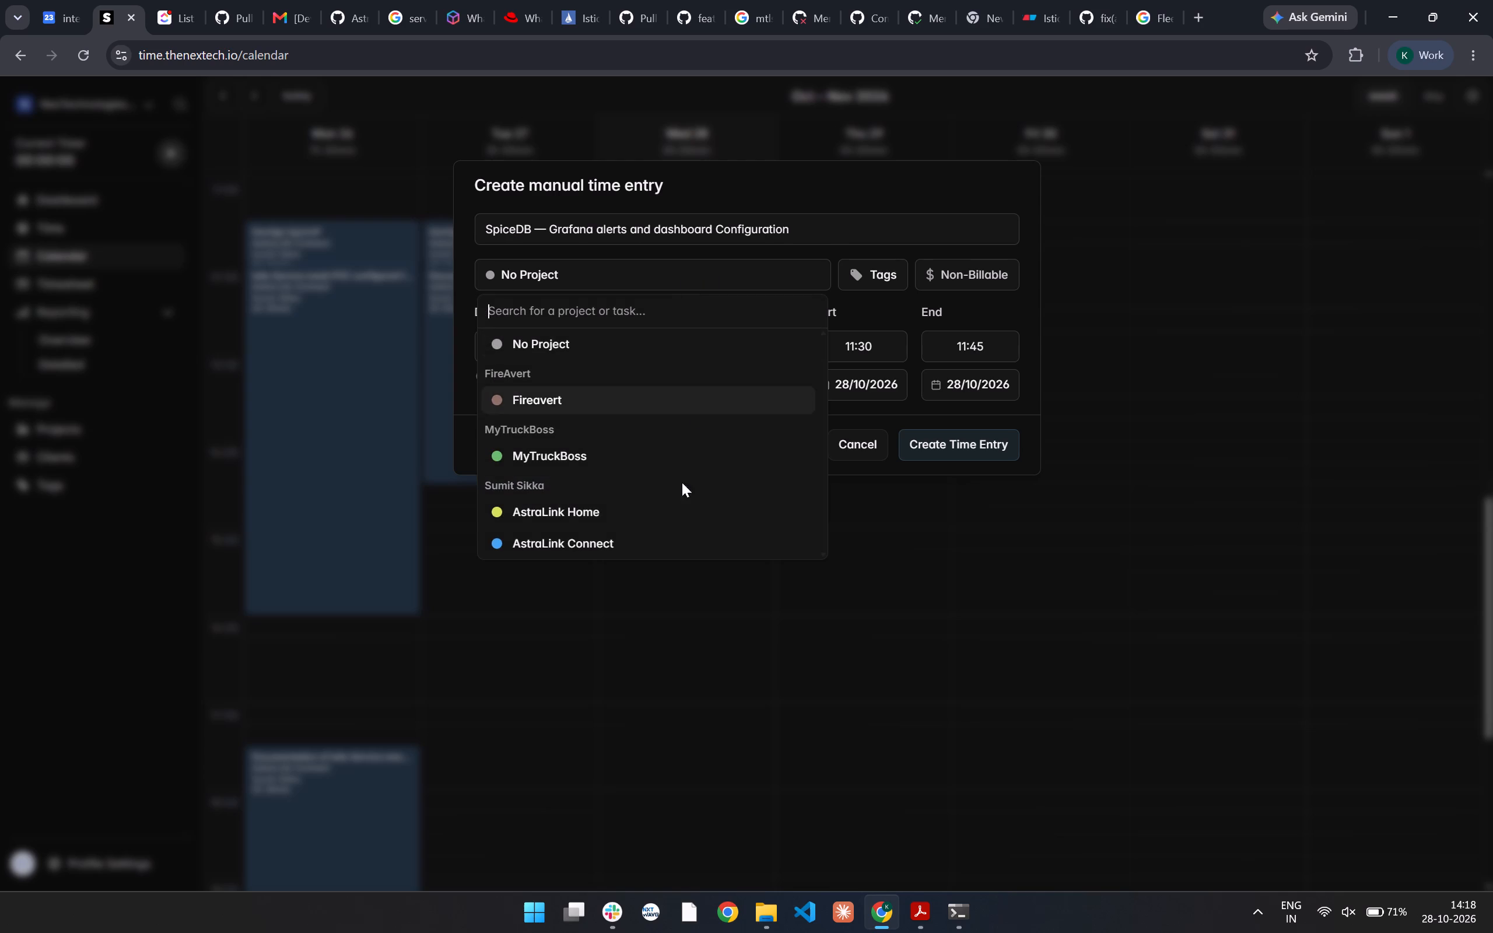
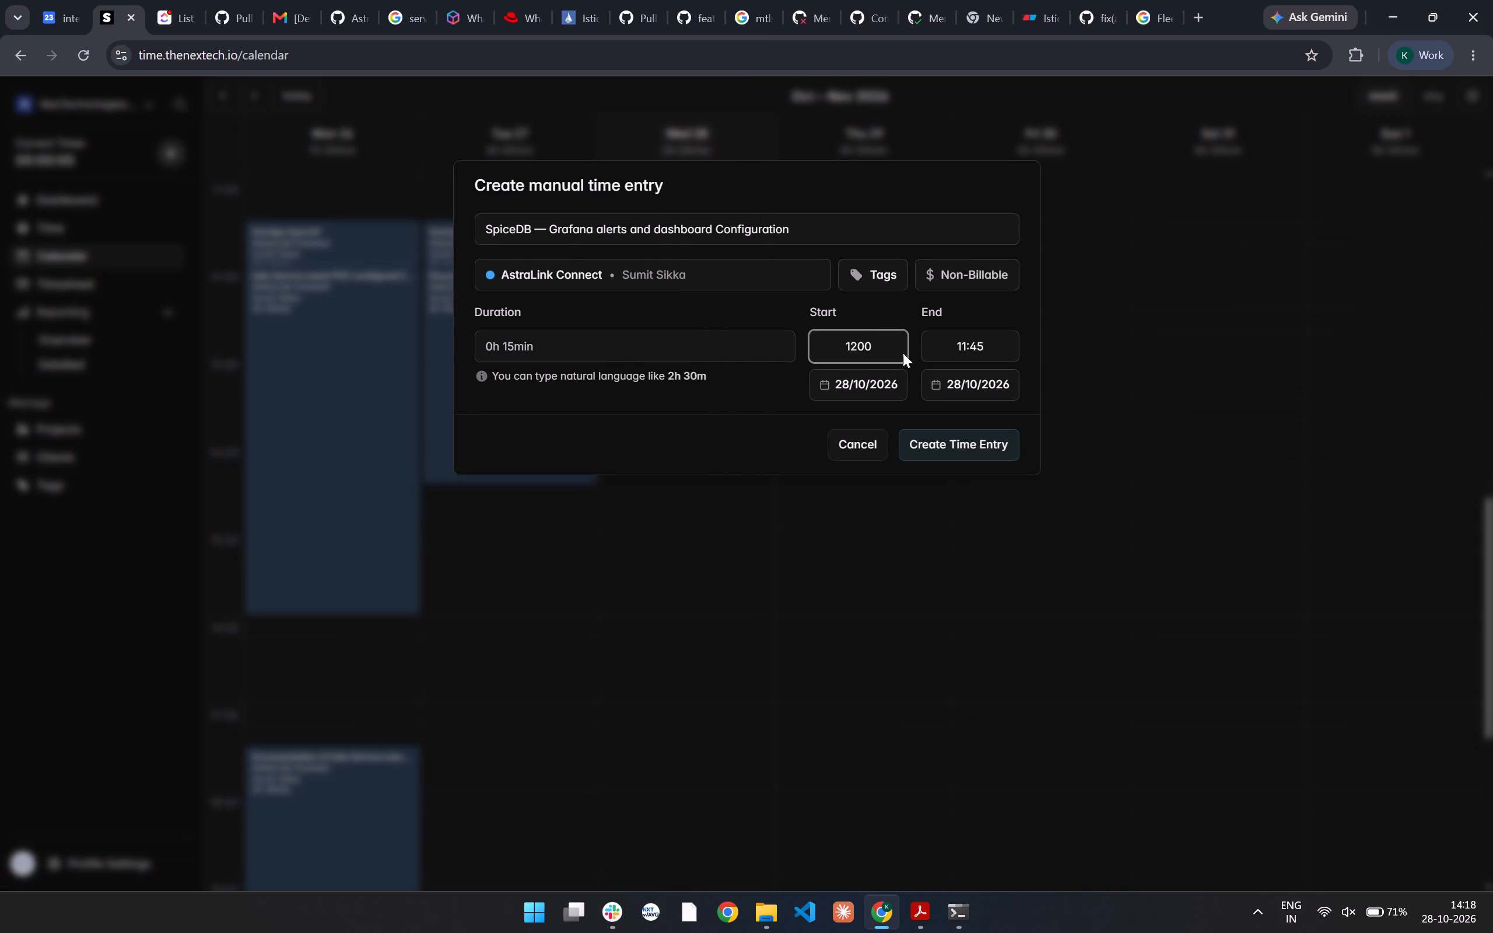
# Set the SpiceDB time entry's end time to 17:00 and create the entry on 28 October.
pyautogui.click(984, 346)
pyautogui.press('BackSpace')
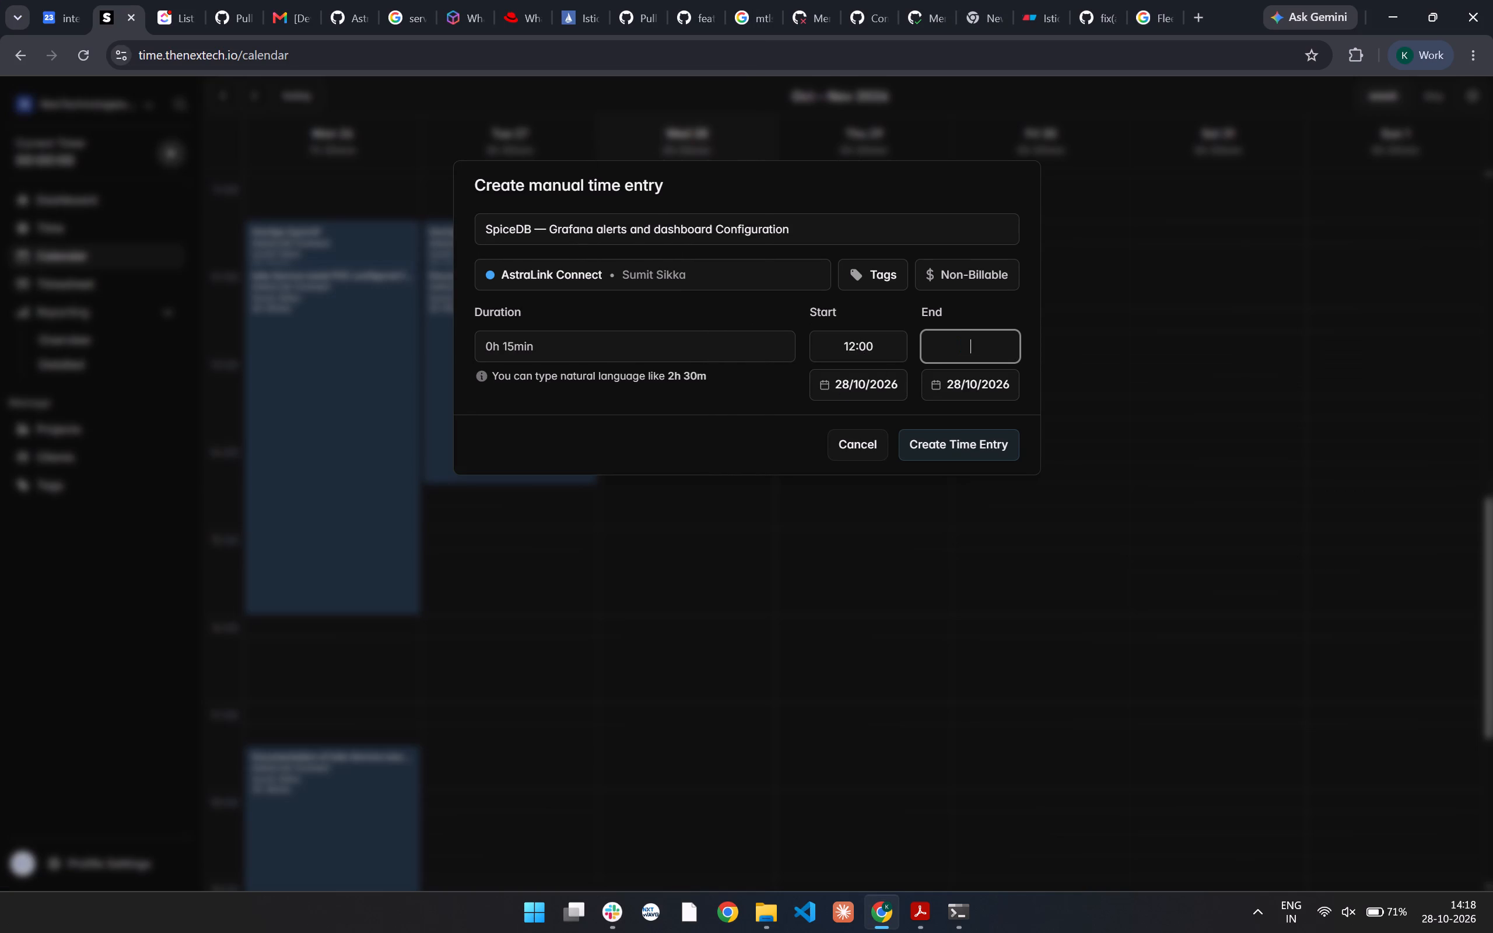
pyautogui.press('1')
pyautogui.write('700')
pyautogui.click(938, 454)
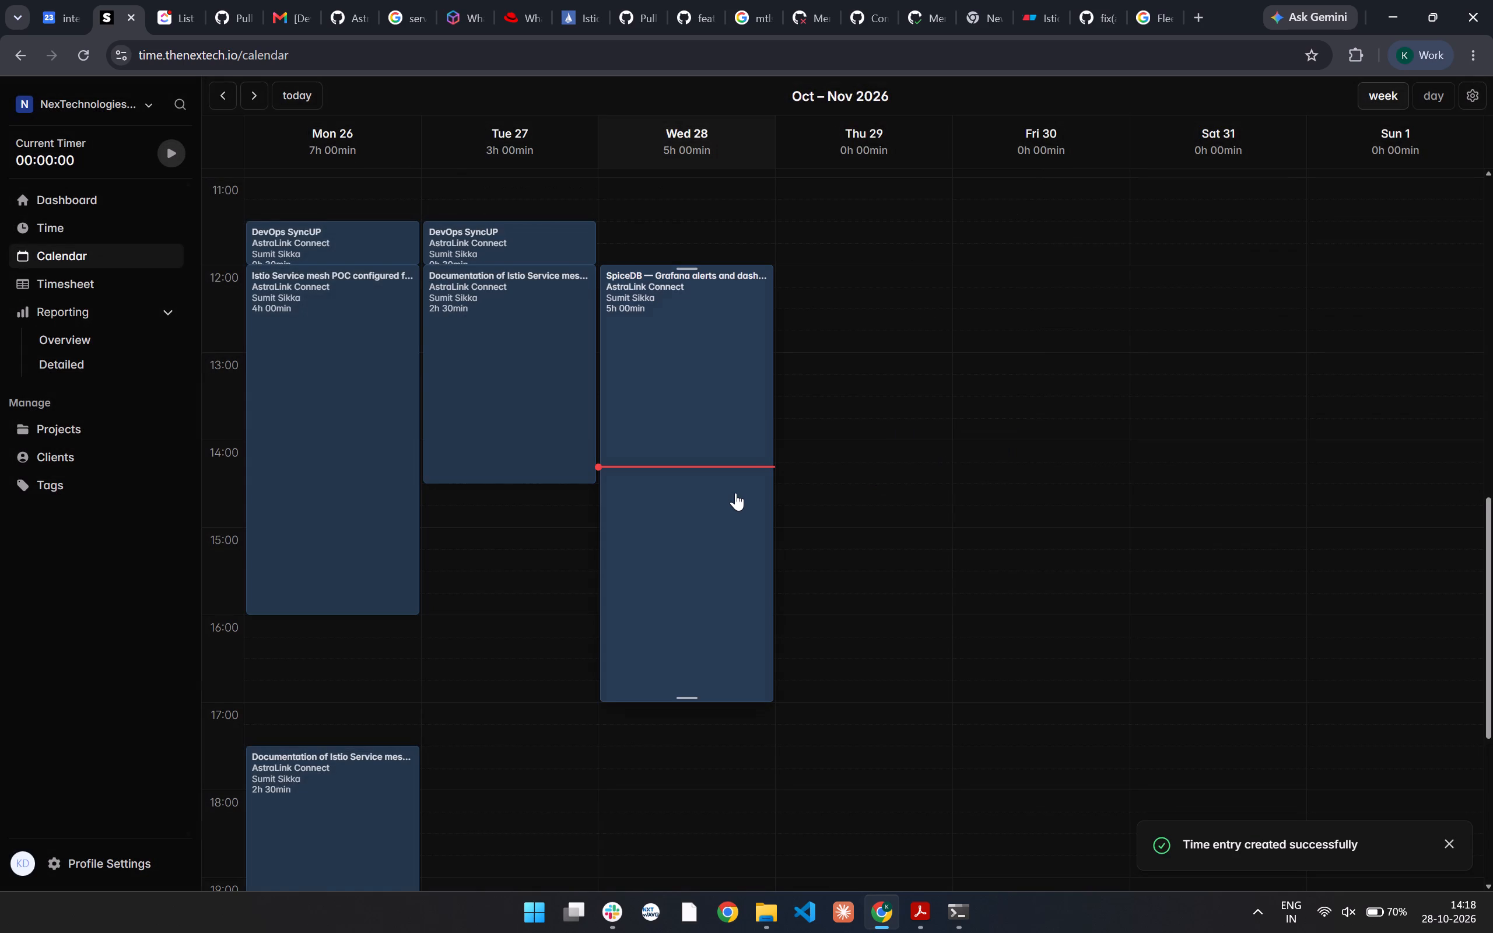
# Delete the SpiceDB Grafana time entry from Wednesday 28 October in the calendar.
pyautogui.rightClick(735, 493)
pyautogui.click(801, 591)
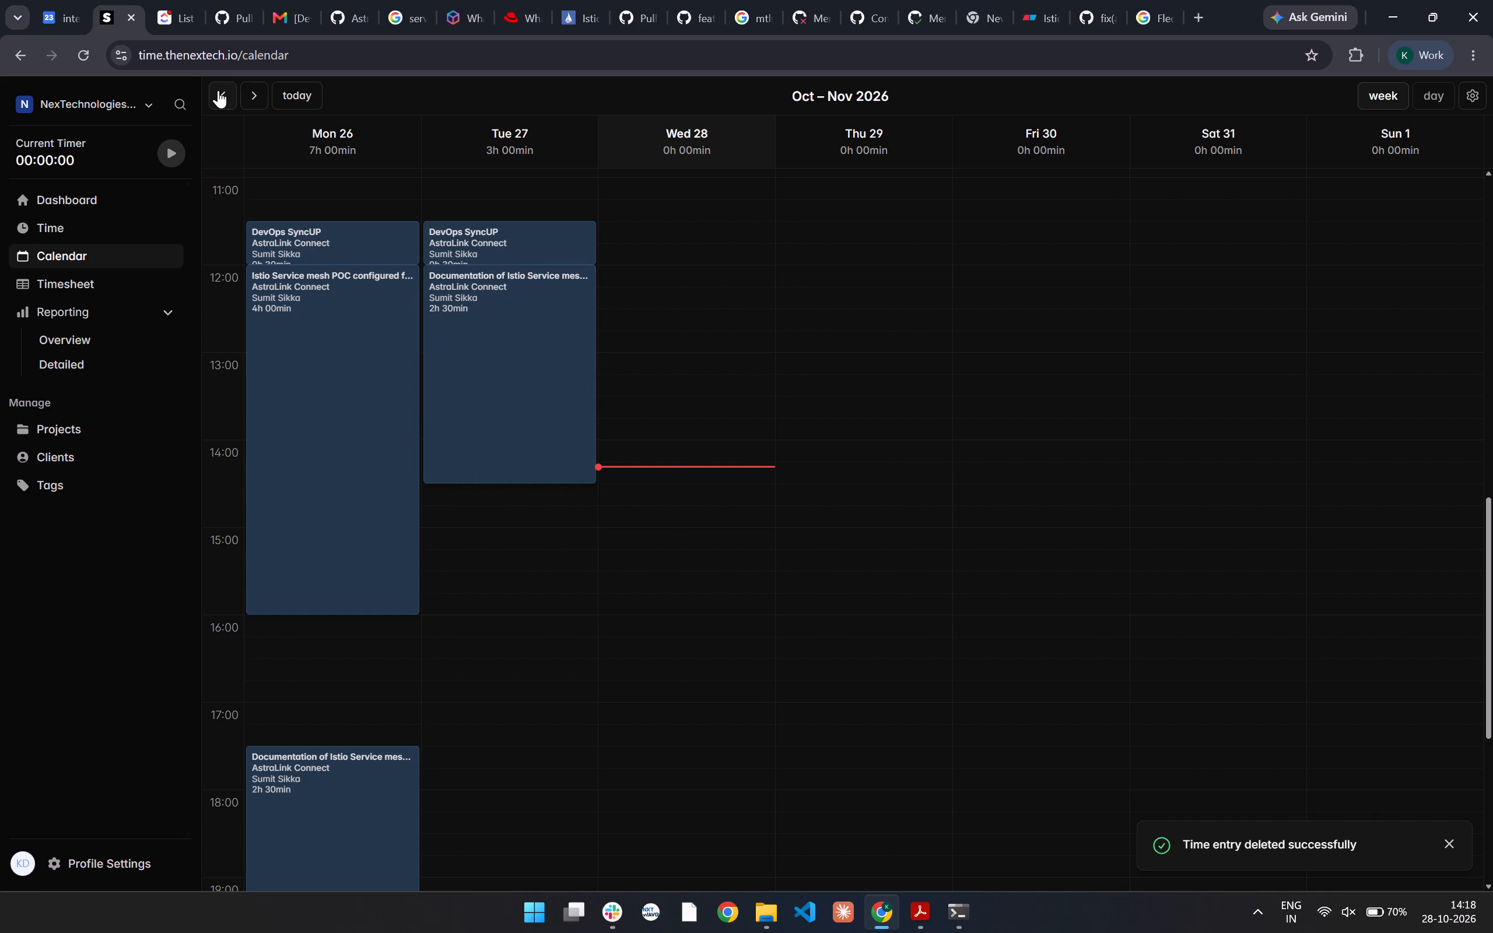
# Review the weekly timesheets from the current week back to Sep 14 - 20, checking each workday's logged hours.
pyautogui.click(108, 286)
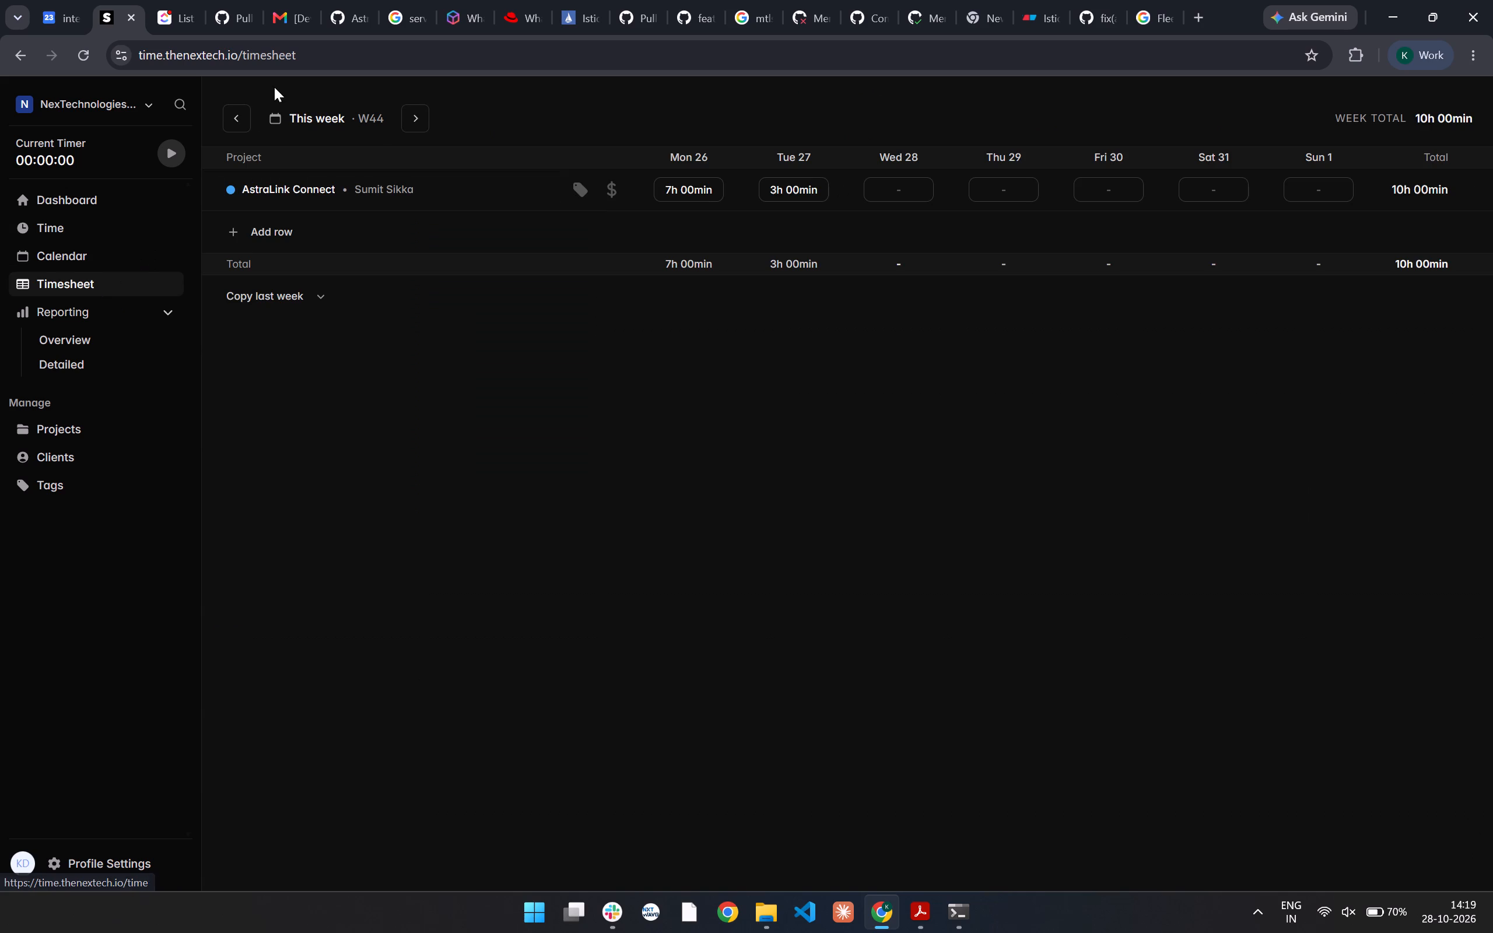
pyautogui.click(241, 114)
pyautogui.click(241, 114)
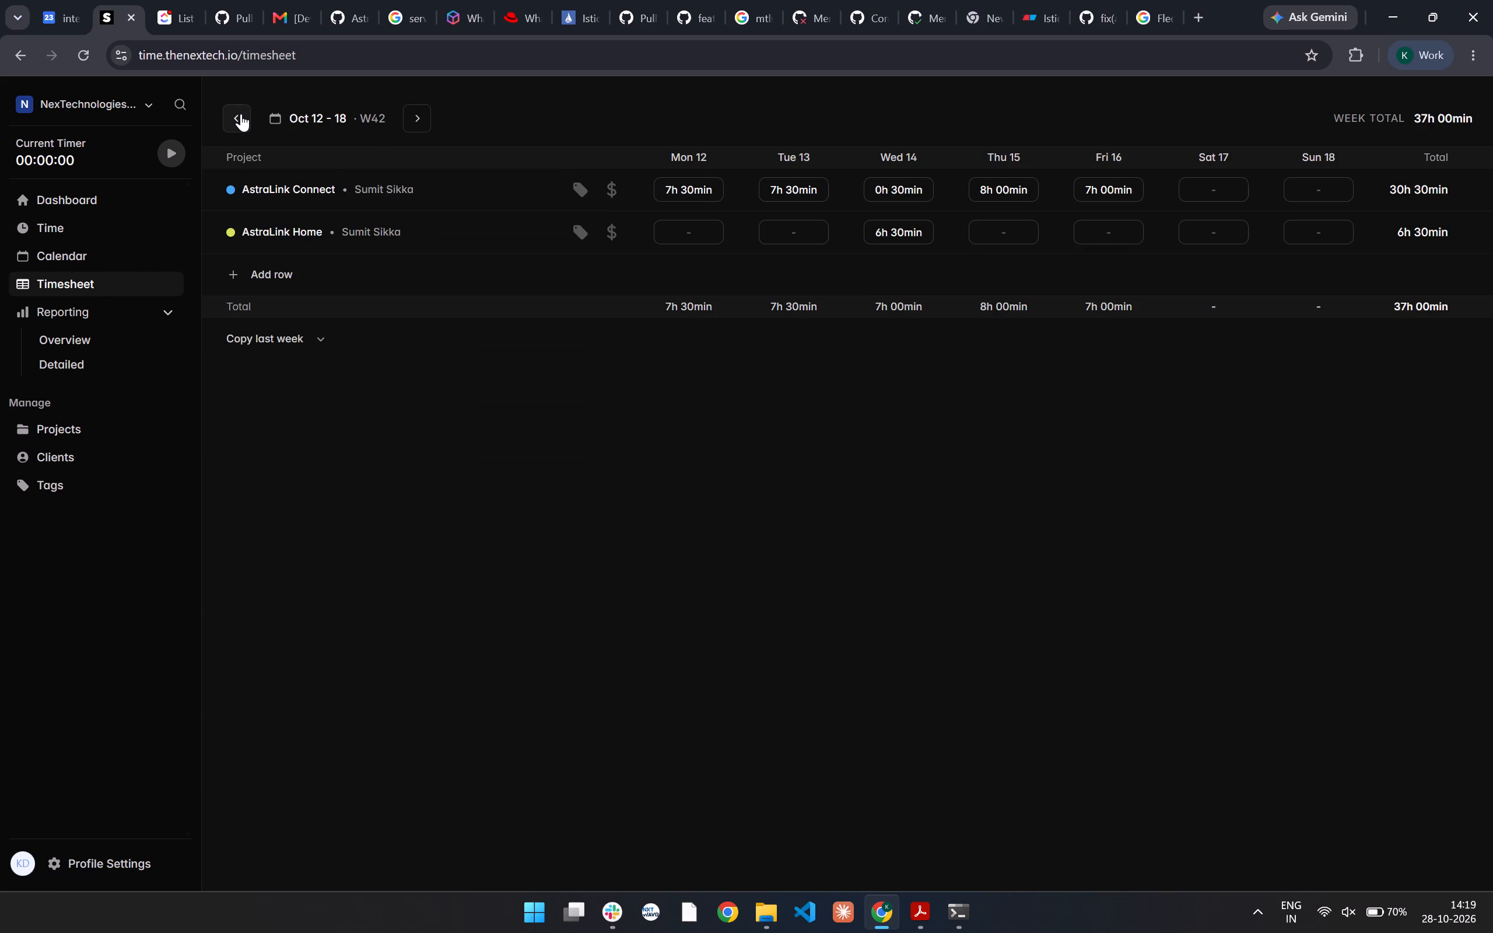
pyautogui.click(241, 114)
pyautogui.click(241, 114)
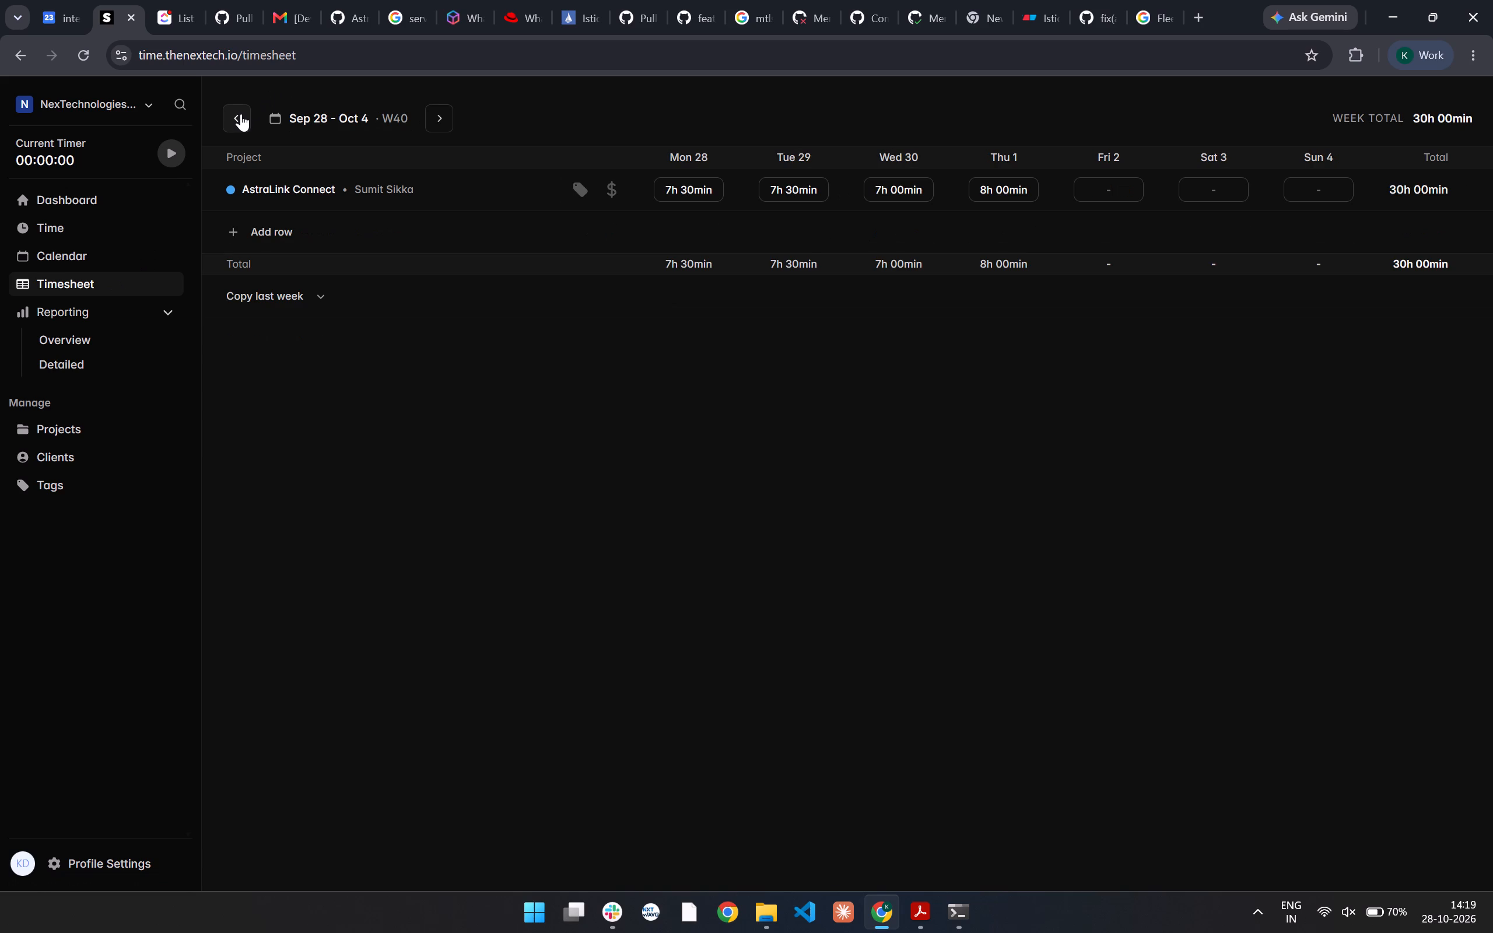
pyautogui.click(241, 114)
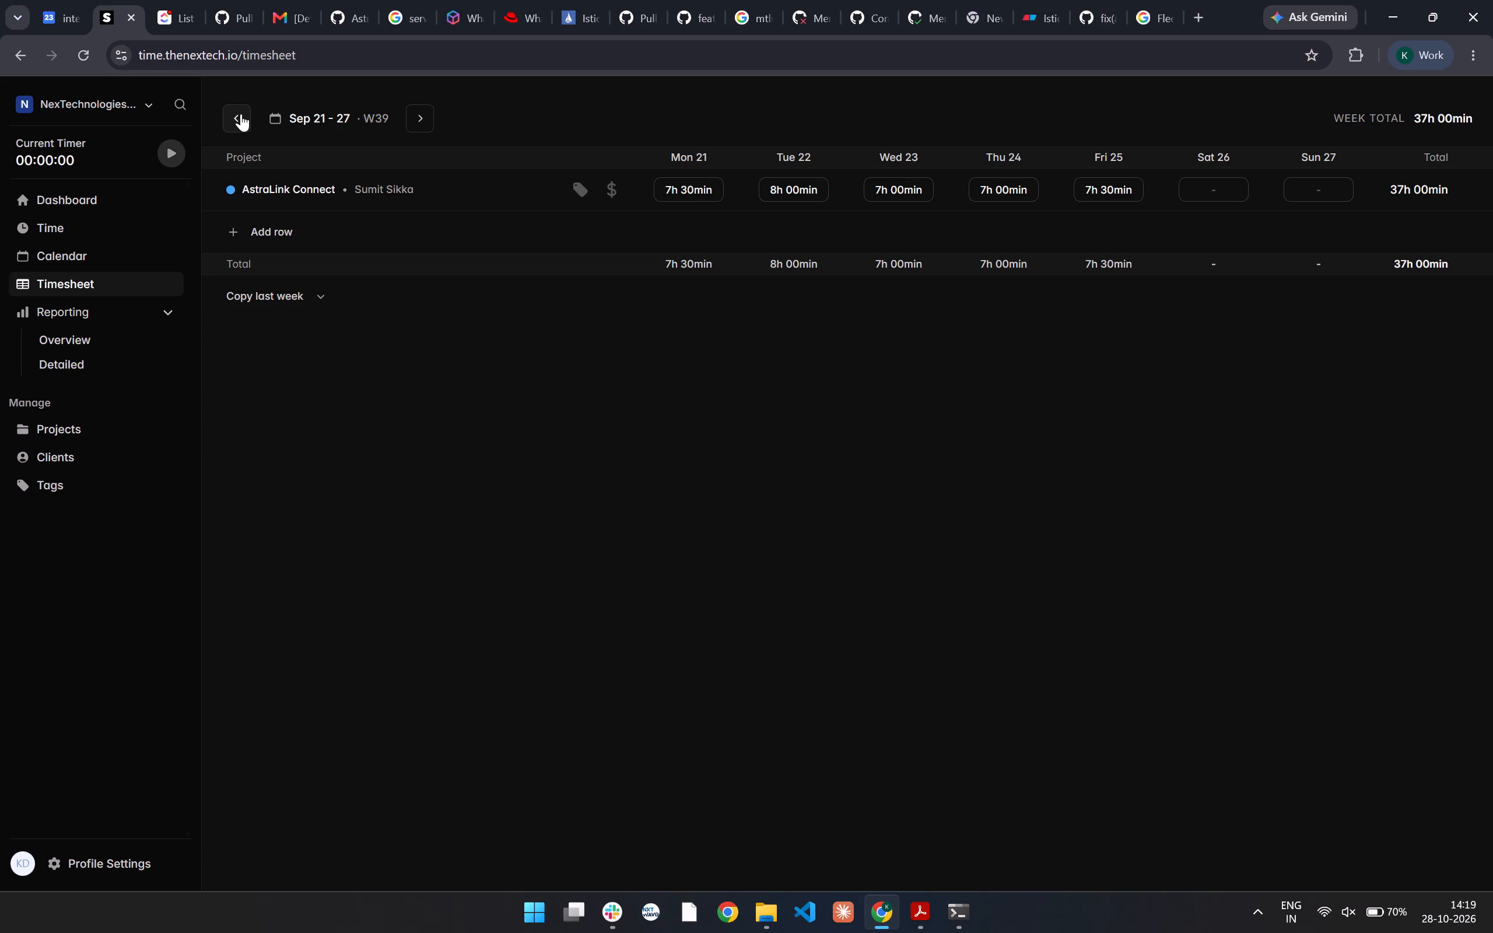
pyautogui.click(241, 114)
pyautogui.click(406, 116)
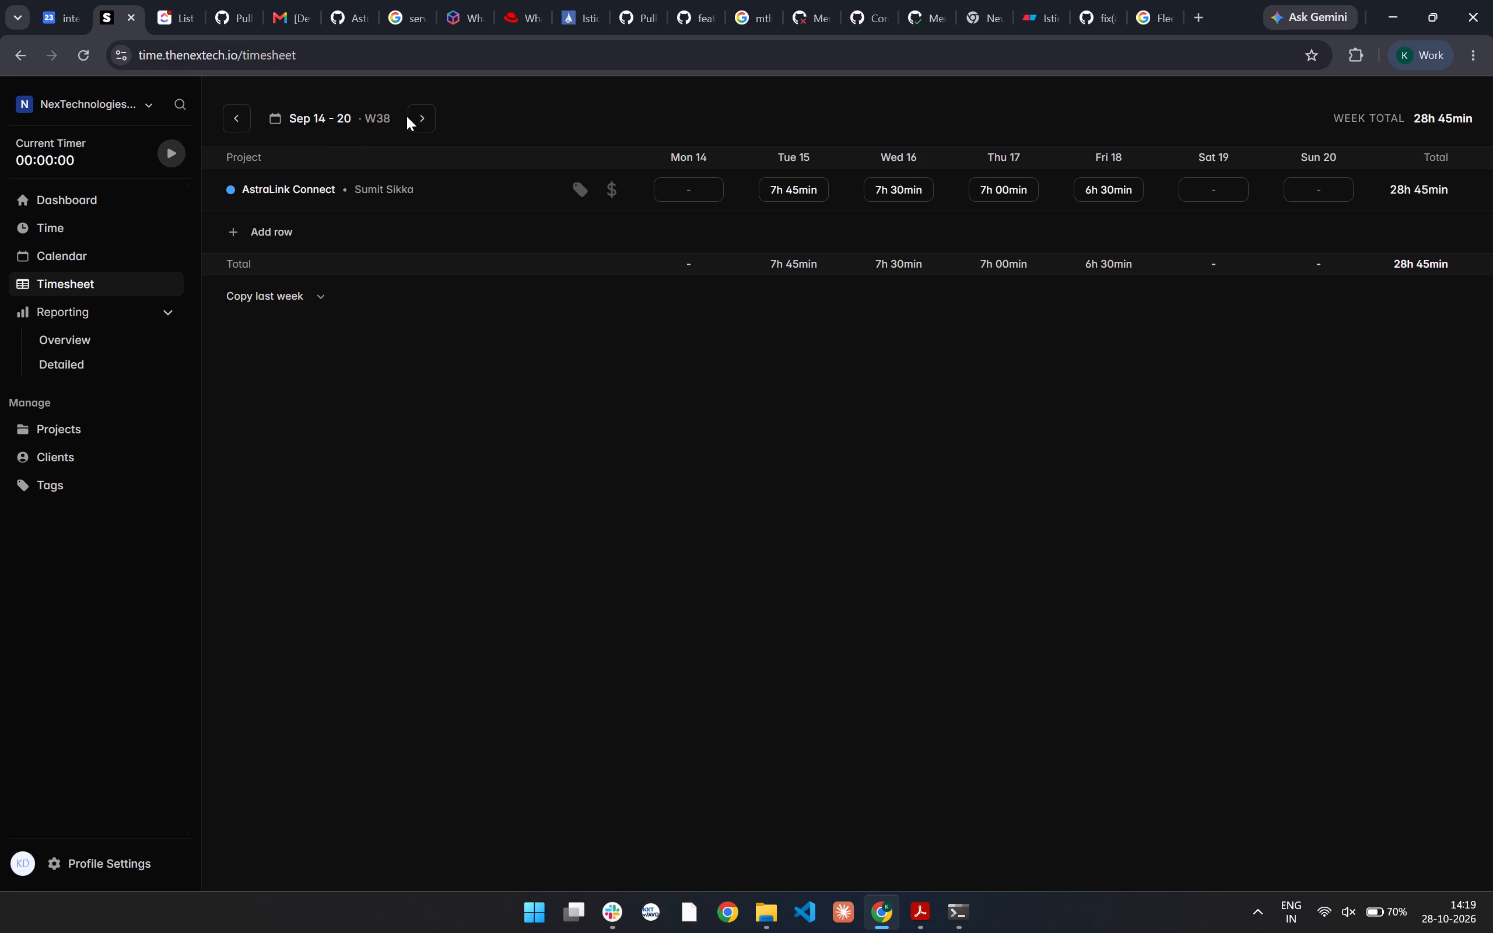
pyautogui.click(427, 112)
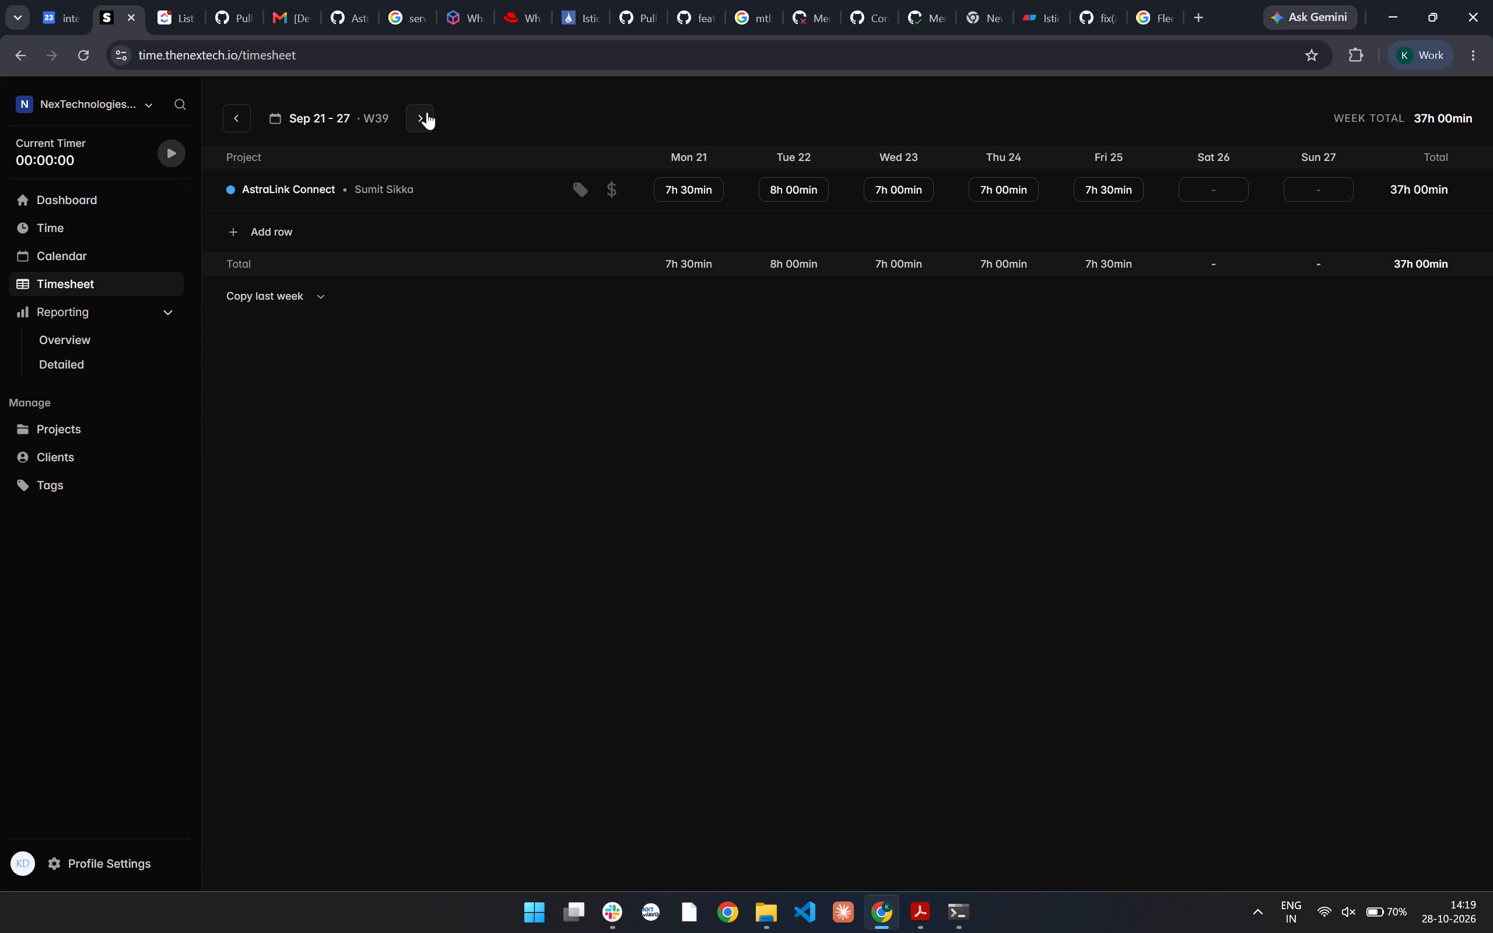
pyautogui.doubleClick(427, 112)
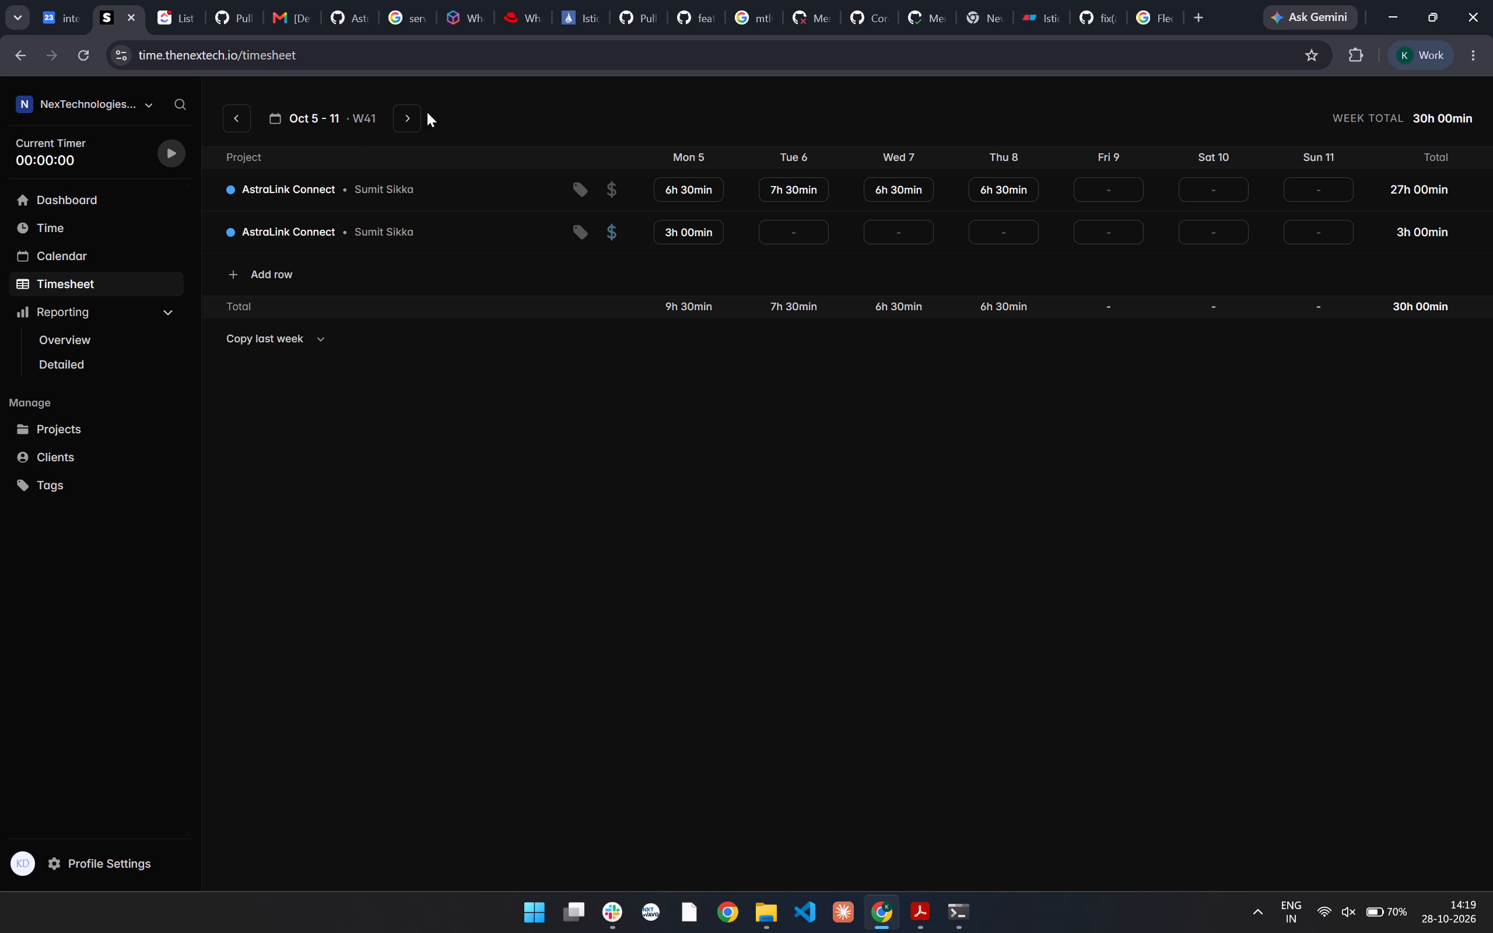
pyautogui.click(243, 117)
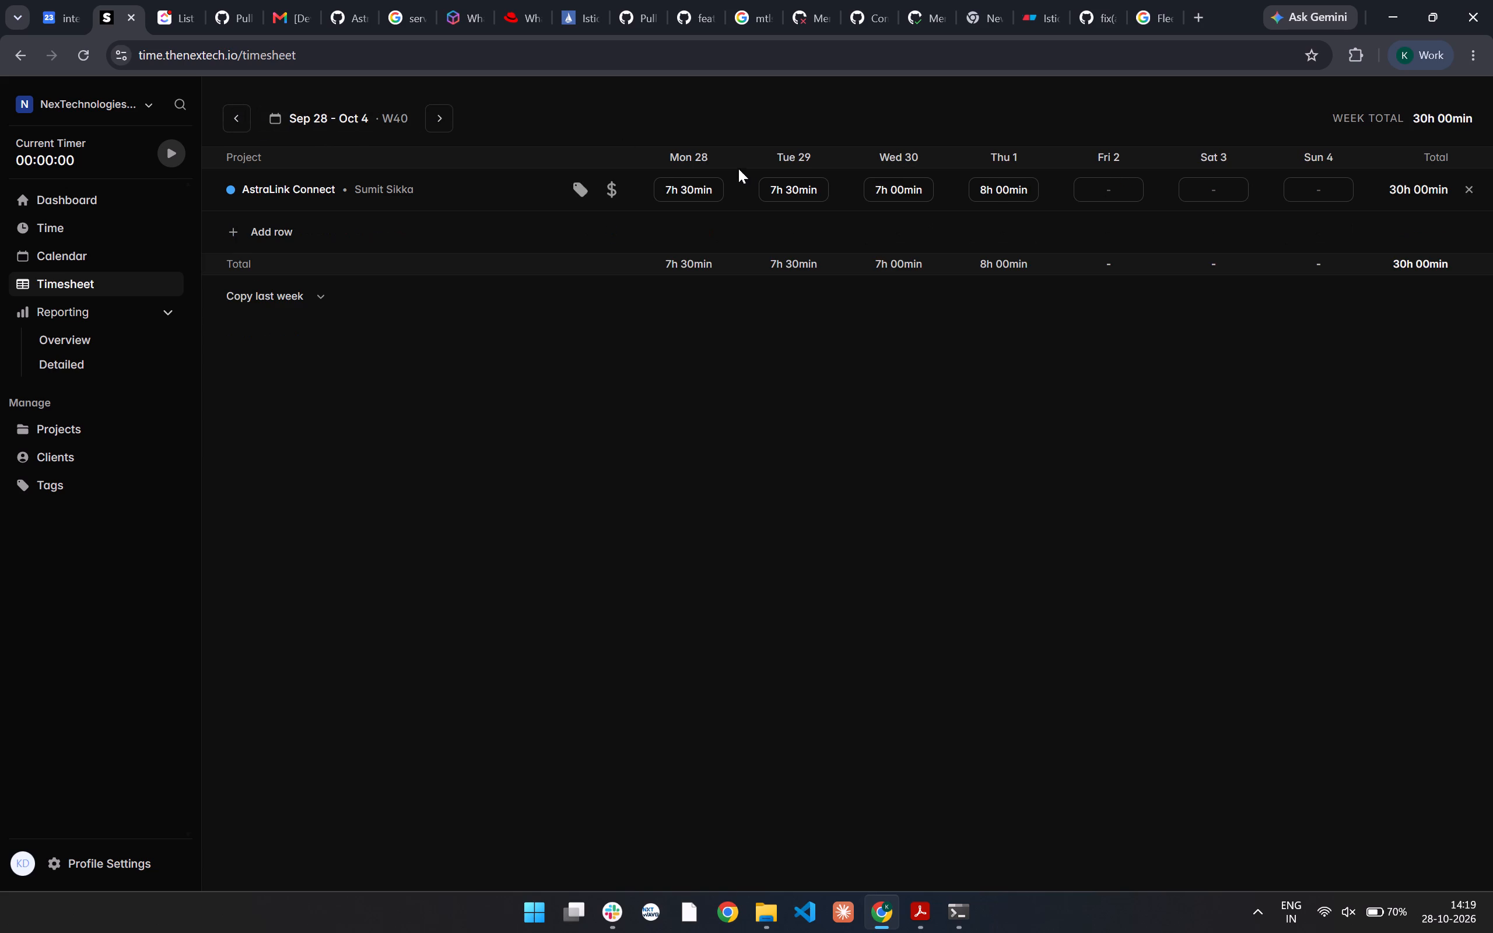
pyautogui.click(430, 120)
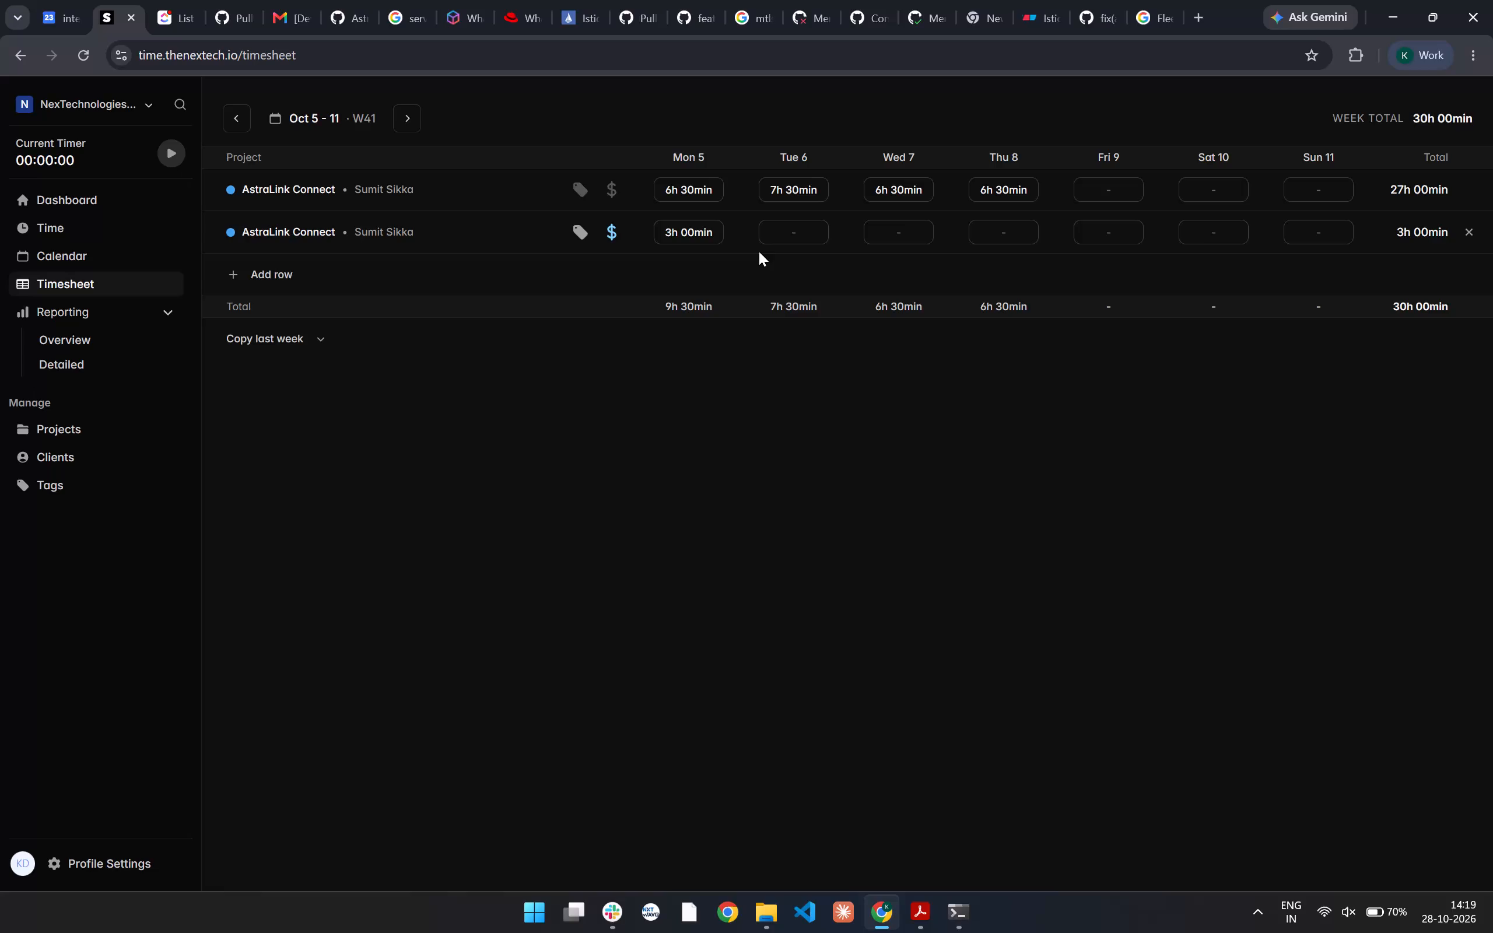
pyautogui.click(393, 122)
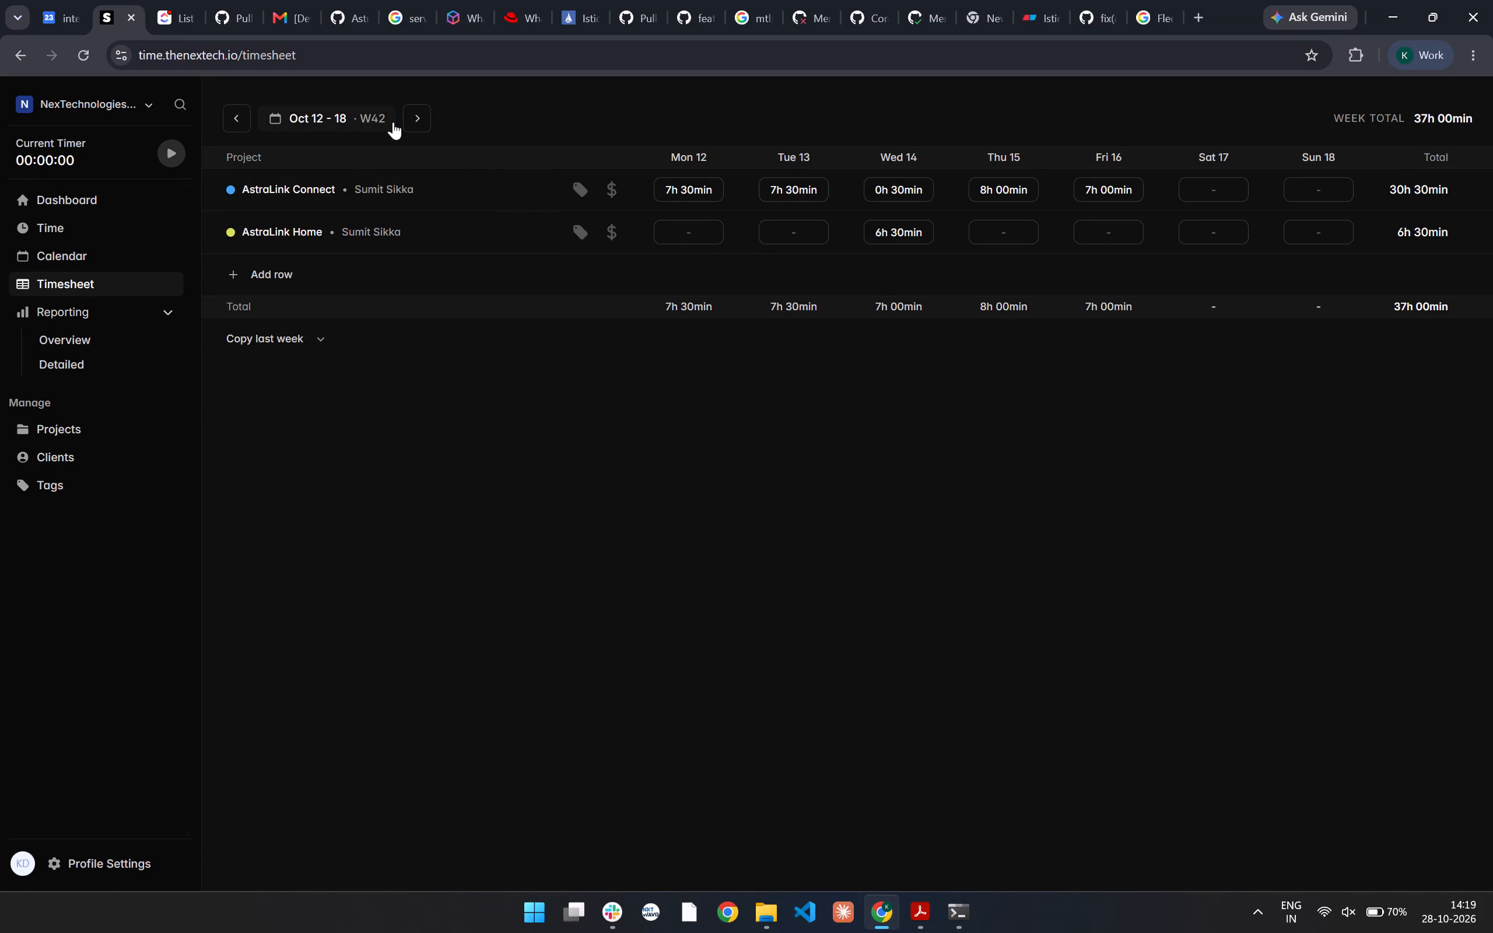
pyautogui.click(393, 122)
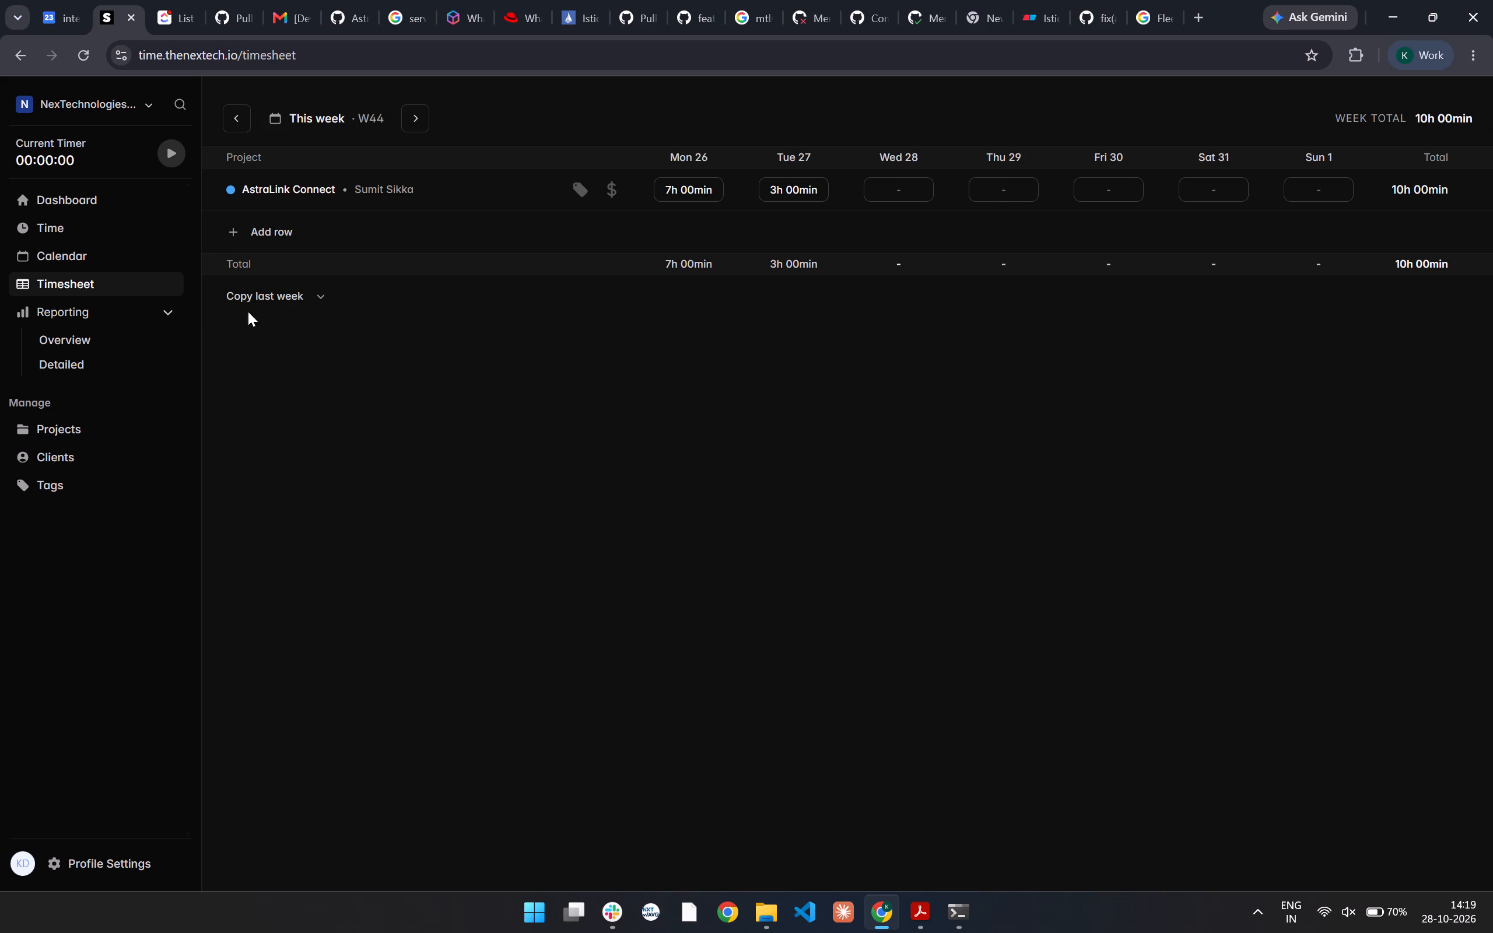
pyautogui.click(114, 280)
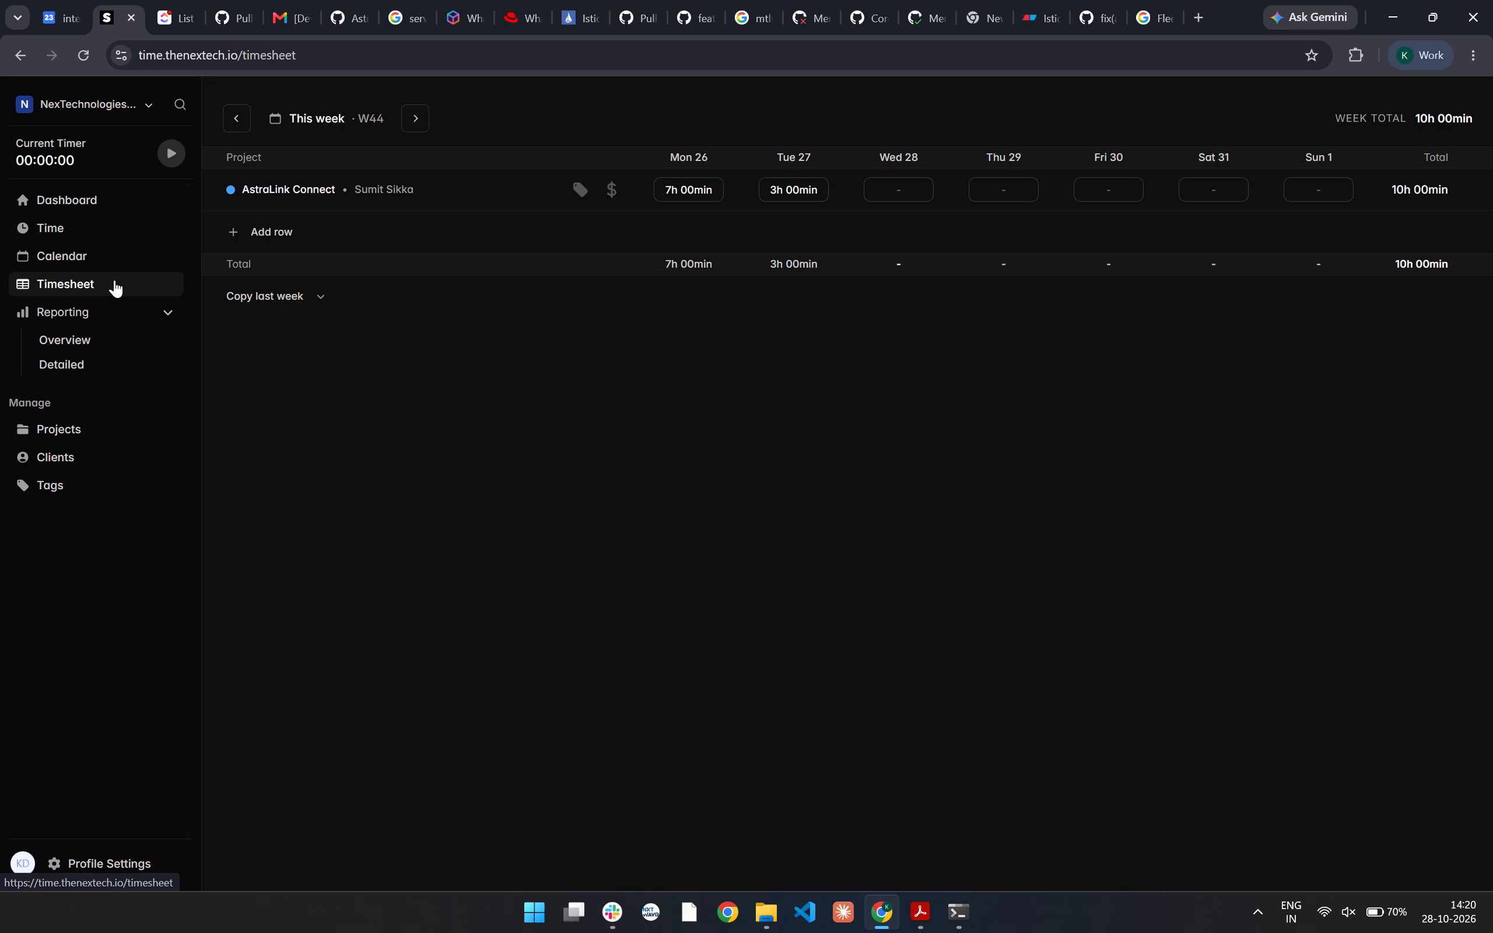
# Look over the recent entries in the Time Tracker list and return to the current week's calendar.
pyautogui.click(54, 222)
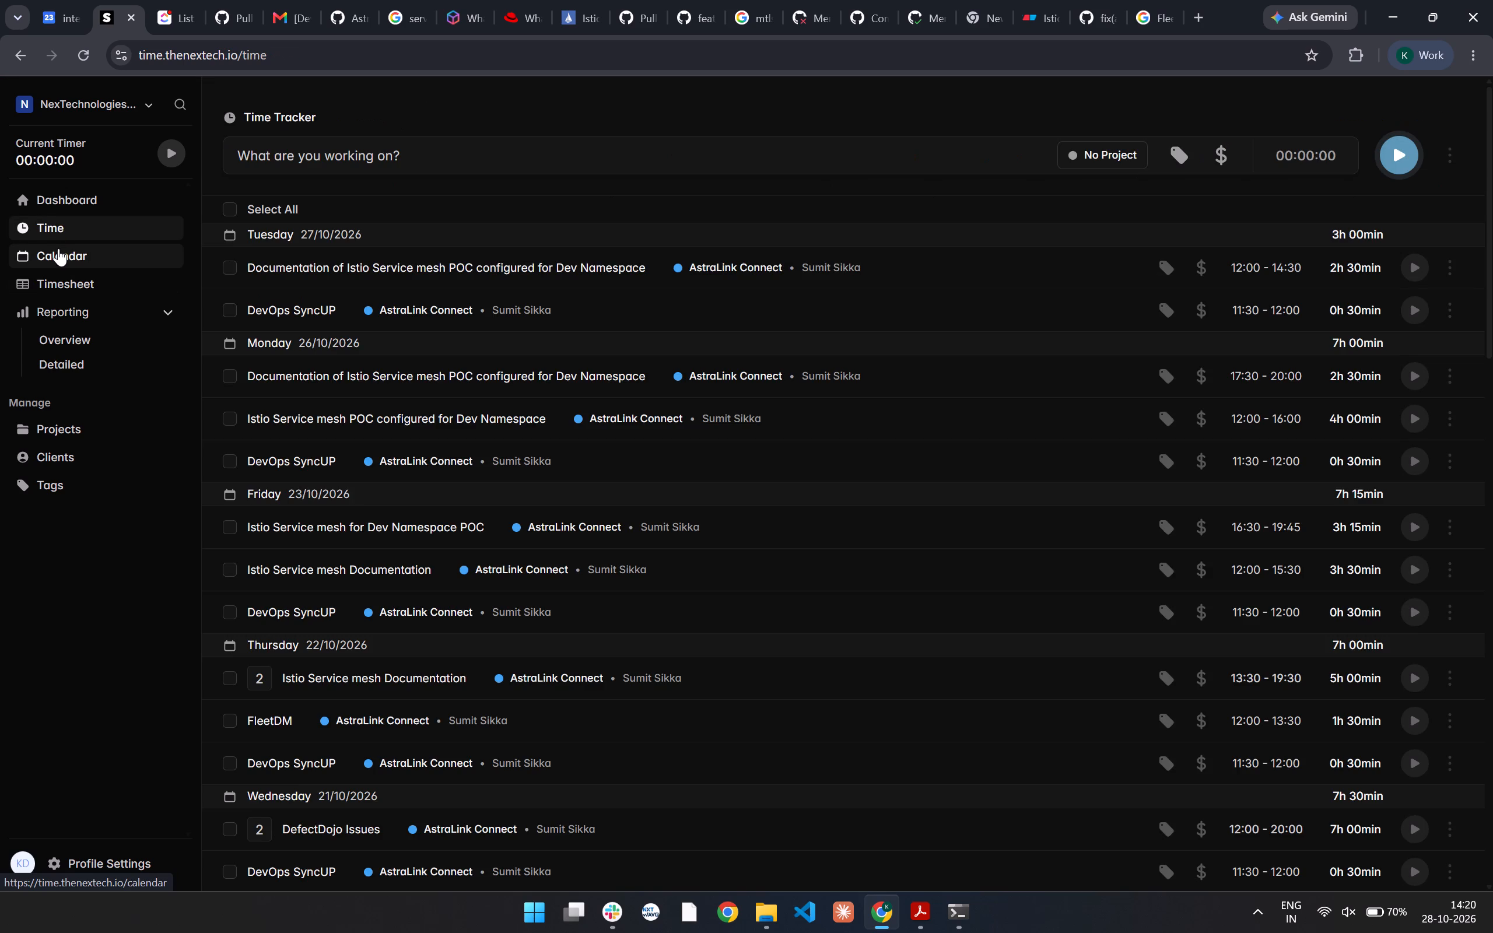
pyautogui.click(58, 248)
pyautogui.scroll(2, 450, 456)
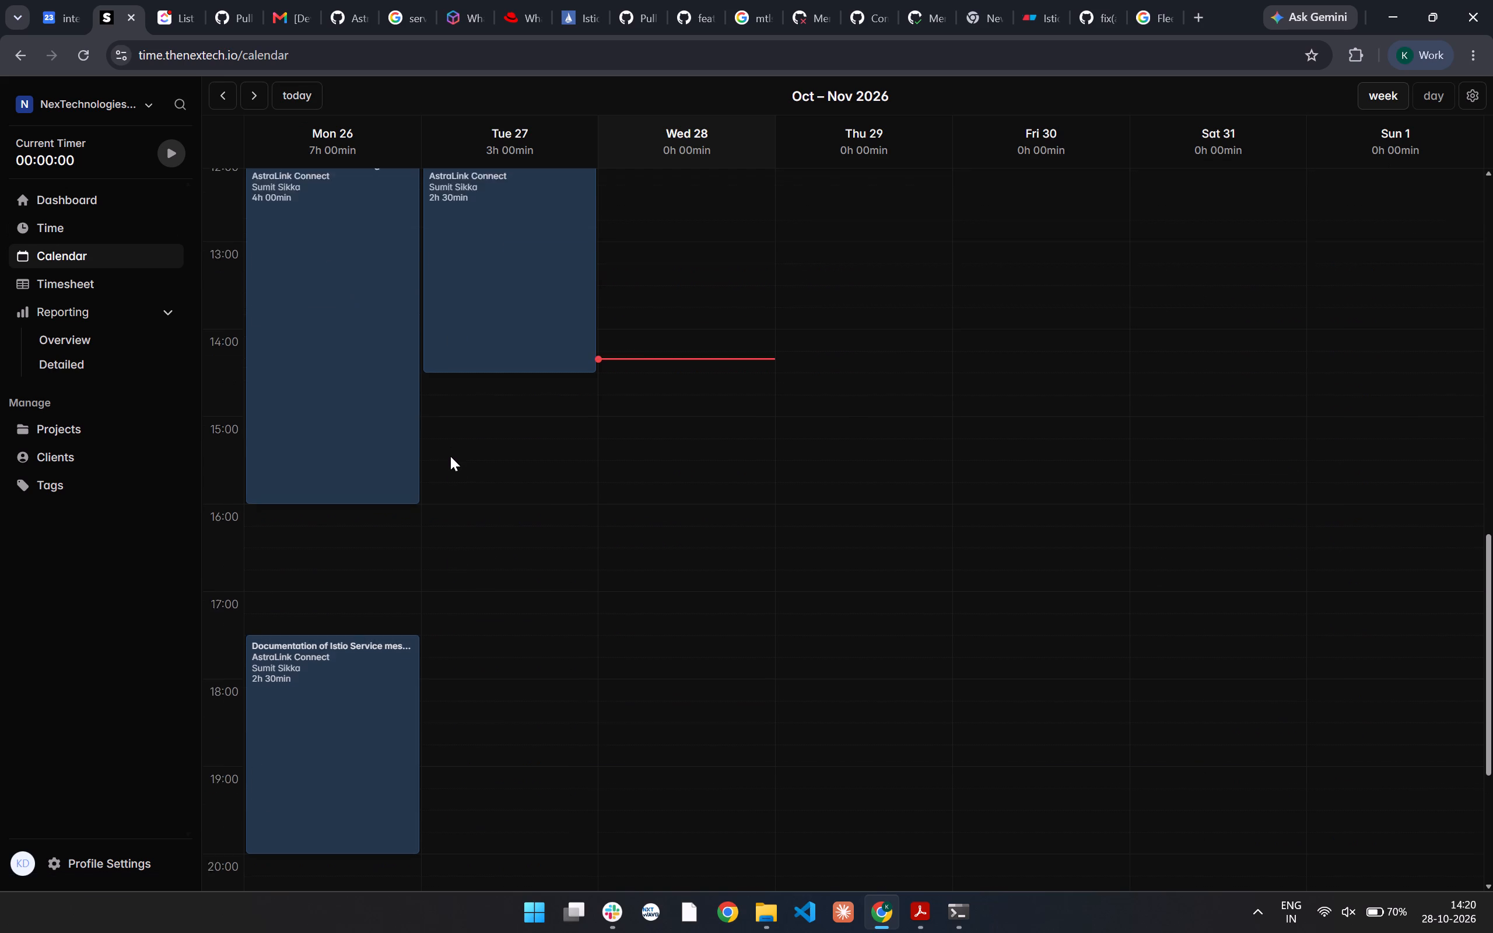